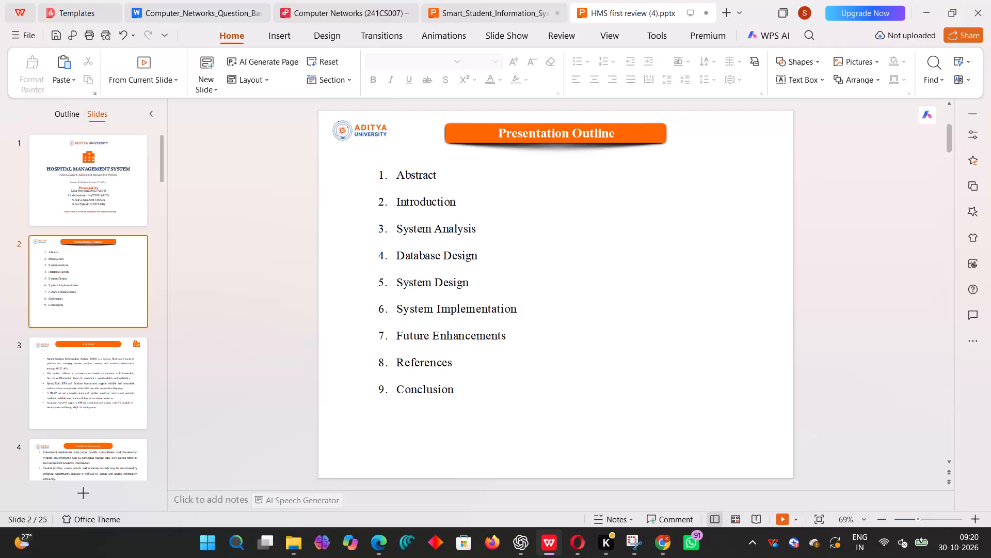
Copy the title "SMART STUDENT INFORMATION SYSTEM" from slide 1 of the Smart_Student_Information_System presentation.
{"action": "scroll", "coordinate": [492, 291], "scroll_direction": "up", "scroll_amount": 5}
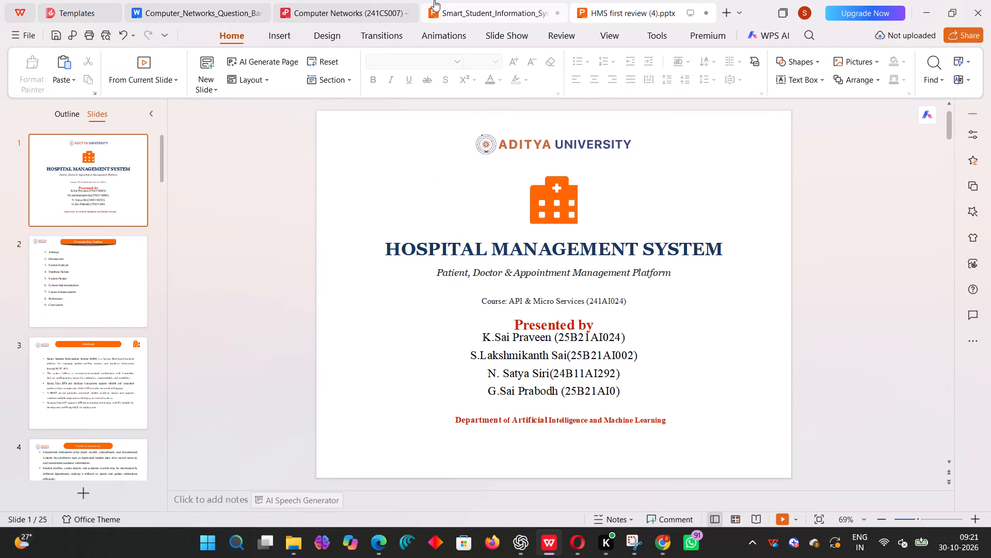
{"action": "left_click", "coordinate": [482, 10]}
{"action": "scroll", "coordinate": [410, 284], "scroll_direction": "up", "scroll_amount": 11}
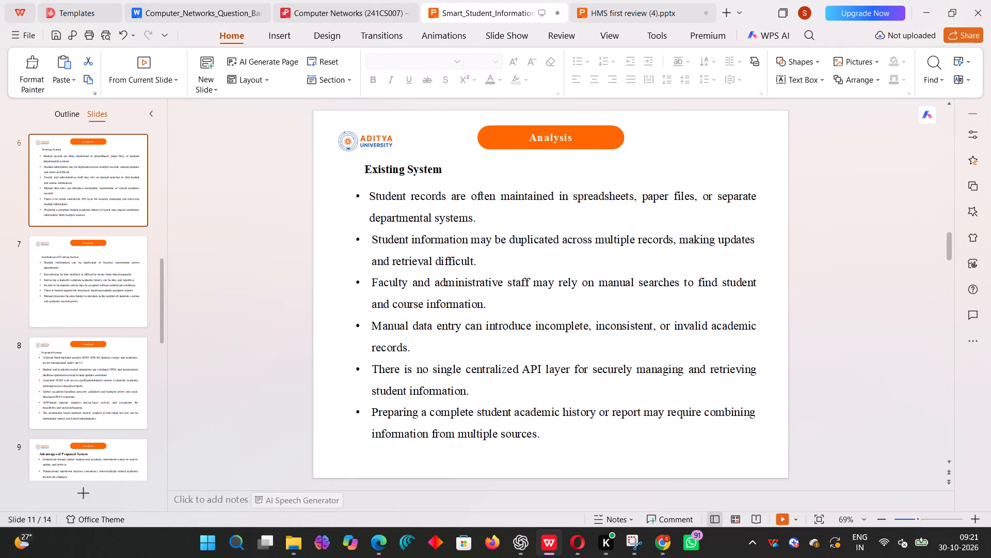
{"action": "left_click_drag", "start_coordinate": [386, 181], "coordinate": [391, 182]}
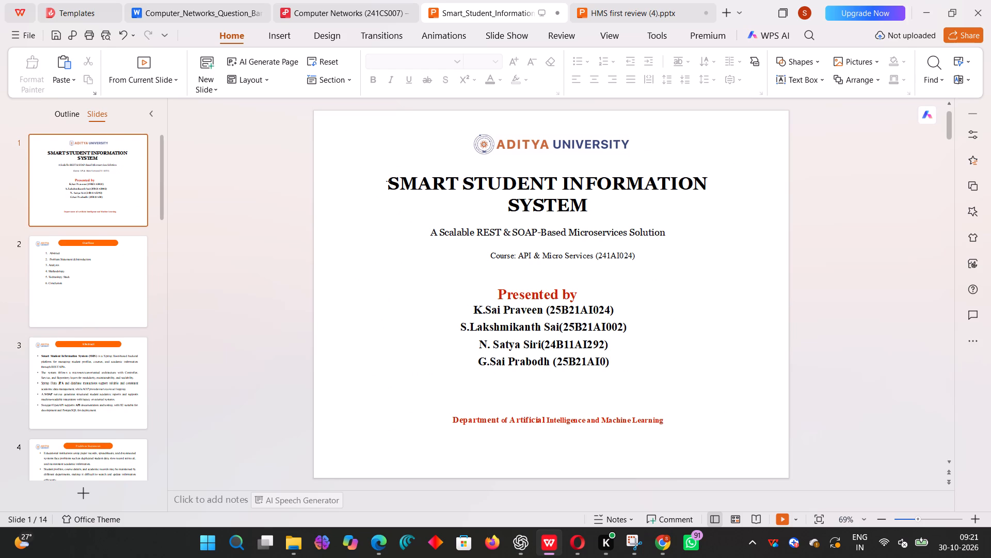
{"action": "left_click", "coordinate": [385, 181]}
{"action": "left_click_drag", "start_coordinate": [385, 181], "coordinate": [580, 209]}
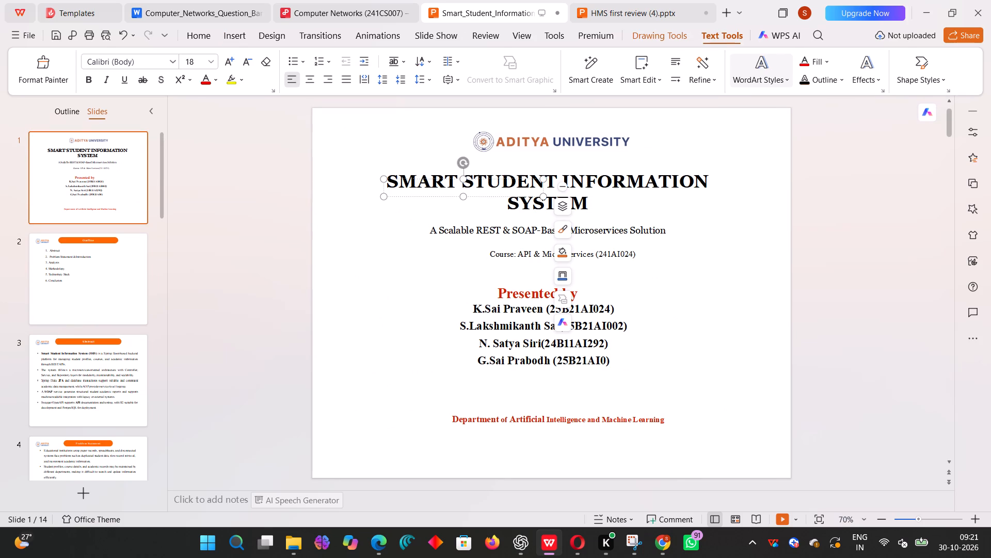
{"action": "left_click", "coordinate": [589, 205]}
{"action": "left_click_drag", "start_coordinate": [589, 205], "coordinate": [387, 182]}
{"action": "left_click", "coordinate": [597, 195]}
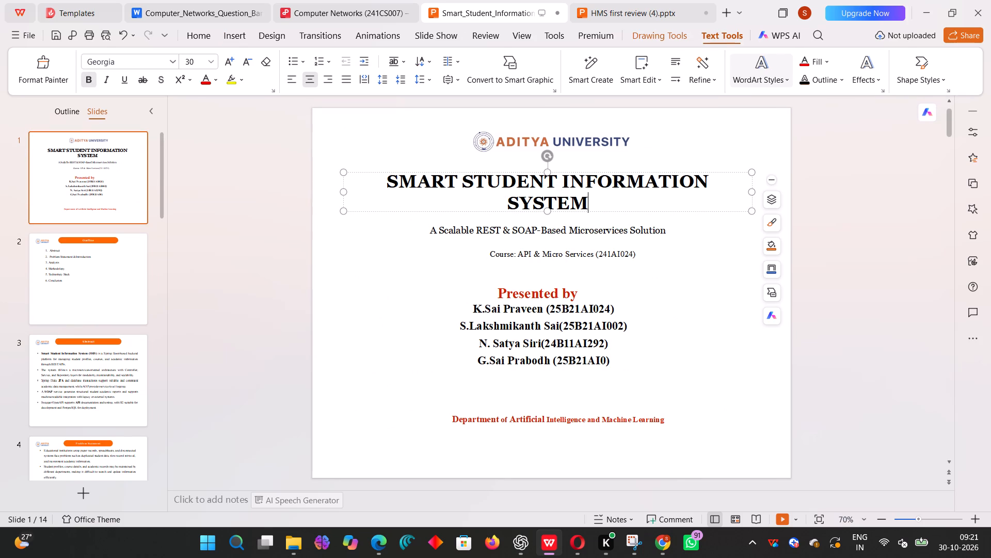
{"action": "left_click", "coordinate": [588, 205]}
{"action": "left_click_drag", "start_coordinate": [588, 205], "coordinate": [463, 175]}
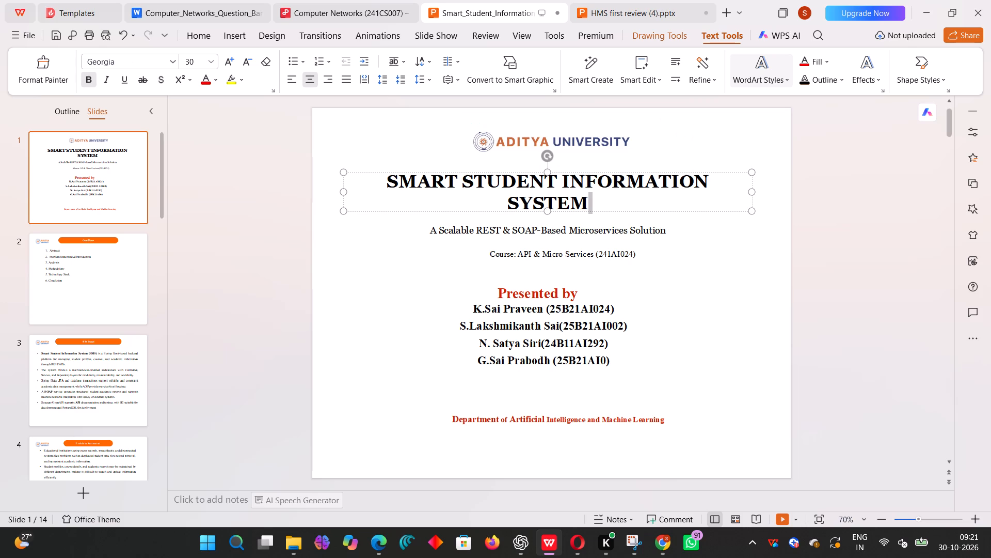
{"action": "key", "text": "ctrl+a"}
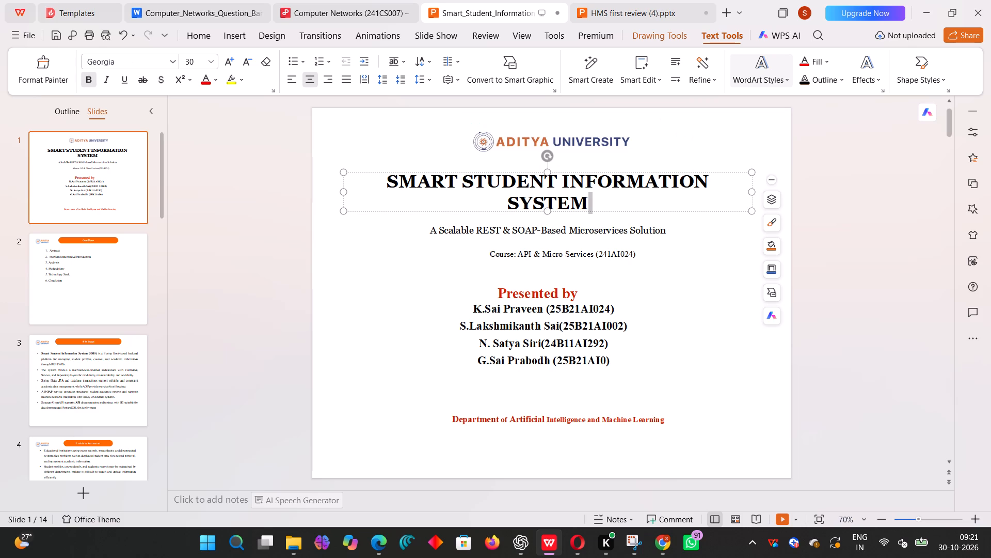
{"action": "key", "text": "ctrl+c"}
In the HMS first review deck, replace slide 1's Hospital Management System title with the copied "SMART STUDENT INFORMATION SYSTEM".
{"action": "left_click", "coordinate": [602, 0]}
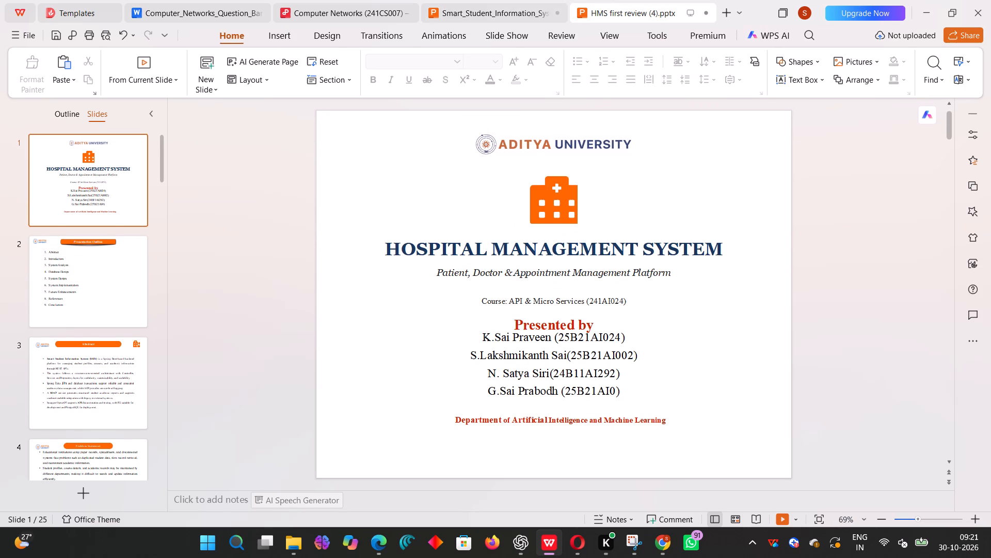
{"action": "left_click_drag", "start_coordinate": [722, 249], "coordinate": [603, 249]}
{"action": "triple_click", "coordinate": [603, 249]}
{"action": "left_click", "coordinate": [603, 249]}
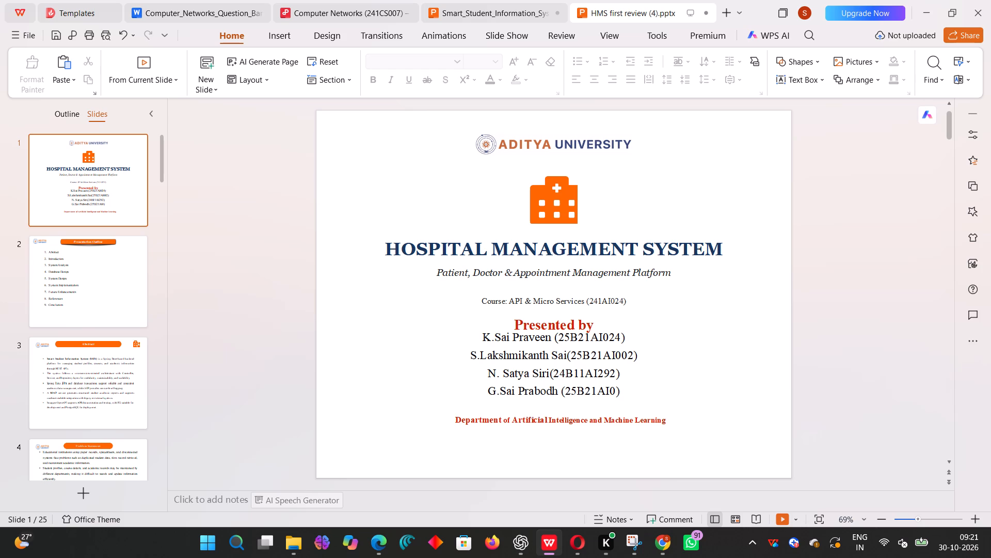
{"action": "triple_click", "coordinate": [381, 249]}
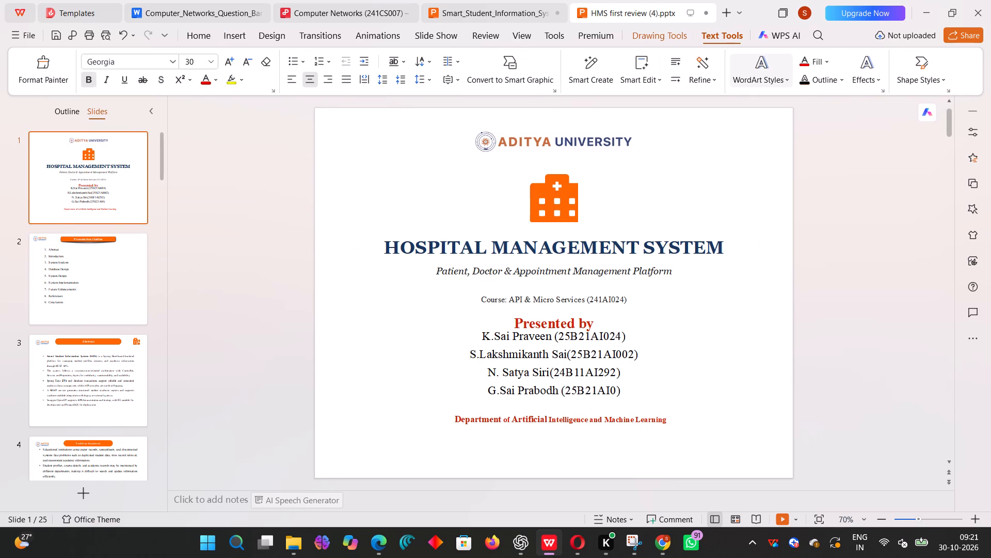
{"action": "left_click", "coordinate": [377, 243]}
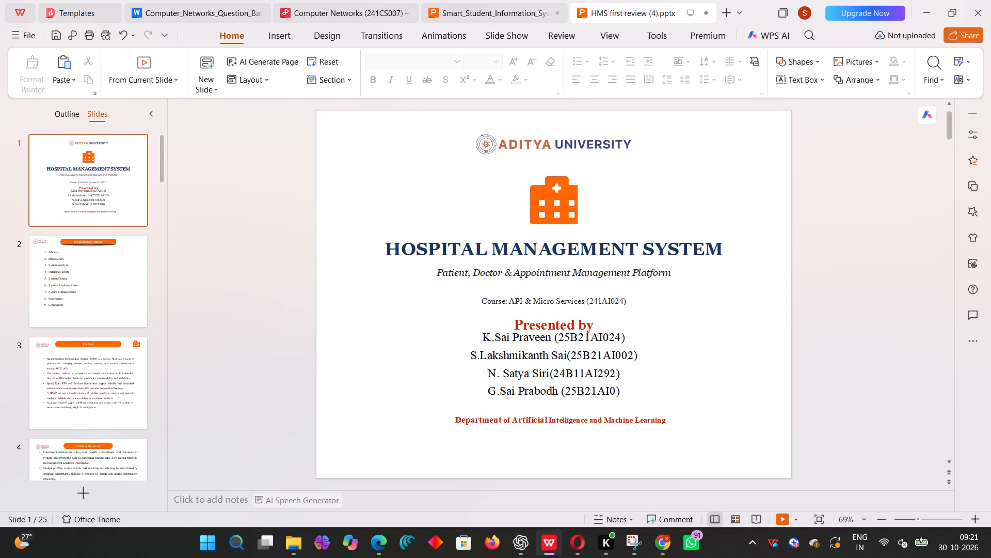
{"action": "double_click", "coordinate": [378, 242]}
{"action": "key", "text": "ctrl+a"}
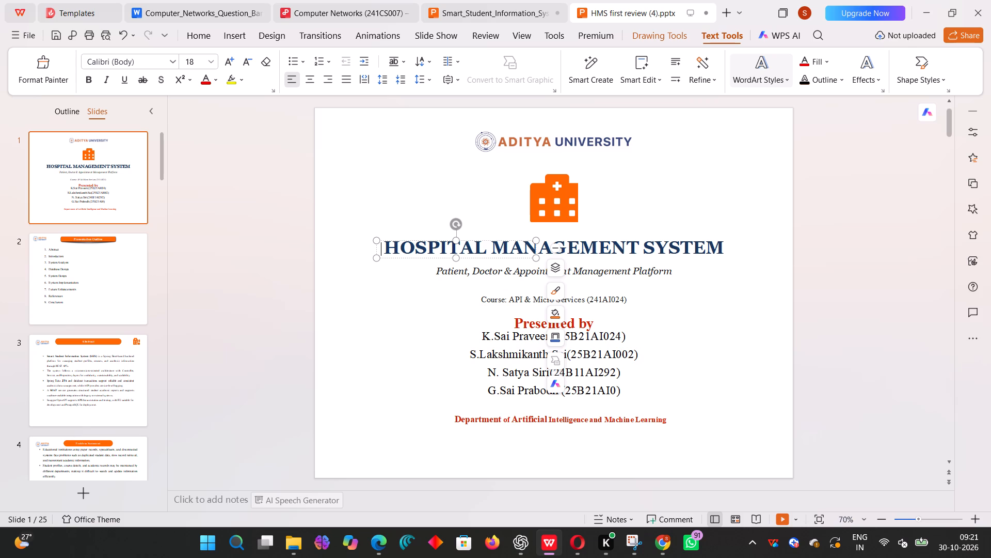
Remove the stray text box over slide 1's title and replace HOSPITAL MANAGEMENT SYSTEM with the copied "SMART STUDENT INFORMATION SYSTEM".
{"action": "key", "text": "Delete"}
{"action": "left_click", "coordinate": [721, 244]}
{"action": "left_click_drag", "start_coordinate": [723, 247], "coordinate": [334, 265]}
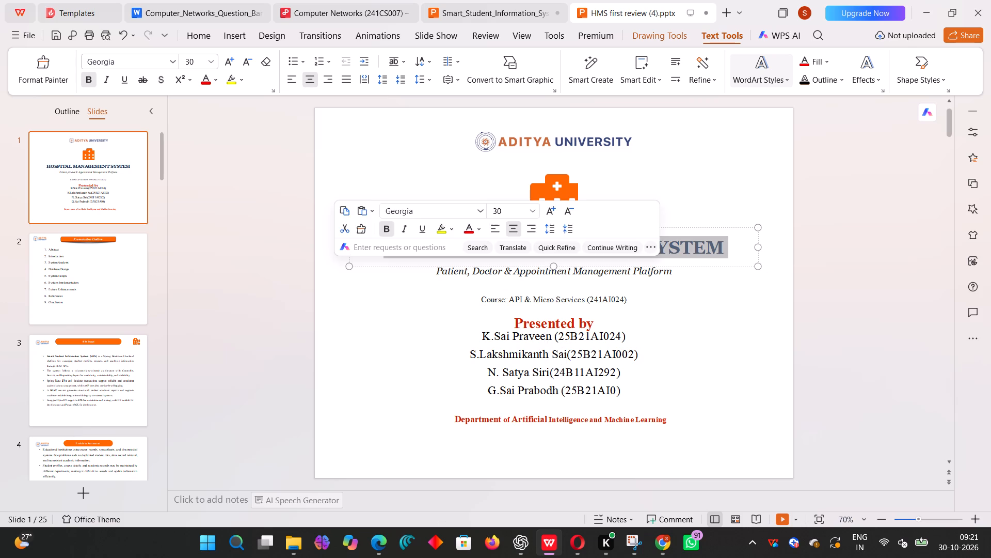
{"action": "key", "text": "BackSpace"}
{"action": "key", "text": "ctrl+v"}
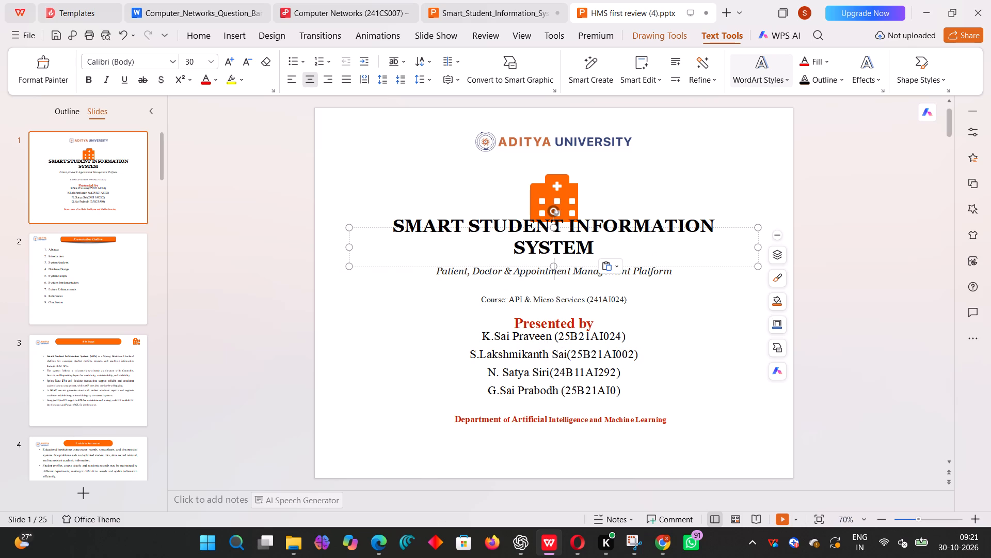
Delete the orange hospital building icon above the title on slide 1.
{"action": "left_click", "coordinate": [563, 190]}
{"action": "key", "text": "BackSpace"}
{"action": "key", "text": "Delete"}
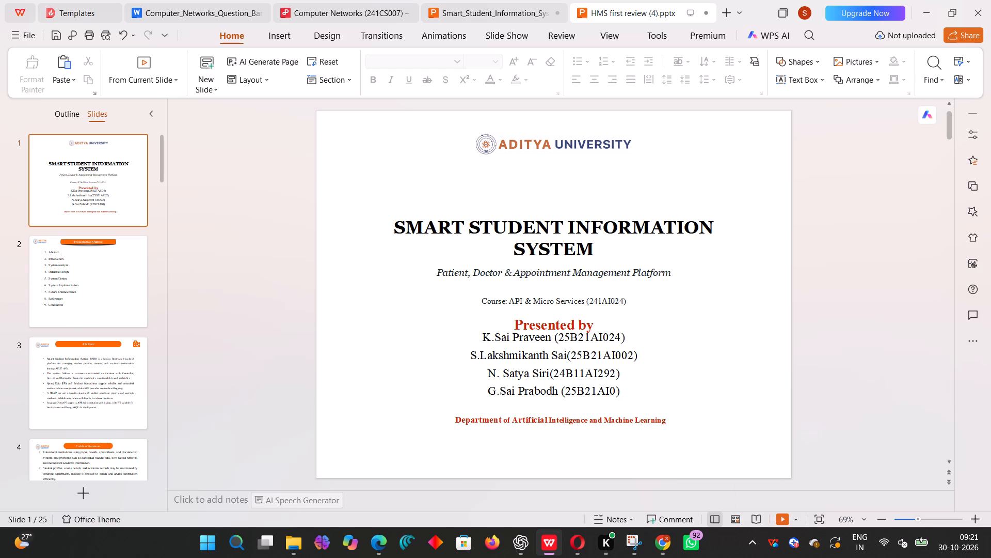
Look through the slides following the title slide, up to the module descriptions on slide 17.
{"action": "scroll", "coordinate": [563, 190], "scroll_direction": "down", "scroll_amount": 9}
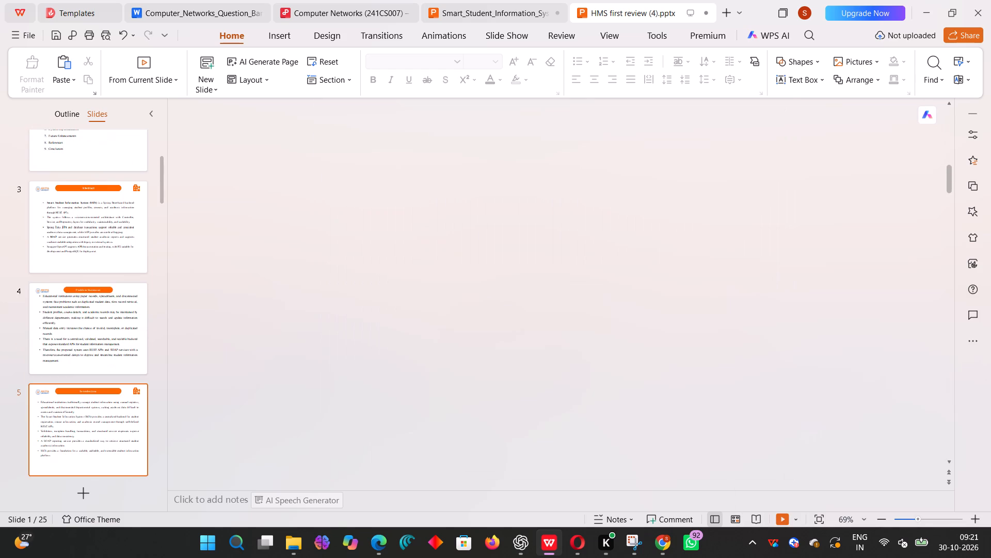
{"action": "scroll", "coordinate": [563, 190], "scroll_direction": "down", "scroll_amount": 9}
{"action": "scroll", "coordinate": [563, 190], "scroll_direction": "down", "scroll_amount": 17}
{"action": "scroll", "coordinate": [563, 190], "scroll_direction": "down", "scroll_amount": 9}
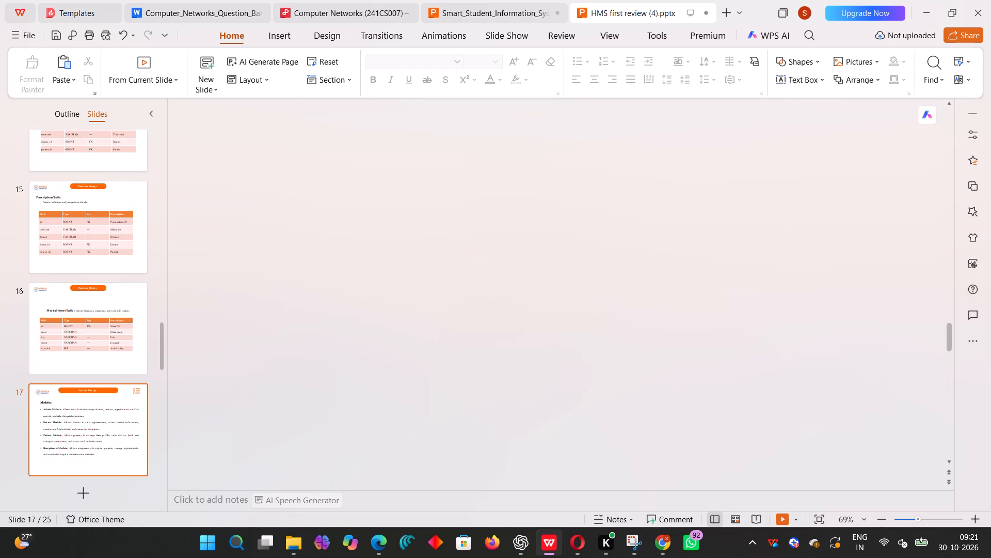
Review the deck's slides for remaining hospital content, ending at the System Workflow picture on slide 8.
{"action": "left_click", "coordinate": [134, 331]}
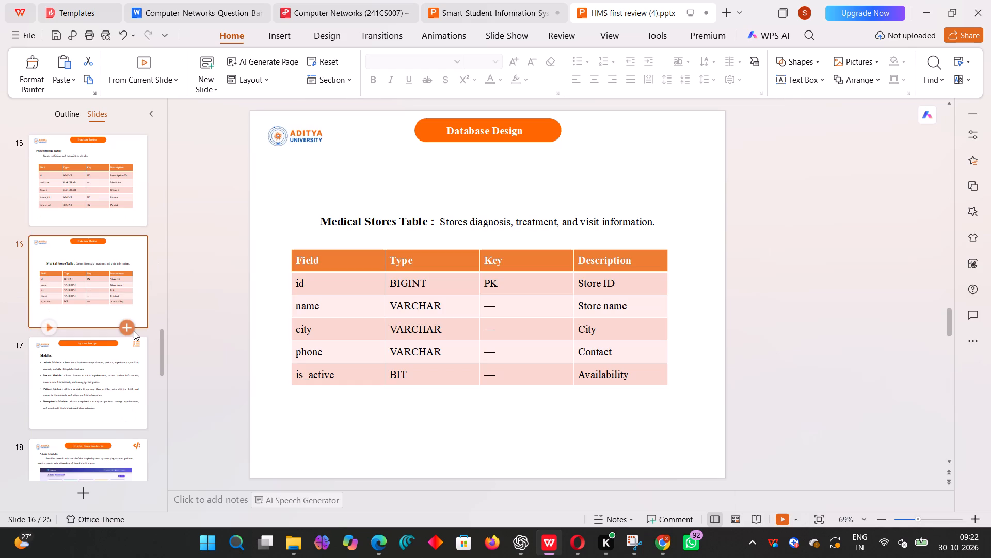
{"action": "scroll", "coordinate": [126, 298], "scroll_direction": "up", "scroll_amount": 5}
{"action": "scroll", "coordinate": [126, 298], "scroll_direction": "down", "scroll_amount": 19}
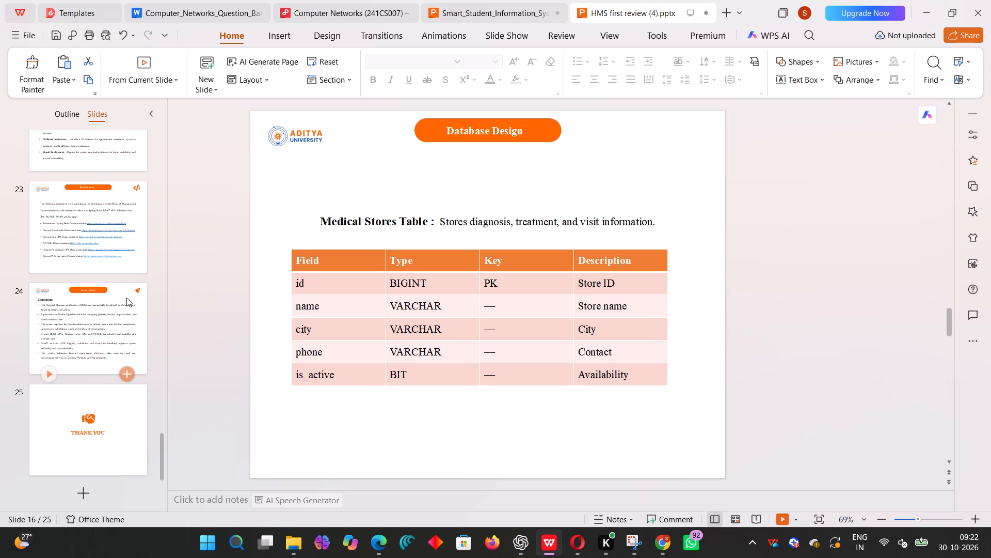
{"action": "left_click", "coordinate": [81, 316]}
{"action": "scroll", "coordinate": [351, 334], "scroll_direction": "up", "scroll_amount": 16}
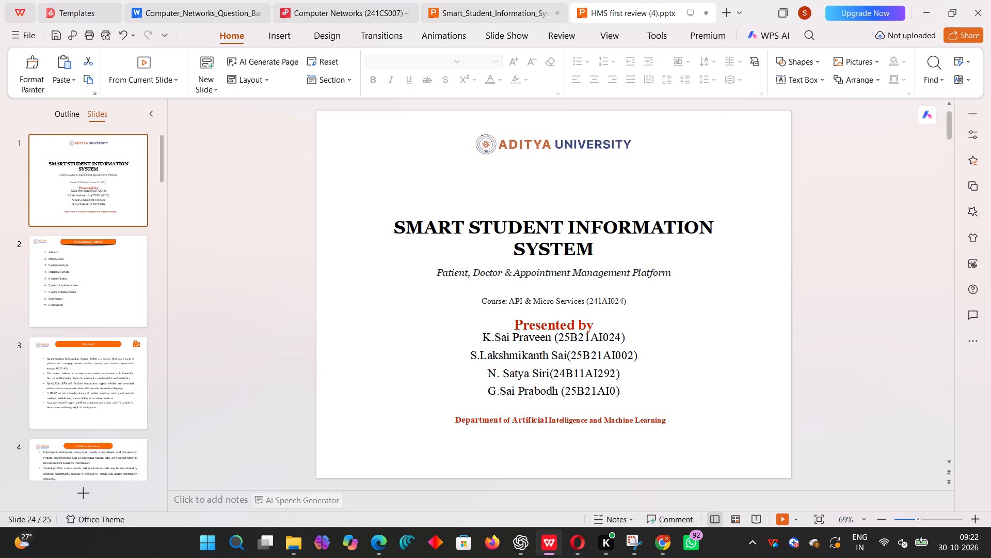
{"action": "left_click", "coordinate": [102, 313]}
{"action": "left_click", "coordinate": [103, 364]}
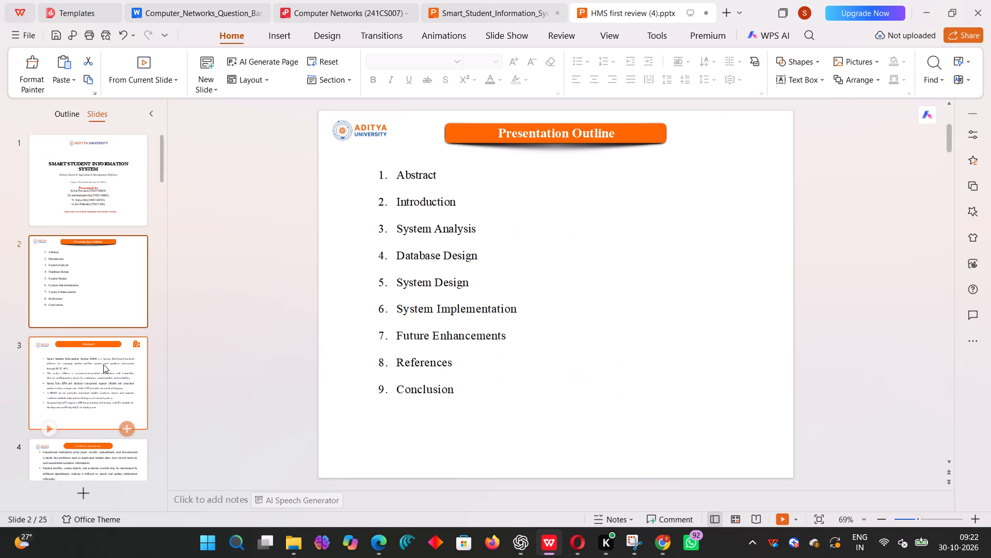
{"action": "scroll", "coordinate": [103, 364], "scroll_direction": "down", "scroll_amount": 1}
{"action": "left_click", "coordinate": [90, 323]}
{"action": "left_click", "coordinate": [108, 394]}
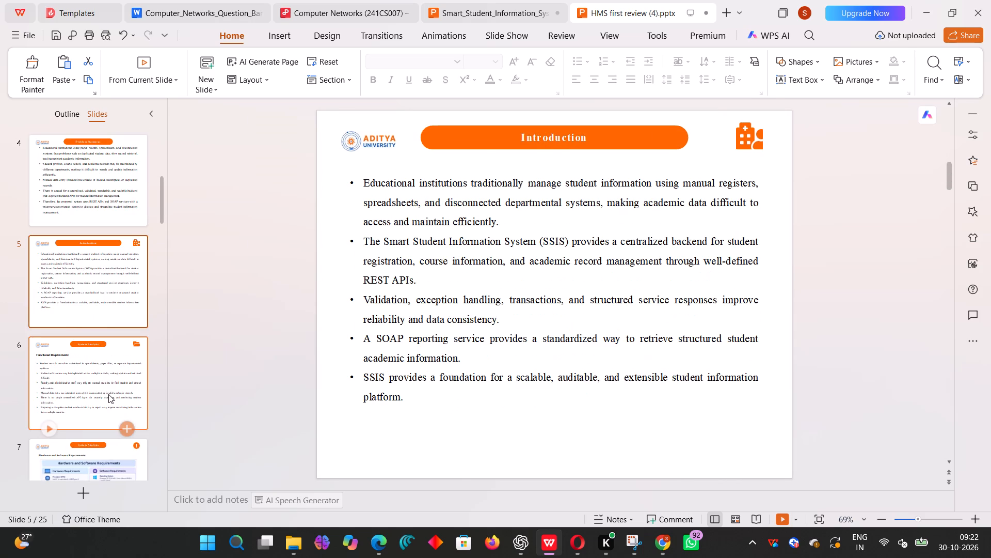
{"action": "scroll", "coordinate": [108, 394], "scroll_direction": "down", "scroll_amount": 1}
{"action": "left_click", "coordinate": [100, 398]}
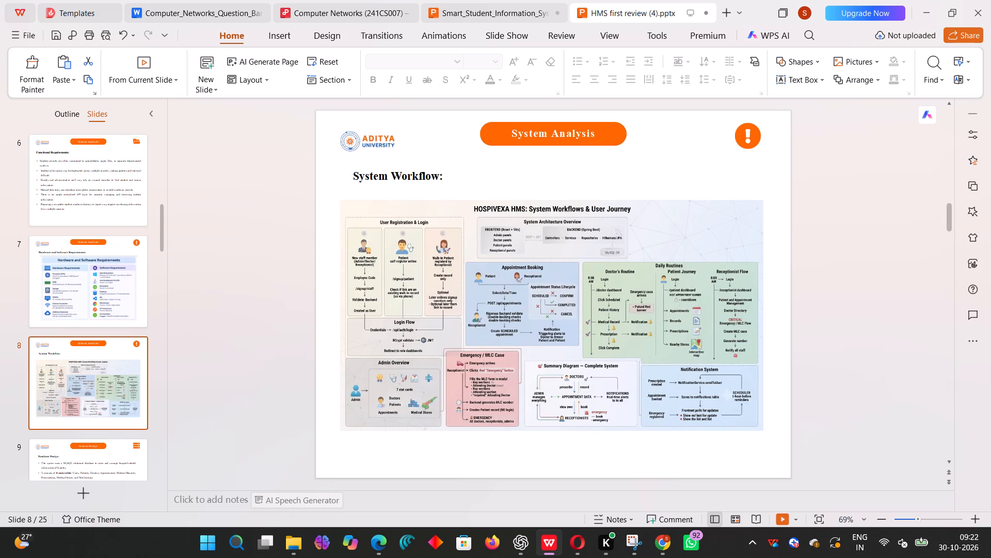
{"action": "left_click", "coordinate": [470, 5]}
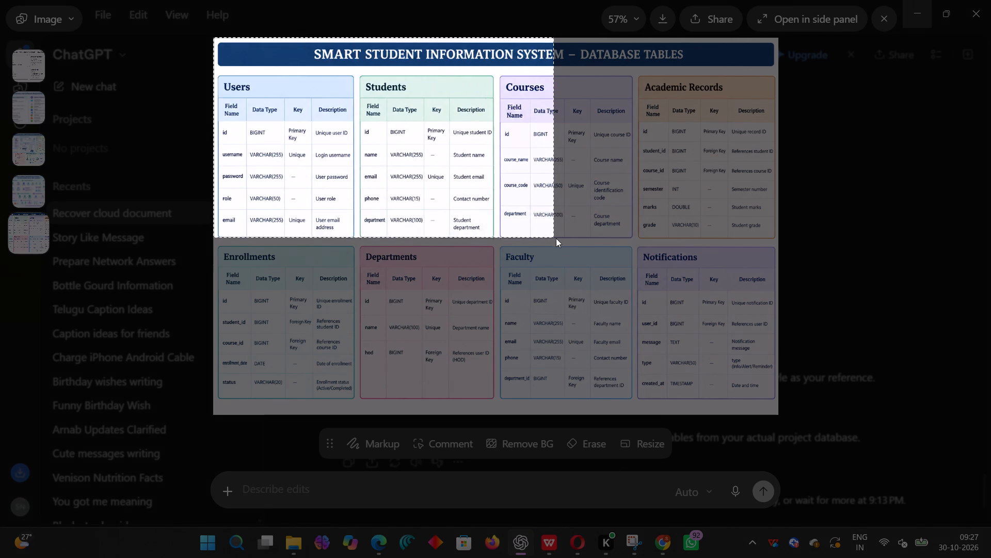
{"action": "left_click_drag", "start_coordinate": [556, 238], "coordinate": [772, 412]}
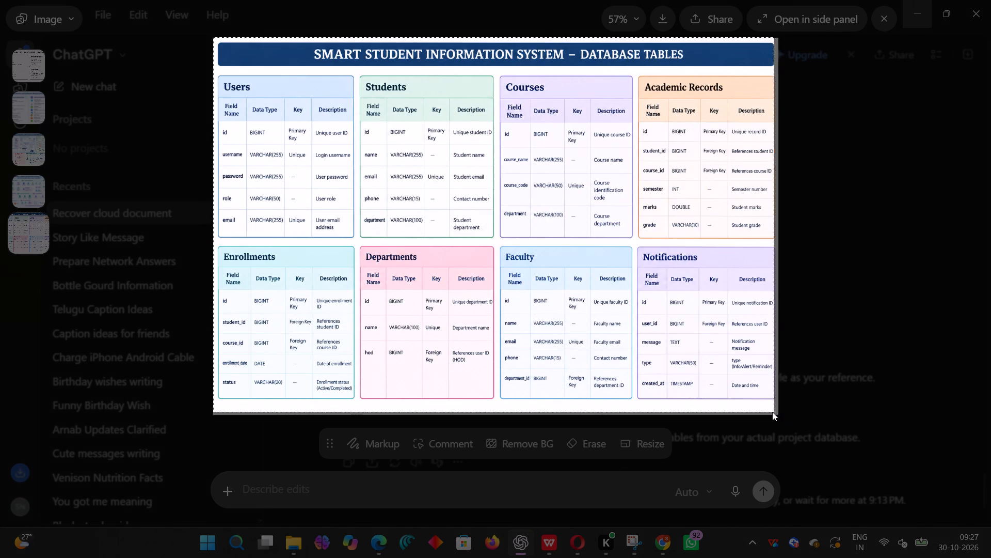
{"action": "left_click_drag", "start_coordinate": [772, 412], "coordinate": [777, 414]}
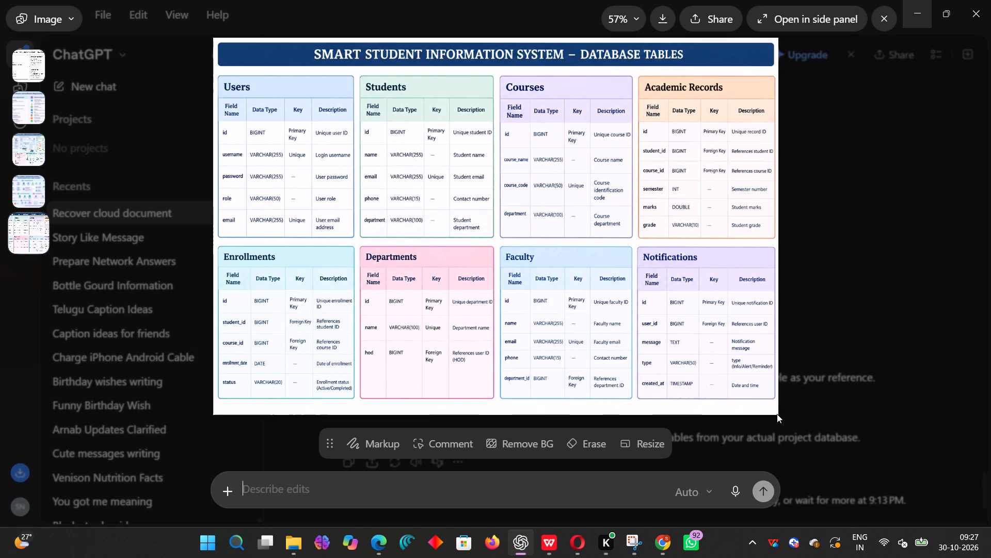
{"action": "left_click", "coordinate": [874, 370]}
{"action": "left_click", "coordinate": [864, 232]}
{"action": "left_click", "coordinate": [866, 203]}
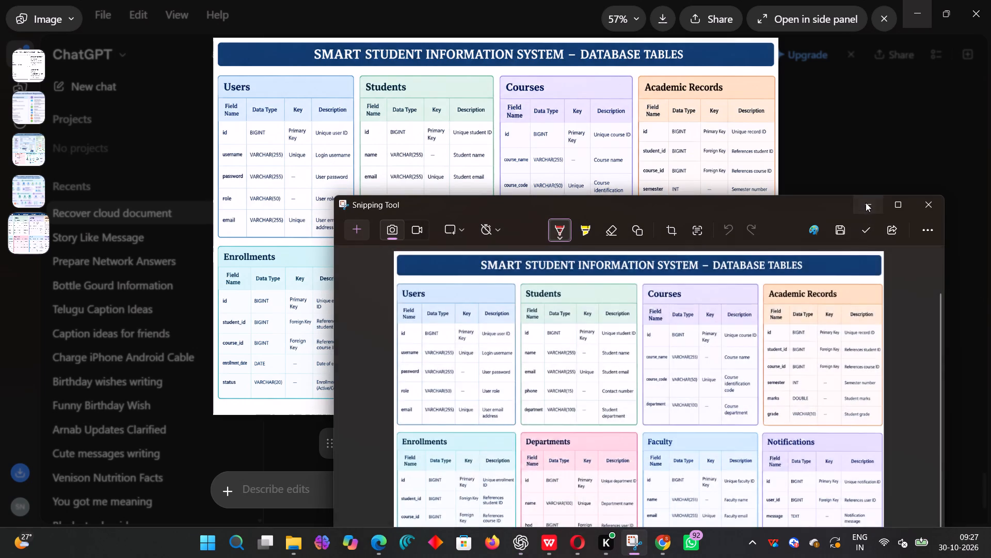
Switch to the HMS first review presentation and replace the Users table on slide 10 with the copied database tables image.
{"action": "left_click", "coordinate": [923, 5]}
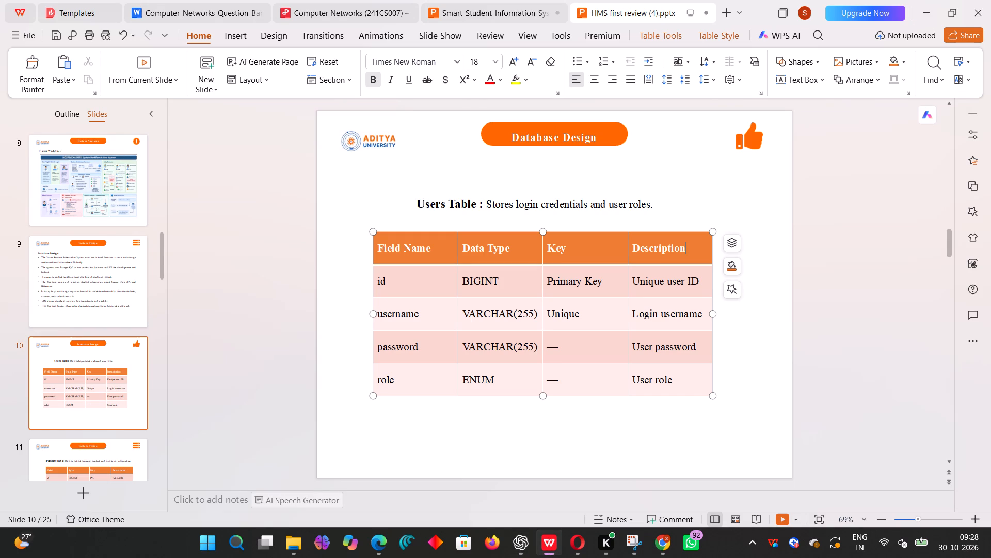
{"action": "key", "text": "Delete"}
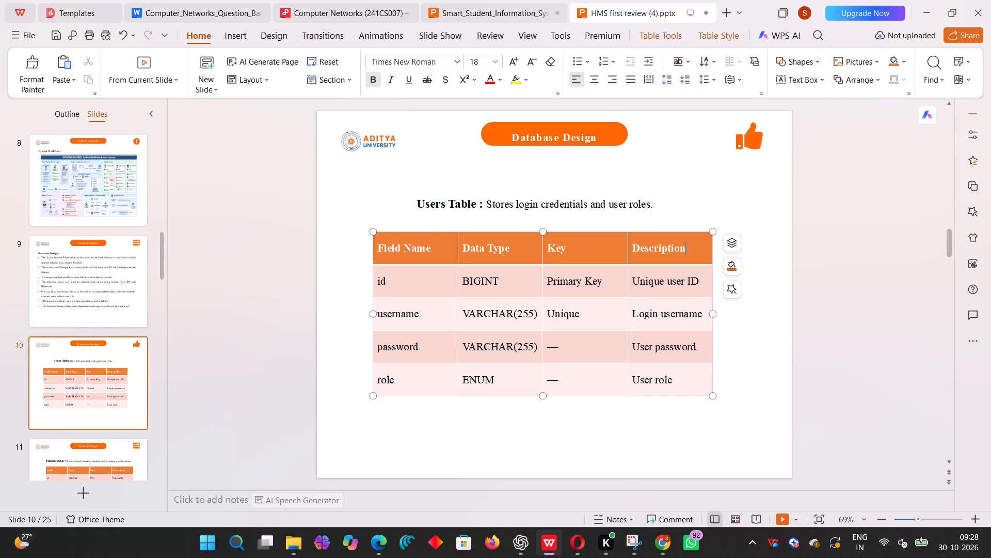
{"action": "left_click", "coordinate": [373, 235]}
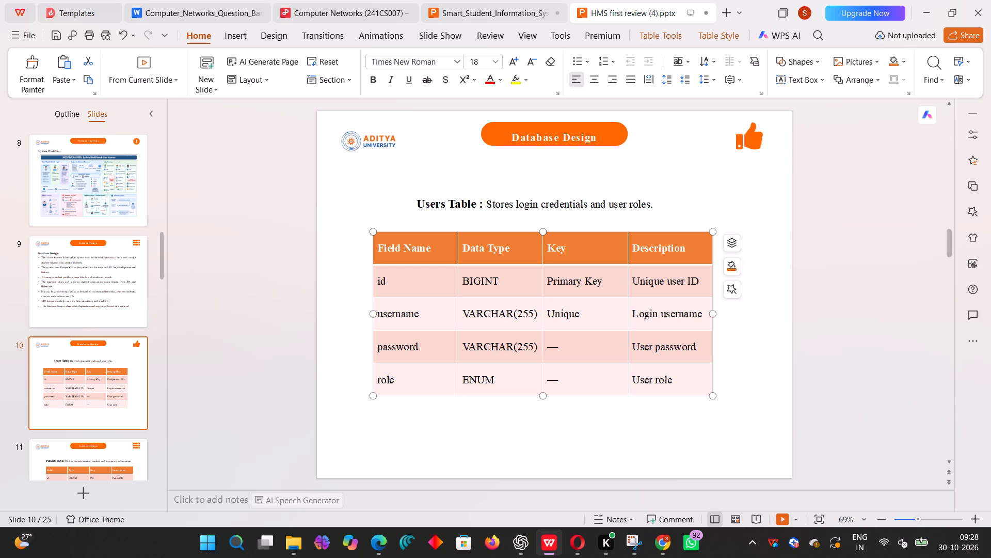
{"action": "key", "text": "Delete"}
{"action": "key", "text": "ctrl+v"}
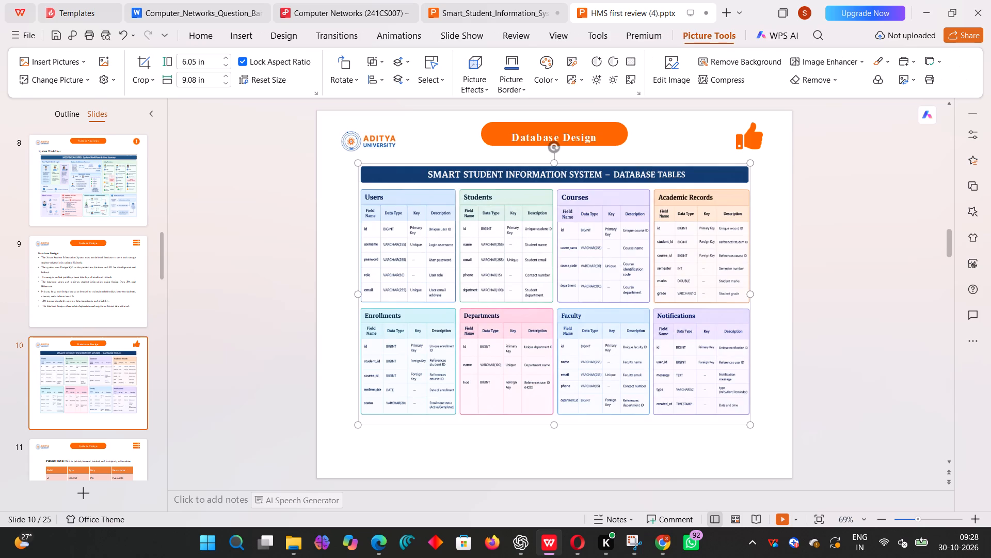
Shrink the database tables picture to about 8.10 × 5.40 in and move it below the Users Table caption.
{"action": "left_click_drag", "start_coordinate": [750, 160], "coordinate": [719, 220]}
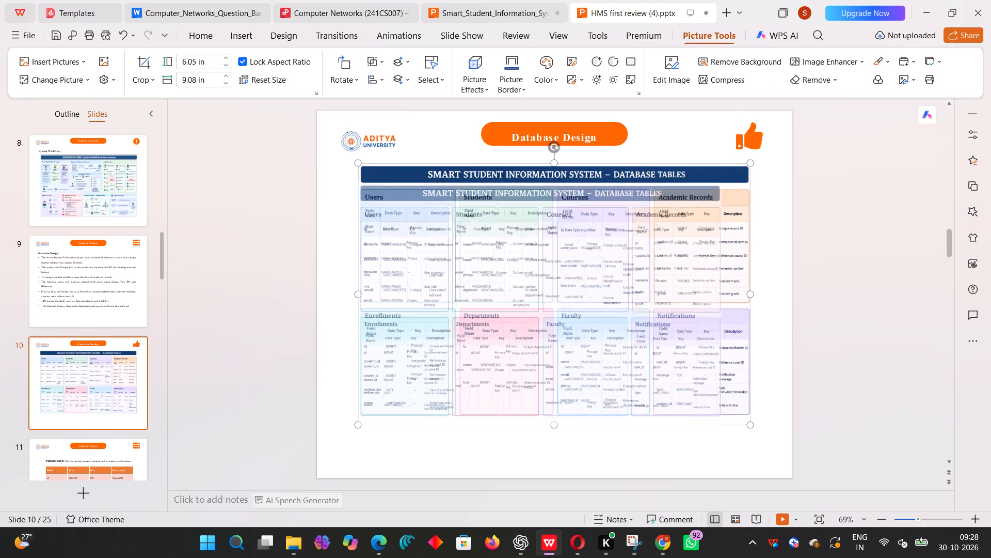
{"action": "left_click_drag", "start_coordinate": [719, 220], "coordinate": [708, 244]}
{"action": "left_click_drag", "start_coordinate": [560, 311], "coordinate": [584, 340]}
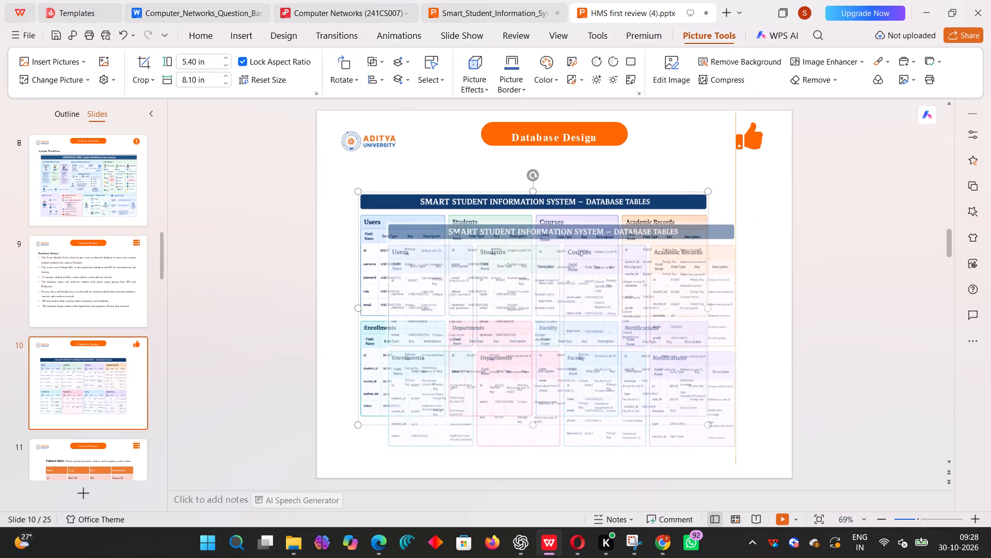
{"action": "left_click_drag", "start_coordinate": [584, 340], "coordinate": [581, 338]}
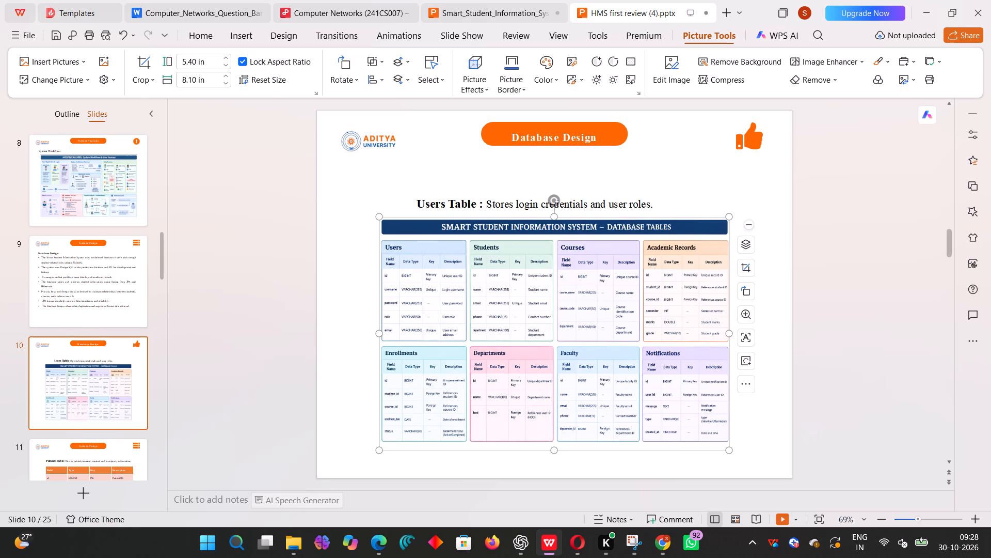
Delete the caption text "Users Table : Stores login credentials and user roles." from slide 10.
{"action": "left_click_drag", "start_coordinate": [655, 203], "coordinate": [612, 203]}
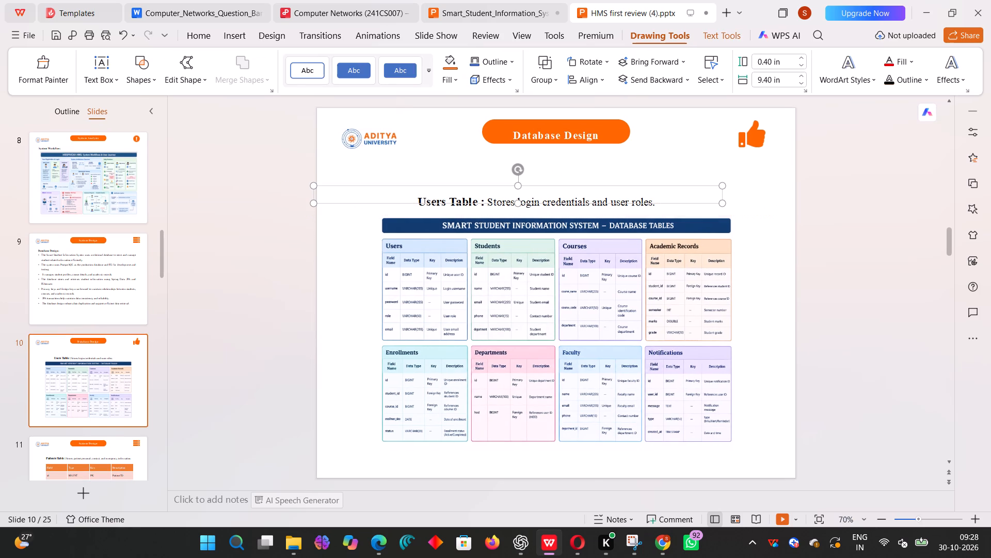
{"action": "key", "text": "ctrl+a"}
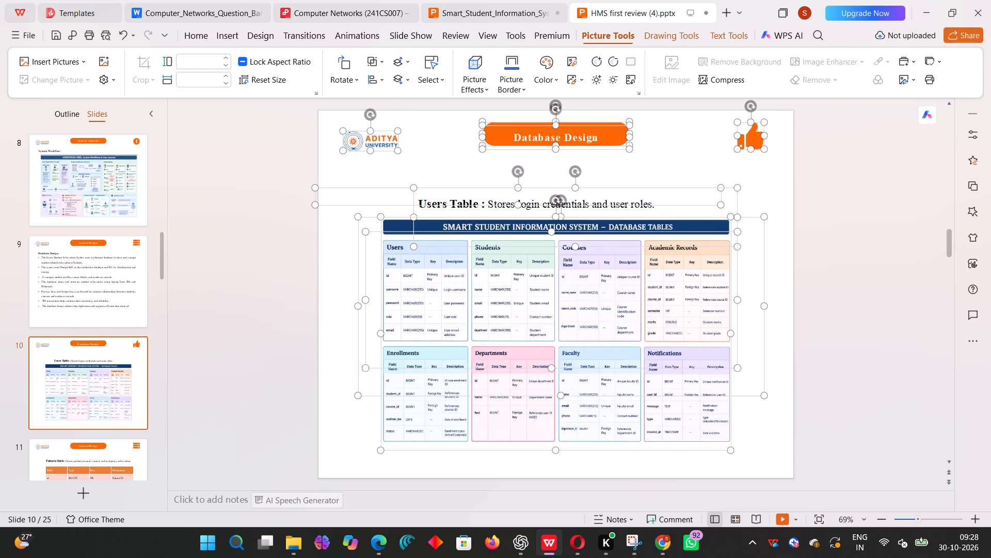
{"action": "left_click", "coordinate": [293, 274]}
{"action": "left_click_drag", "start_coordinate": [420, 196], "coordinate": [725, 192]}
{"action": "key", "text": "Delete"}
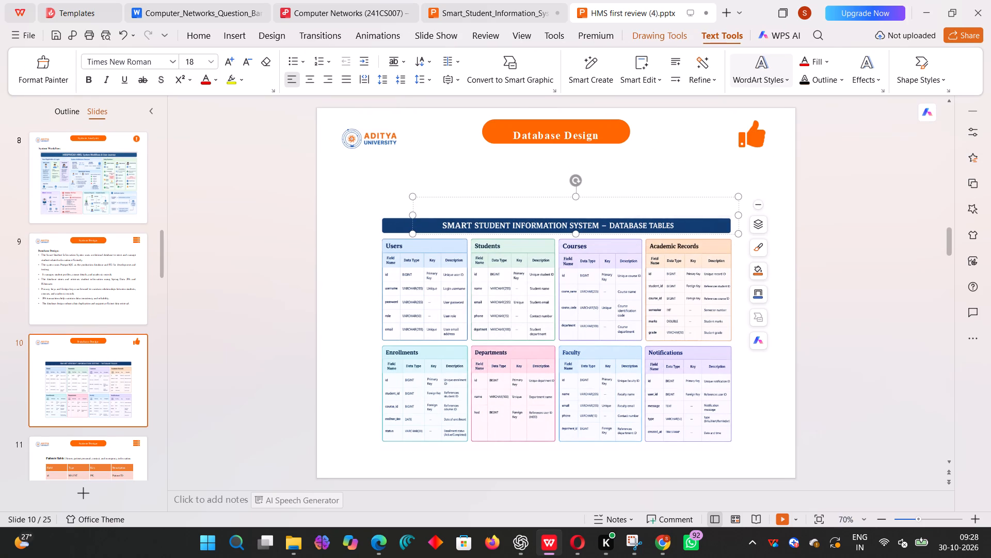
Enlarge the database tables picture to about 9.45 × 6.29 in and place it centrally below the Database Design title.
{"action": "left_click", "coordinate": [551, 284]}
{"action": "left_click_drag", "start_coordinate": [381, 217], "coordinate": [357, 181]}
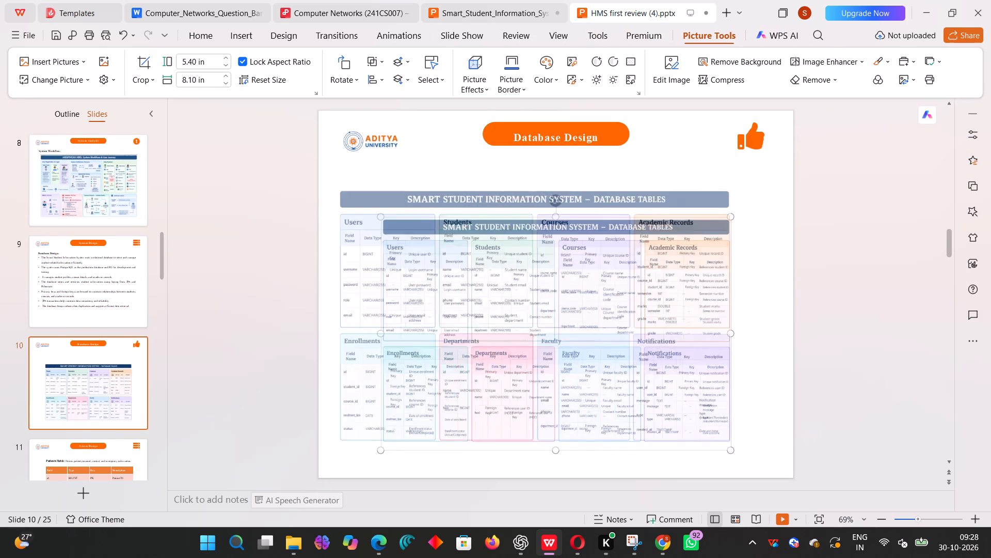
{"action": "left_click_drag", "start_coordinate": [357, 181], "coordinate": [385, 178]}
{"action": "left_click_drag", "start_coordinate": [507, 257], "coordinate": [543, 251]}
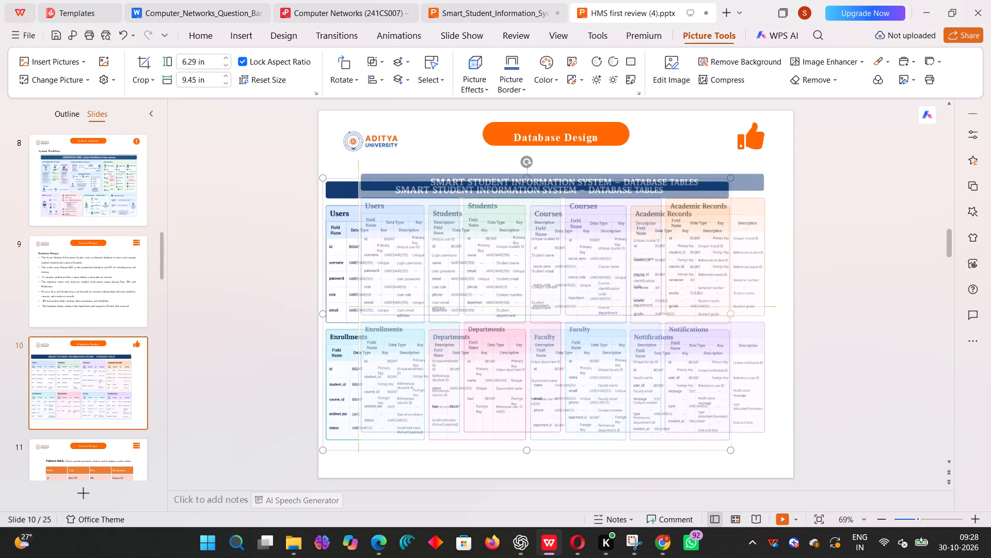
{"action": "left_click_drag", "start_coordinate": [543, 251], "coordinate": [540, 250]}
{"action": "left_click", "coordinate": [214, 345]}
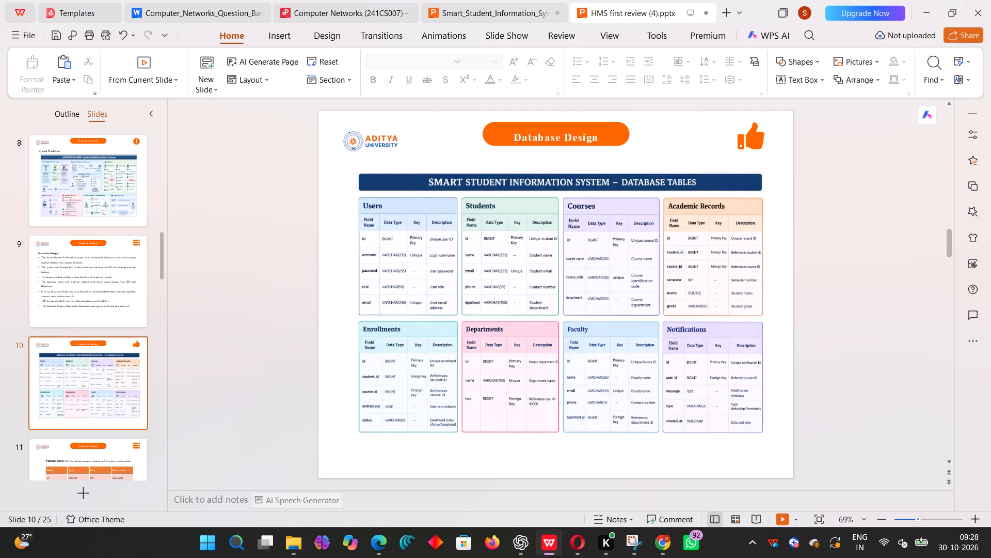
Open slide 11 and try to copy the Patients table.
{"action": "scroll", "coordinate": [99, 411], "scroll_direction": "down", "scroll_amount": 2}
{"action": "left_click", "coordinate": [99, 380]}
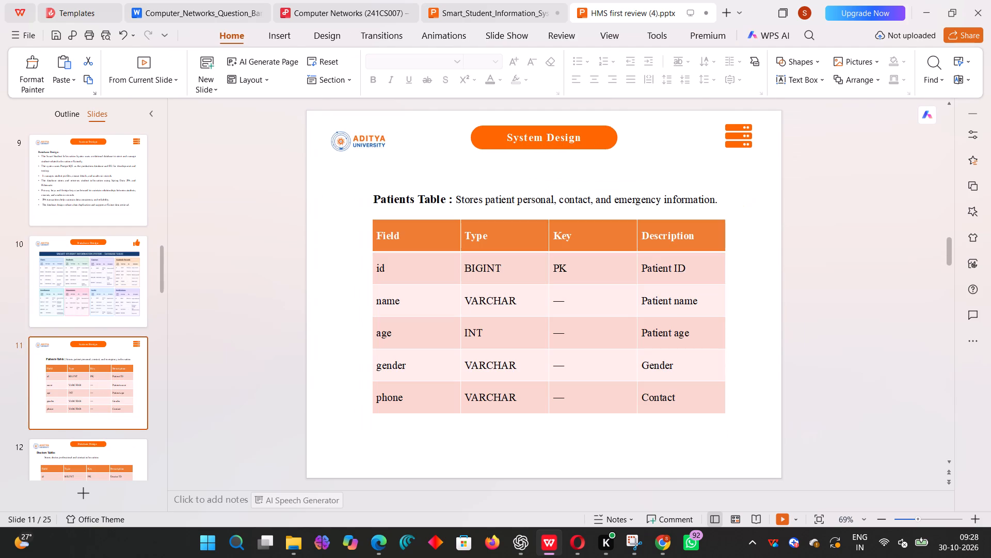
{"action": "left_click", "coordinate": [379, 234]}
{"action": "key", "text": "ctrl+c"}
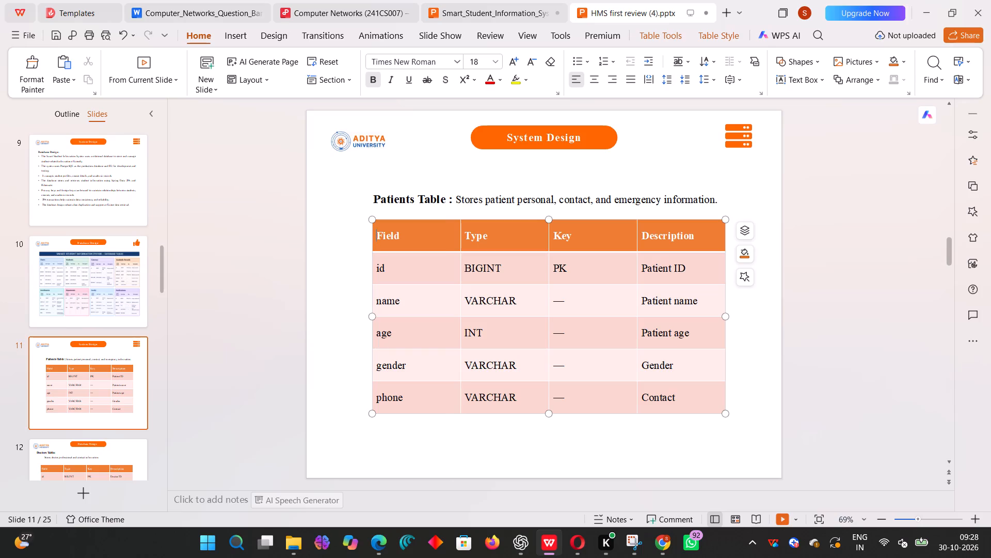
Look through the remaining slides to the end and back, viewing the Receptionist Module slide 21 for content still needing adaptation.
{"action": "scroll", "coordinate": [124, 379], "scroll_direction": "down", "scroll_amount": 4}
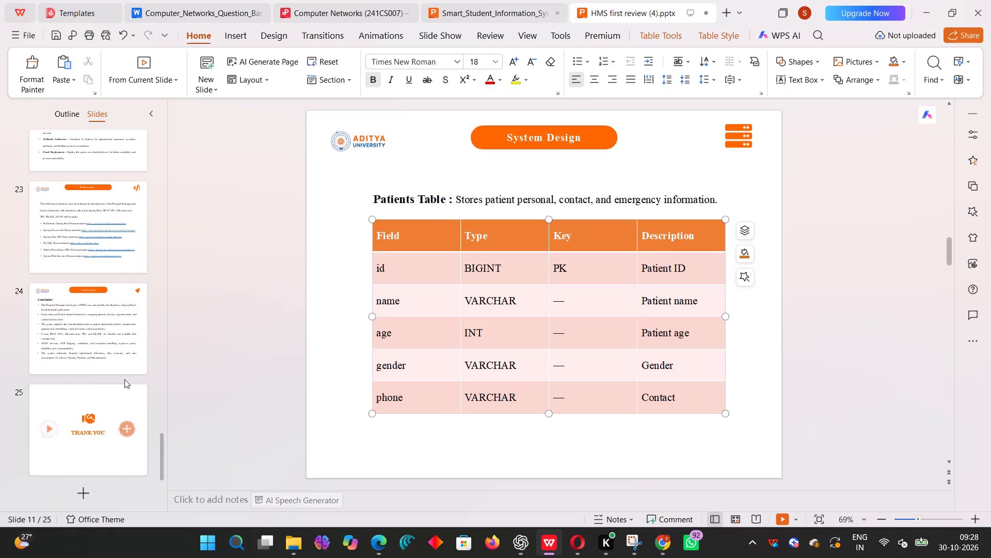
{"action": "scroll", "coordinate": [124, 379], "scroll_direction": "down", "scroll_amount": 7}
{"action": "scroll", "coordinate": [124, 379], "scroll_direction": "up", "scroll_amount": 2}
{"action": "left_click", "coordinate": [78, 182]}
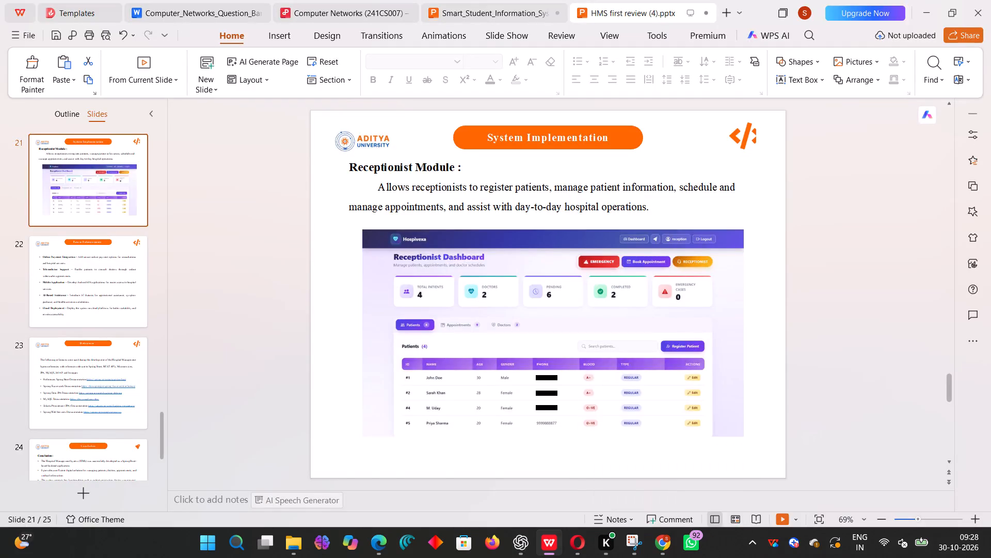
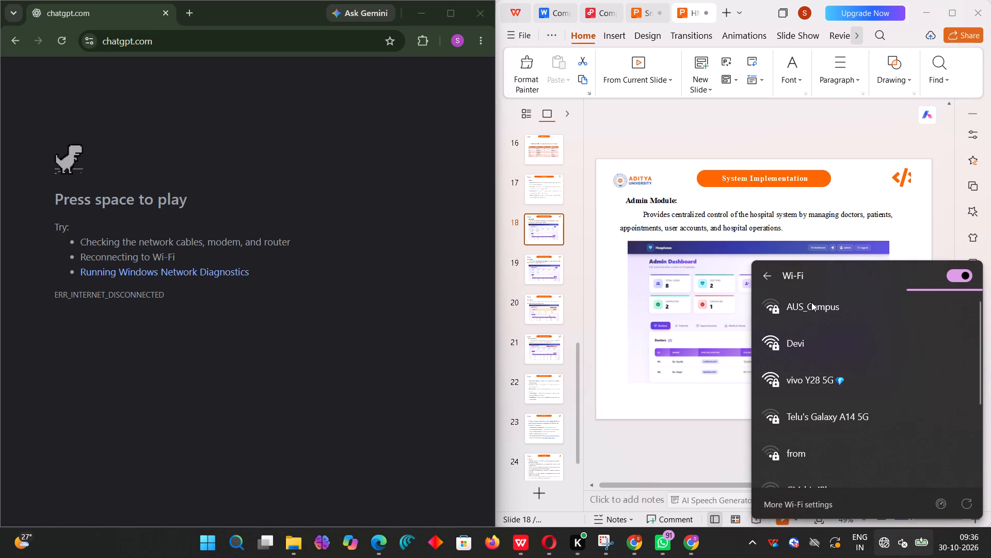
Try to connect to the AUS_Campus Wi-Fi network with automatic connection enabled, and reload the ChatGPT page.
{"action": "left_click", "coordinate": [811, 302]}
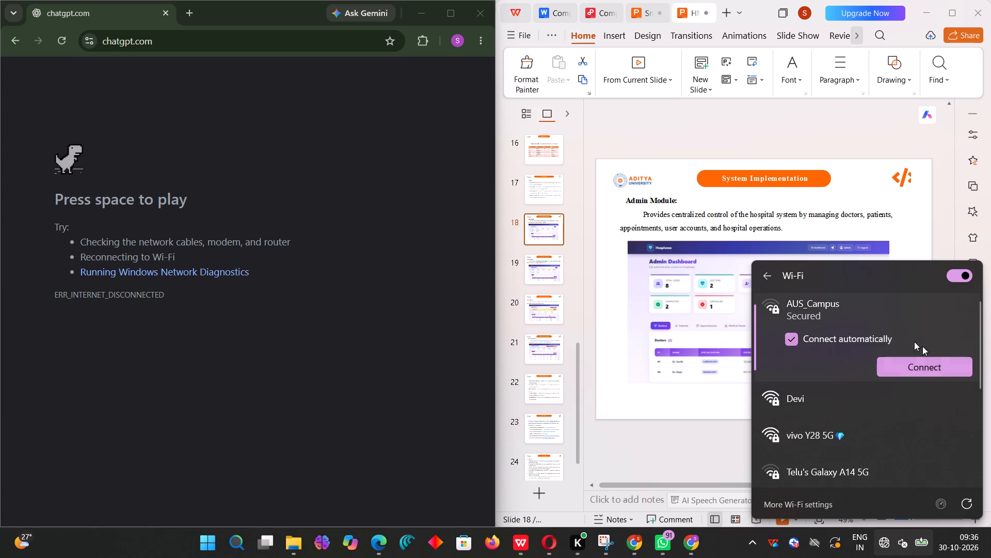
{"action": "left_click", "coordinate": [947, 367]}
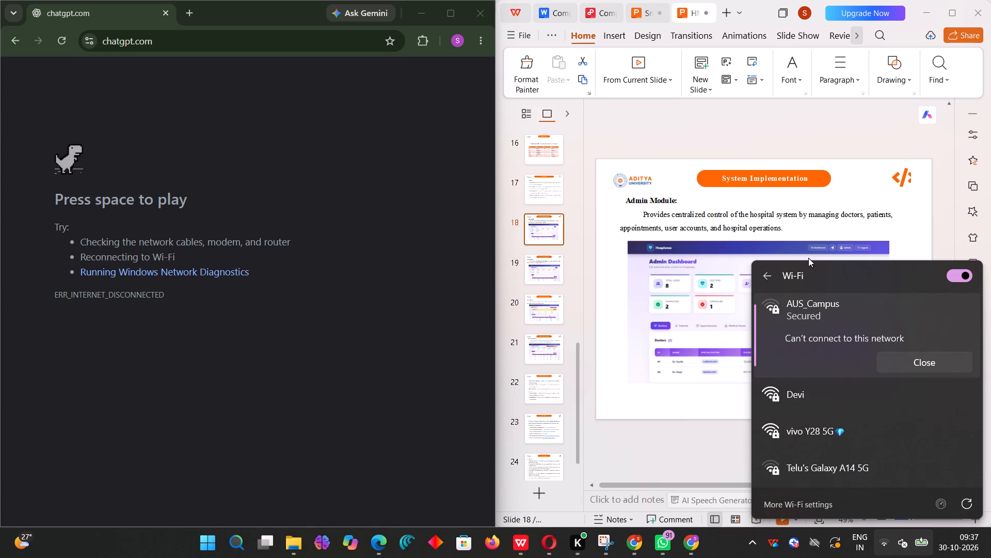
{"action": "scroll", "coordinate": [834, 412], "scroll_direction": "down", "scroll_amount": 3}
{"action": "scroll", "coordinate": [834, 412], "scroll_direction": "up", "scroll_amount": 3}
{"action": "left_click", "coordinate": [59, 41]}
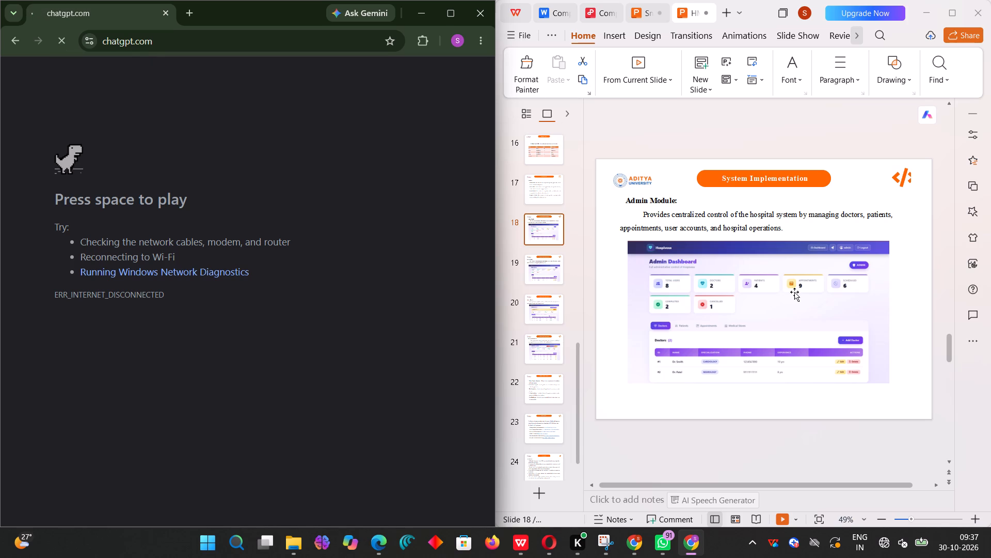
Return to the early slides of the HMS deck in WPS and look through slides 6 to 8, including the System Workflow diagram.
{"action": "scroll", "coordinate": [794, 292], "scroll_direction": "up", "scroll_amount": 4}
{"action": "scroll", "coordinate": [794, 292], "scroll_direction": "down", "scroll_amount": 8}
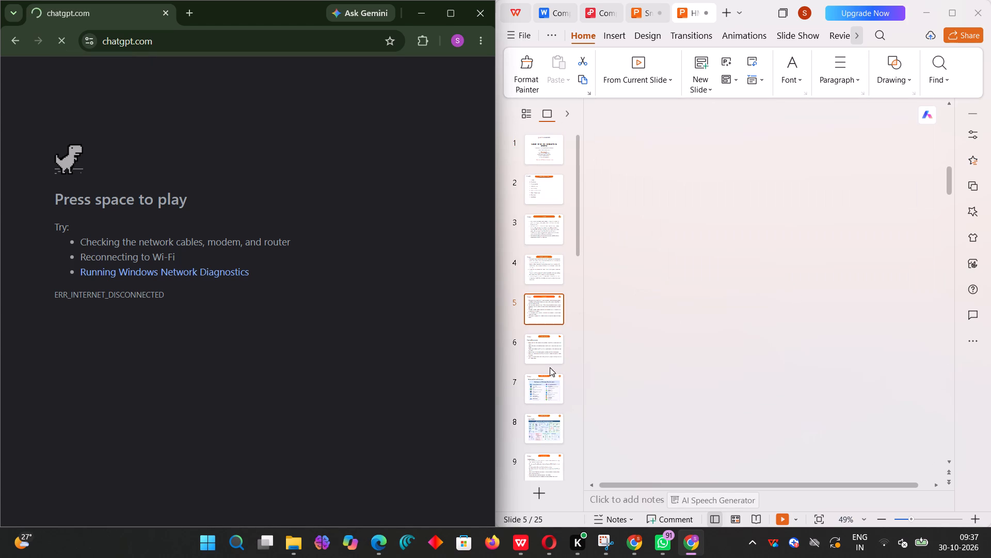
{"action": "left_click", "coordinate": [551, 343]}
{"action": "left_click", "coordinate": [549, 387]}
{"action": "left_click", "coordinate": [552, 435]}
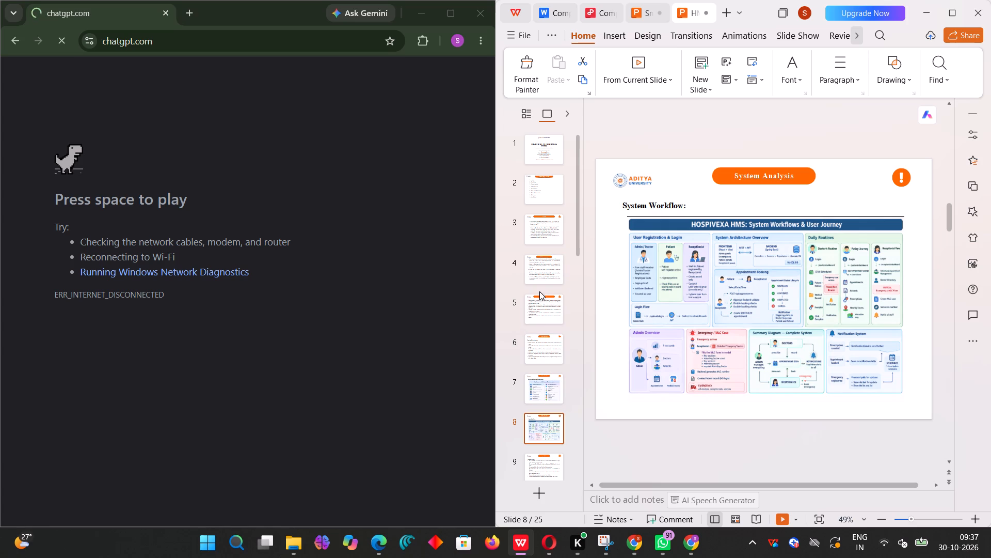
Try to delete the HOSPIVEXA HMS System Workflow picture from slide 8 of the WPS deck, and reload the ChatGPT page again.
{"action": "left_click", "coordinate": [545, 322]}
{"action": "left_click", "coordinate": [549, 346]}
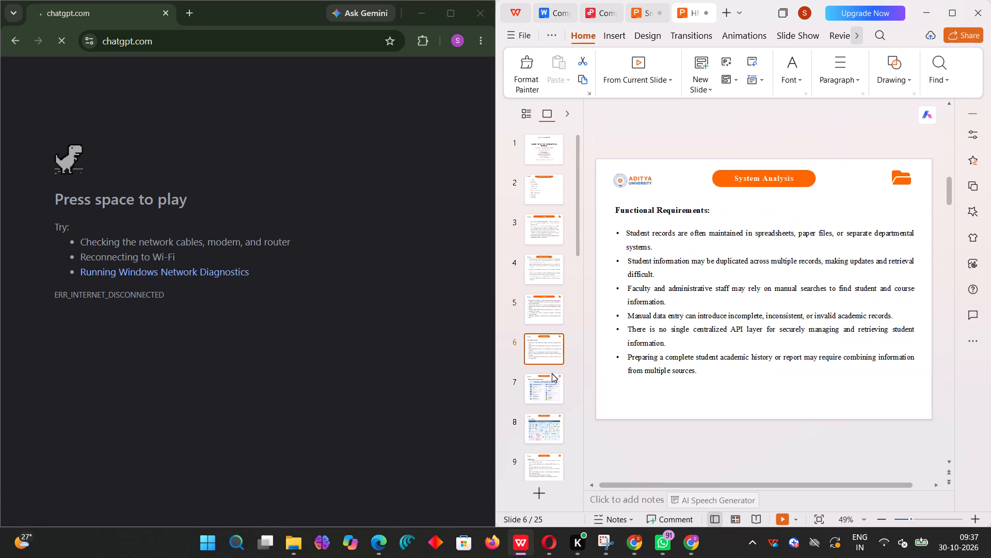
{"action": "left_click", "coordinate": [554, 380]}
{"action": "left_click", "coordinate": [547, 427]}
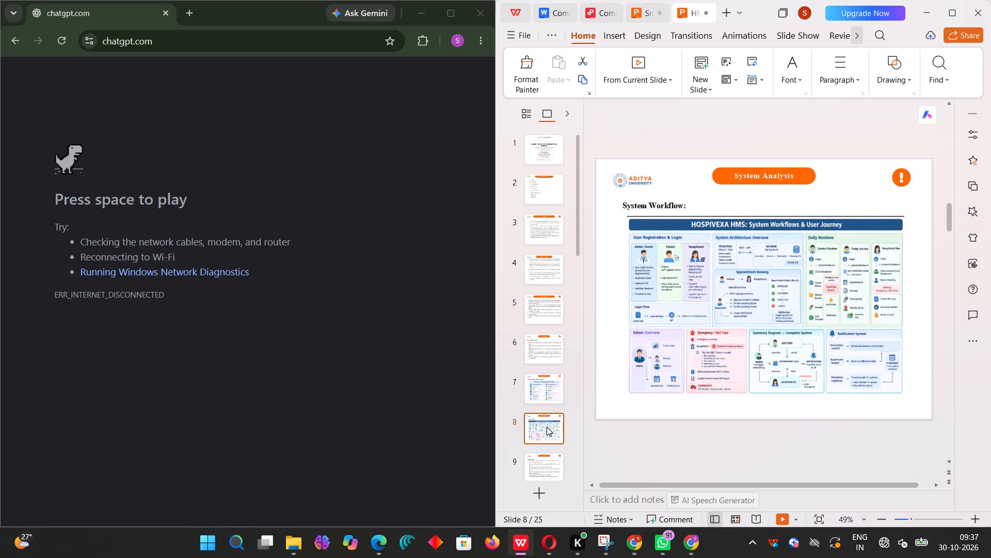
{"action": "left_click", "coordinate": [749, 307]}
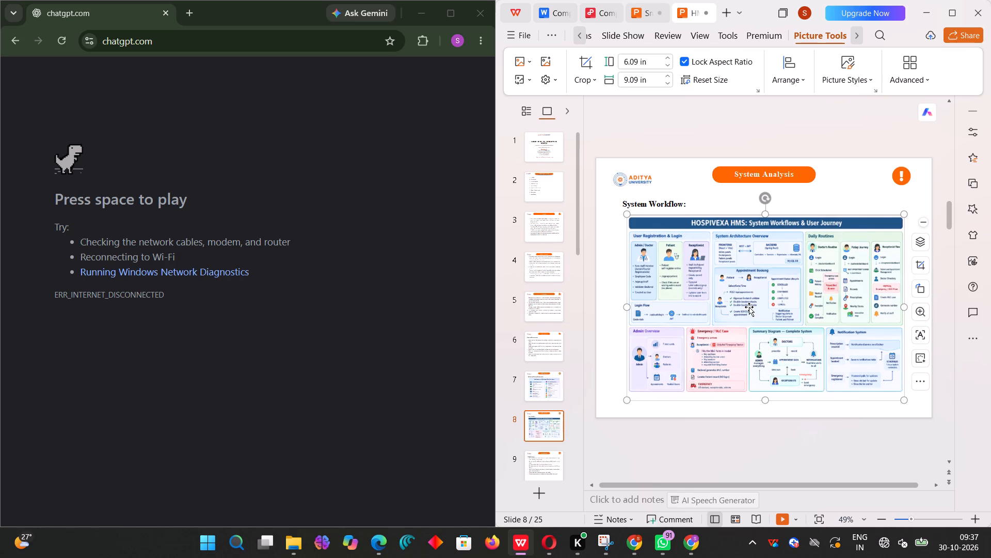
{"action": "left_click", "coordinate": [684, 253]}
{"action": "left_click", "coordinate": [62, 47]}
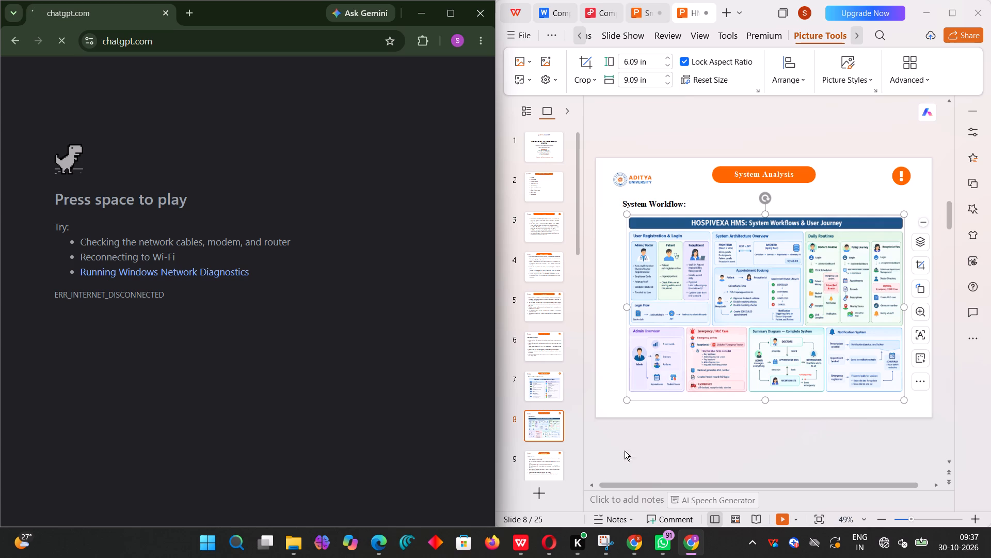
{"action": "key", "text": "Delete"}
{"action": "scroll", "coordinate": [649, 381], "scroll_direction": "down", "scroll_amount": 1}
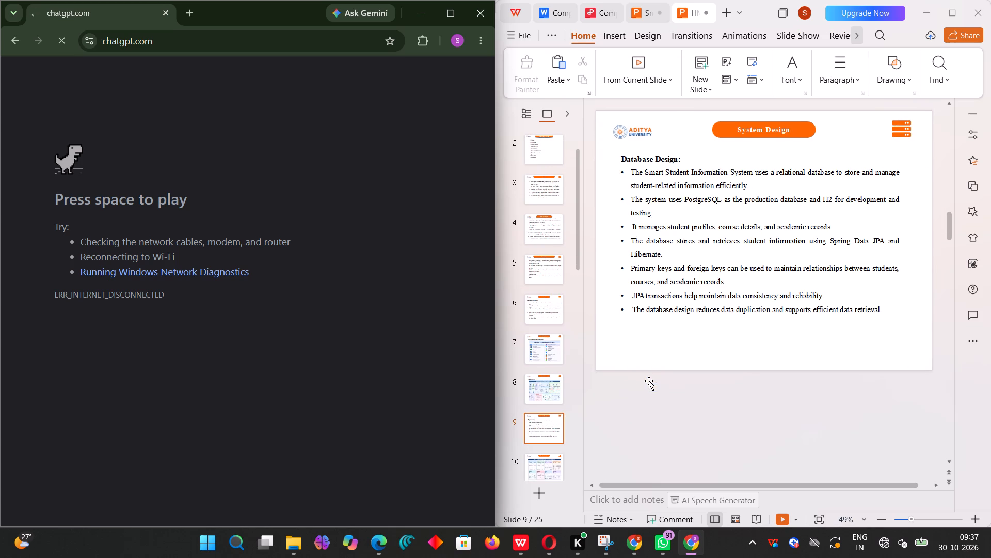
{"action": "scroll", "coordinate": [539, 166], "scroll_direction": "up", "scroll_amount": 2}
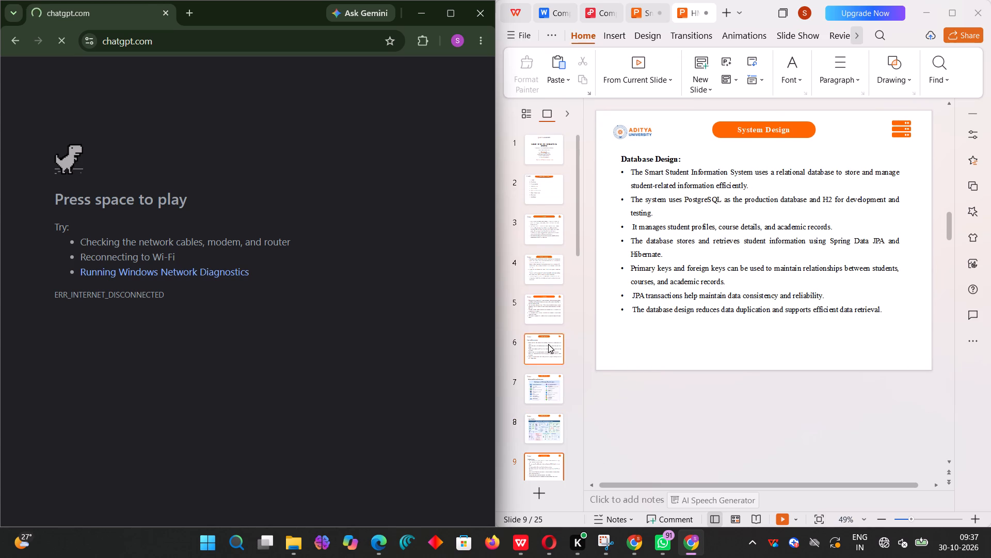
Look through slides 7 to 10 of the WPS deck, from System Analysis to Database Design, for remaining hospital content.
{"action": "left_click", "coordinate": [538, 398]}
{"action": "left_click", "coordinate": [544, 444]}
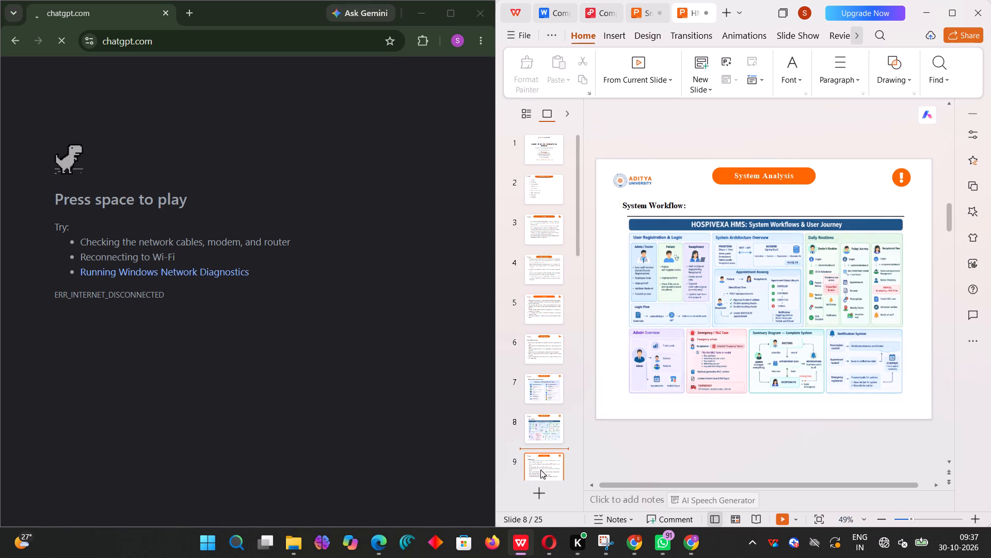
{"action": "left_click", "coordinate": [541, 470]}
{"action": "scroll", "coordinate": [541, 470], "scroll_direction": "down", "scroll_amount": 1}
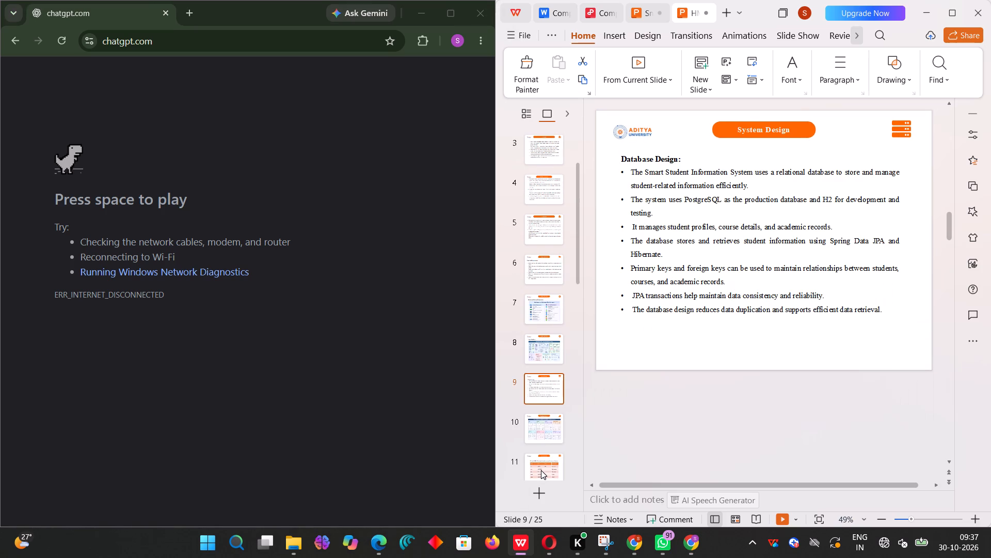
{"action": "left_click", "coordinate": [541, 433]}
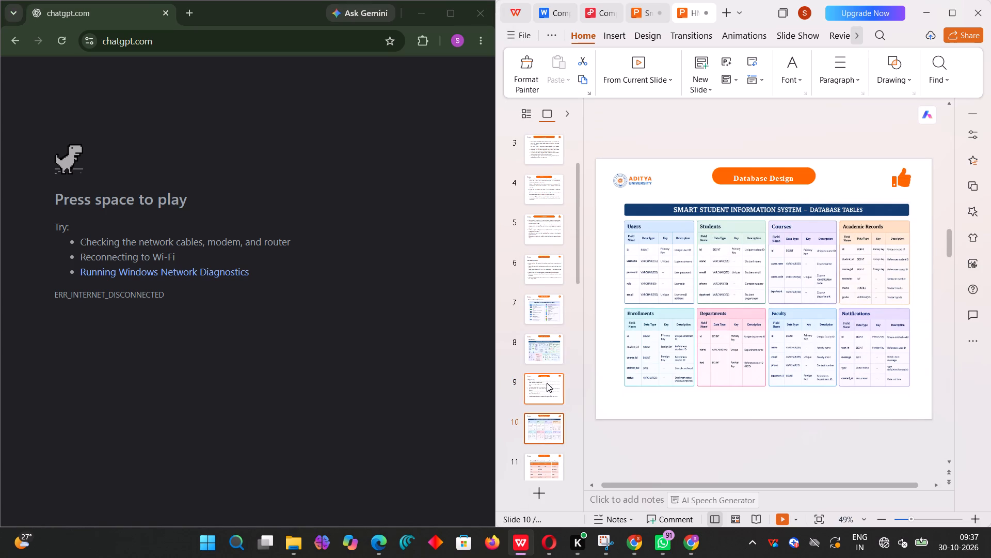
{"action": "scroll", "coordinate": [546, 384], "scroll_direction": "down", "scroll_amount": 1}
Try to connect the computer to the AUS_Campus Wi-Fi network, and look through the other available networks.
{"action": "left_click", "coordinate": [920, 548]}
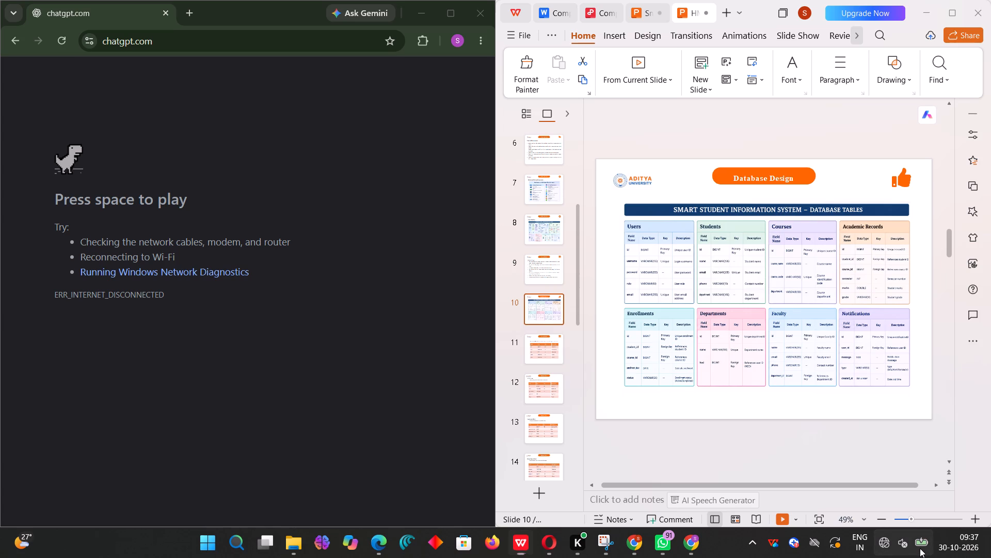
{"action": "left_click", "coordinate": [818, 292]}
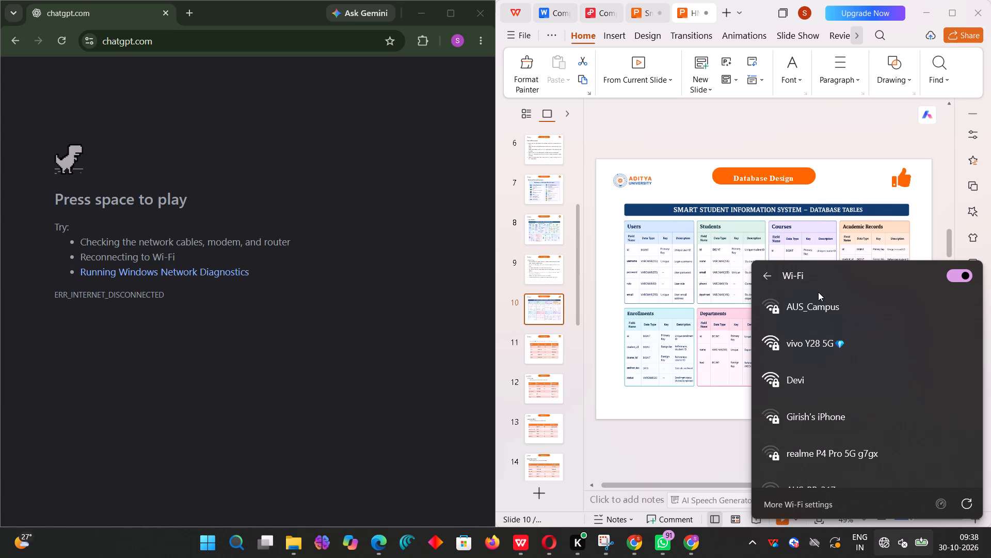
{"action": "left_click", "coordinate": [819, 294]}
{"action": "left_click", "coordinate": [894, 365]}
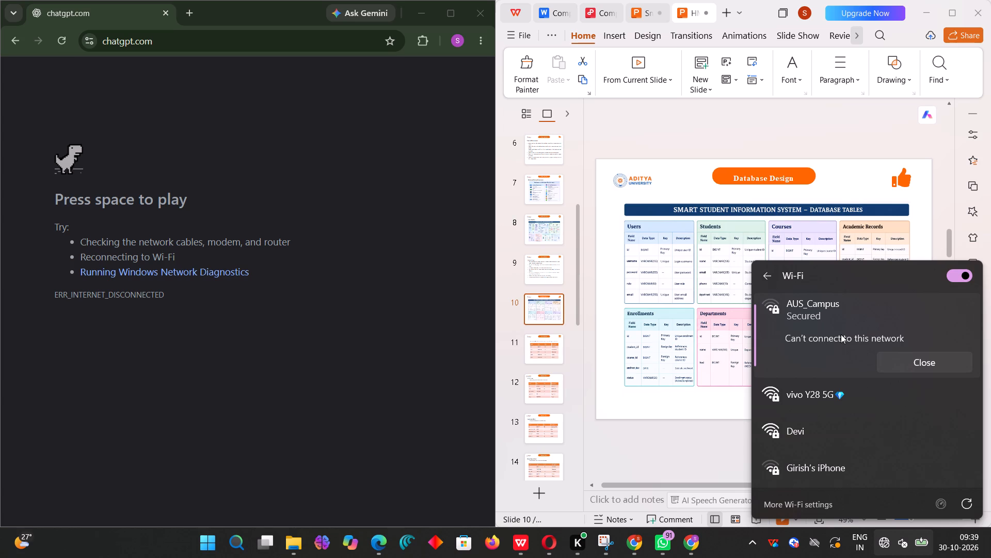
{"action": "scroll", "coordinate": [841, 334], "scroll_direction": "down", "scroll_amount": 3}
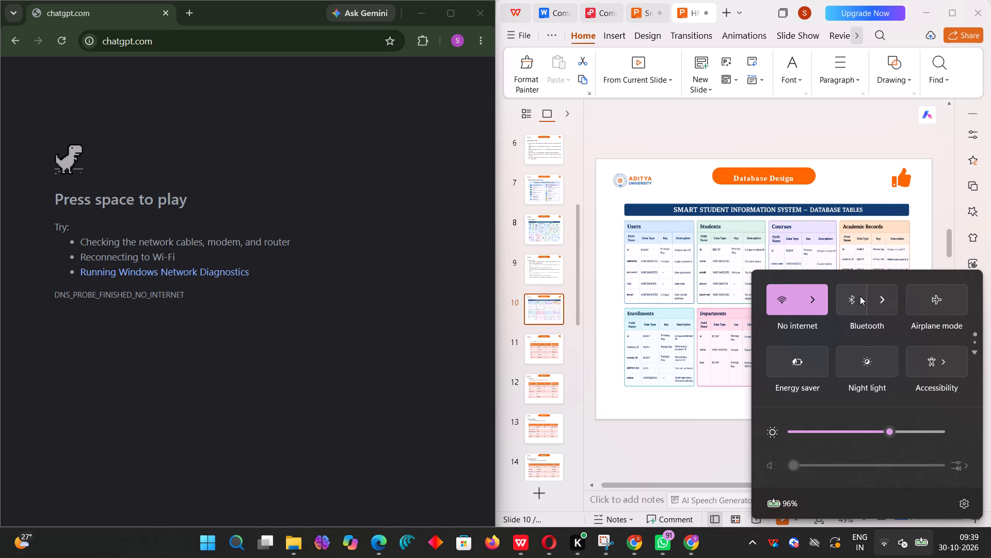
Look through the available Wi-Fi networks for an alternative to the current connection.
{"action": "left_click", "coordinate": [816, 293]}
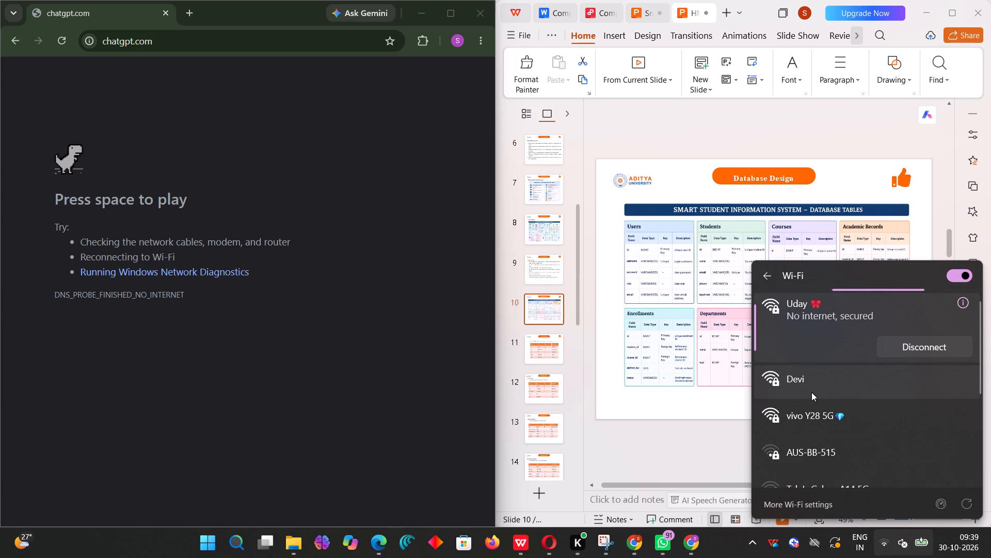
{"action": "scroll", "coordinate": [811, 392], "scroll_direction": "down", "scroll_amount": 7}
{"action": "scroll", "coordinate": [811, 392], "scroll_direction": "up", "scroll_amount": 6}
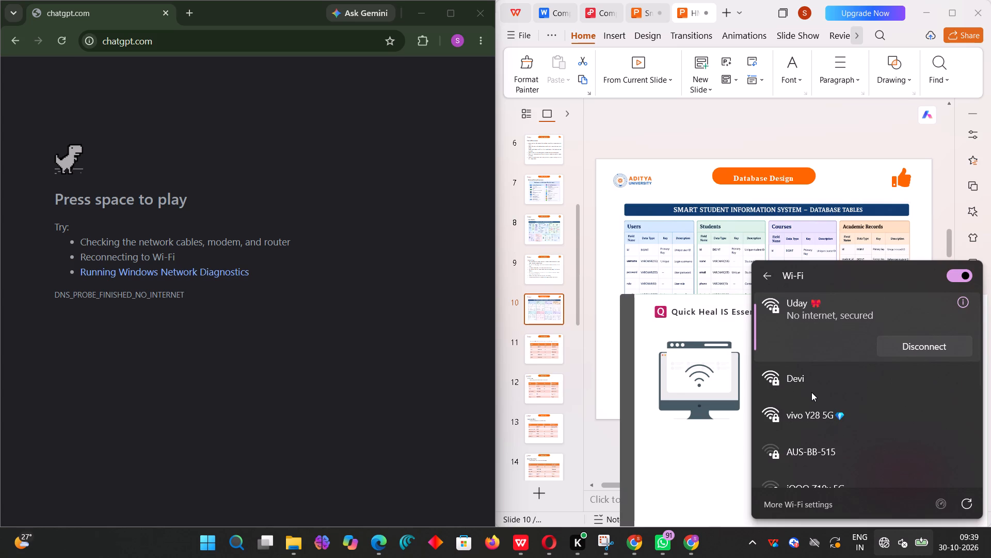
{"action": "scroll", "coordinate": [811, 392], "scroll_direction": "down", "scroll_amount": 5}
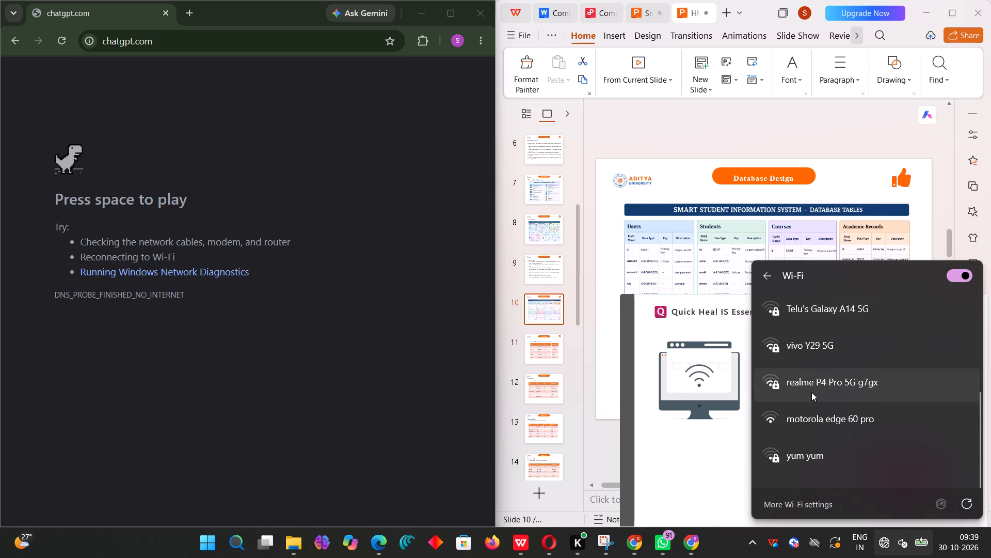
{"action": "scroll", "coordinate": [811, 392], "scroll_direction": "down", "scroll_amount": 1}
{"action": "scroll", "coordinate": [811, 392], "scroll_direction": "up", "scroll_amount": 5}
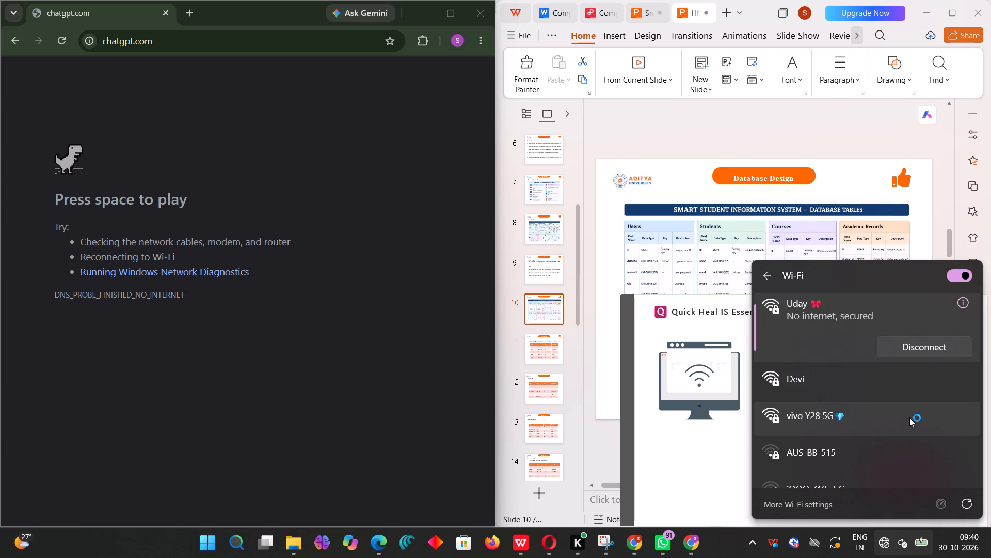
{"action": "scroll", "coordinate": [904, 387], "scroll_direction": "down", "scroll_amount": 7}
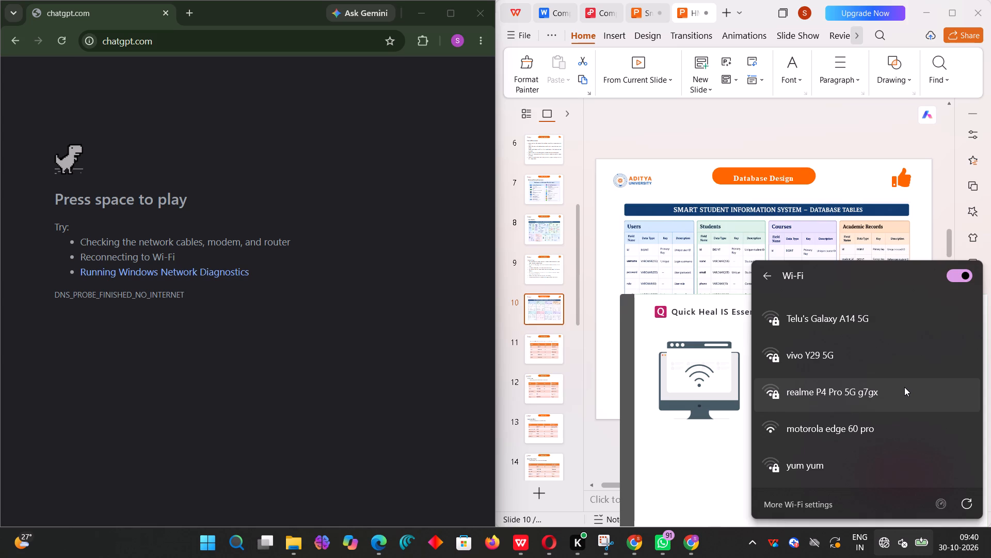
{"action": "scroll", "coordinate": [904, 387], "scroll_direction": "up", "scroll_amount": 7}
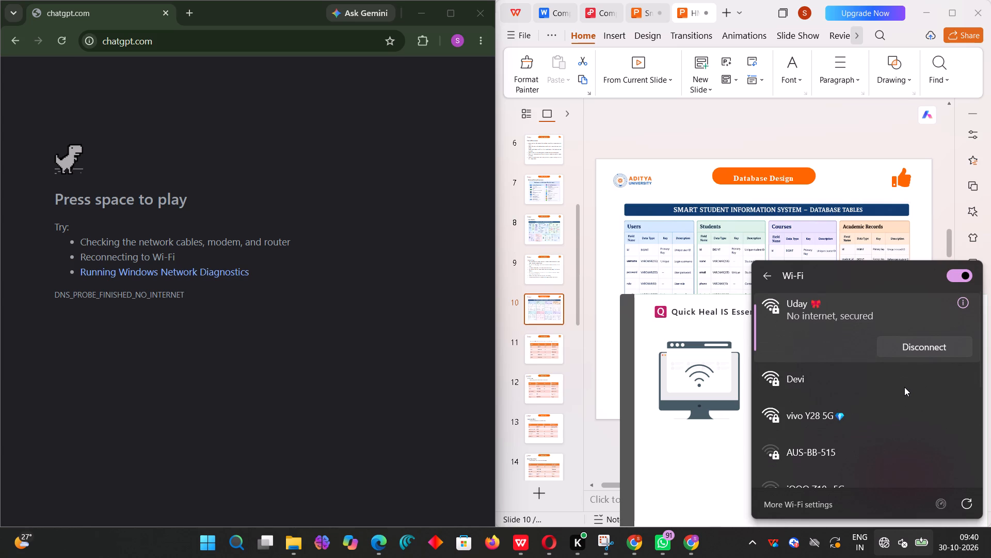
{"action": "scroll", "coordinate": [904, 387], "scroll_direction": "down", "scroll_amount": 4}
{"action": "scroll", "coordinate": [904, 387], "scroll_direction": "up", "scroll_amount": 6}
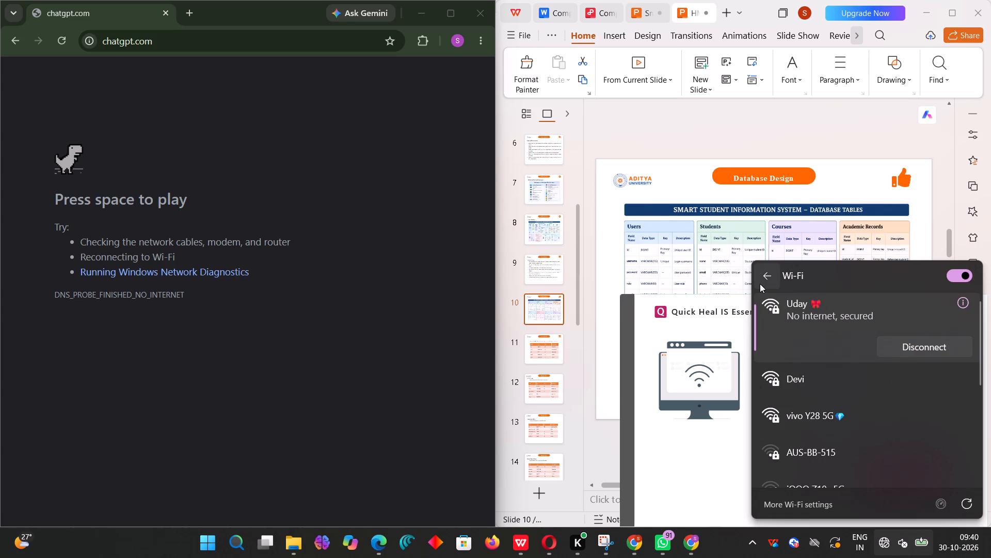
{"action": "left_click", "coordinate": [763, 281]}
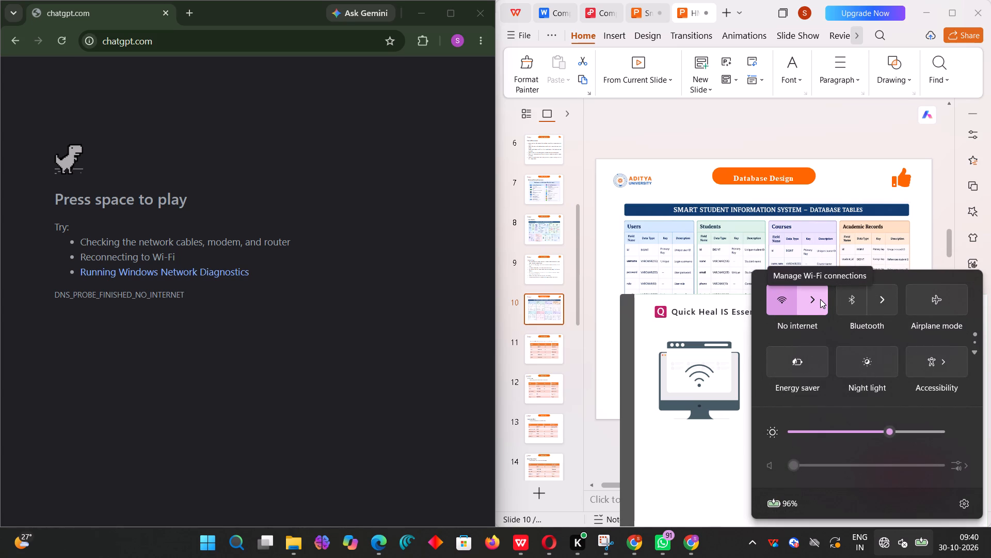
Reopen the available Wi-Fi networks and start connecting to the secured S24 phone hotspot, with automatic connection enabled.
{"action": "left_click", "coordinate": [820, 299]}
{"action": "scroll", "coordinate": [804, 364], "scroll_direction": "down", "scroll_amount": 4}
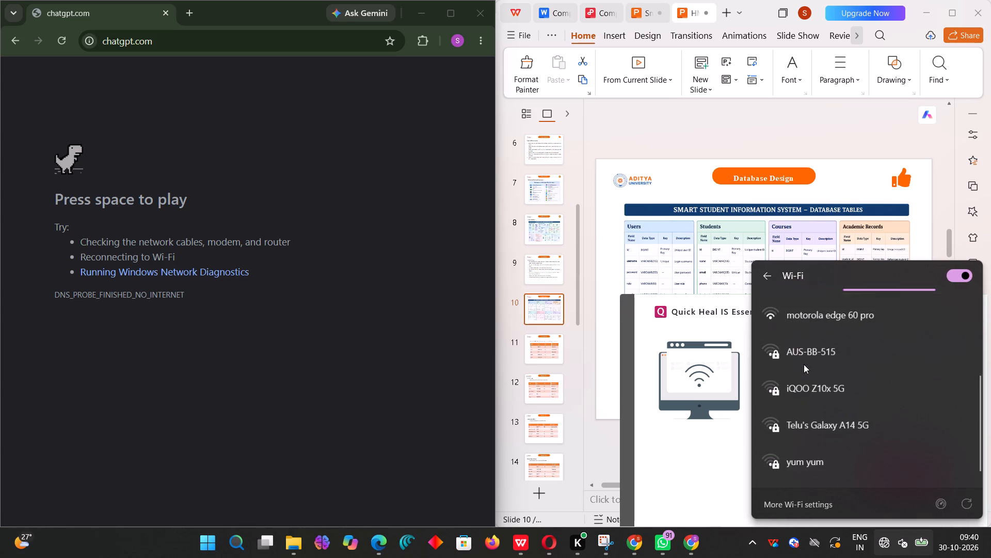
{"action": "scroll", "coordinate": [804, 364], "scroll_direction": "up", "scroll_amount": 5}
{"action": "left_click", "coordinate": [812, 423]}
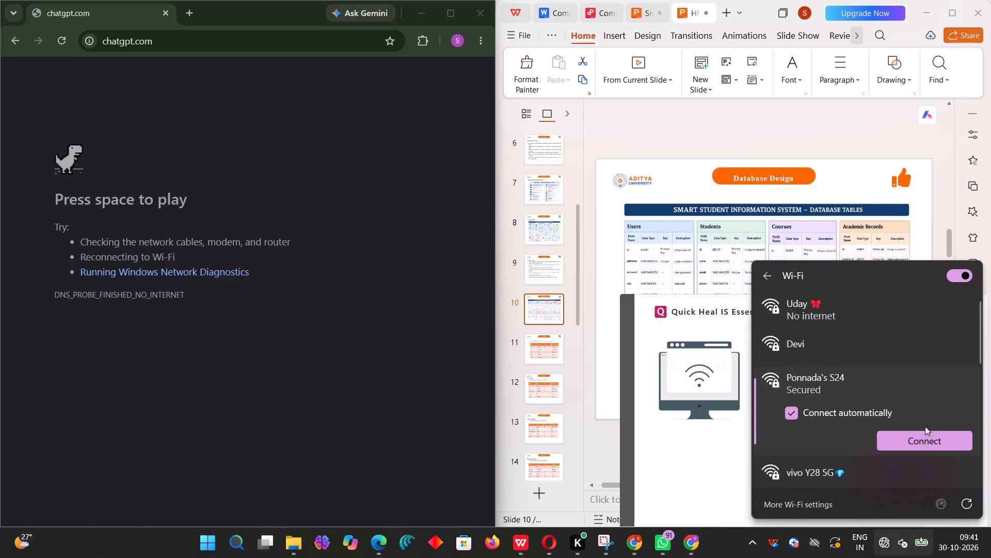
{"action": "left_click", "coordinate": [946, 439]}
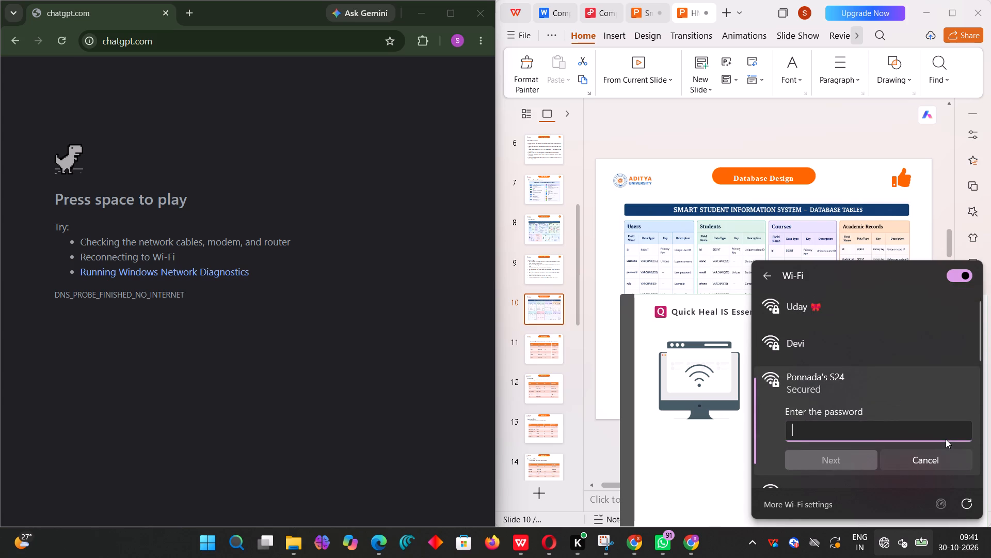
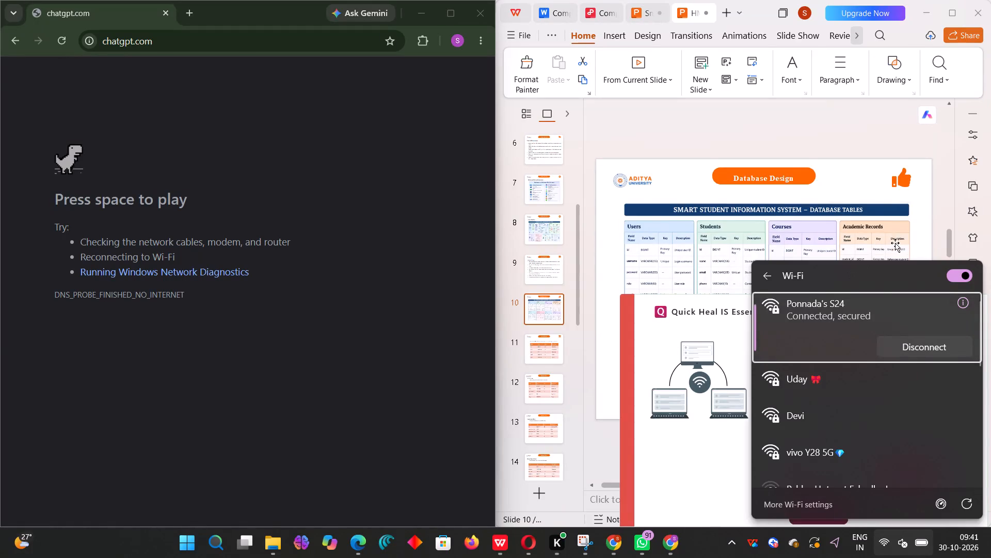
Close the Wi-Fi network list and dismiss the Quick Heal Wi-Fi Scanner prompt and the WhatsApp notification.
{"action": "left_click", "coordinate": [905, 205]}
{"action": "left_click", "coordinate": [965, 309]}
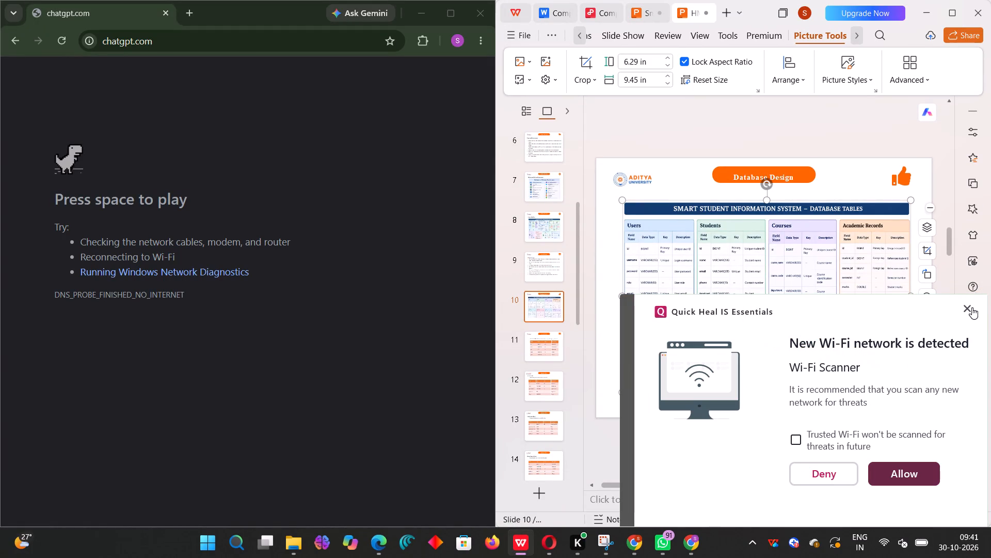
{"action": "left_click", "coordinate": [973, 309]}
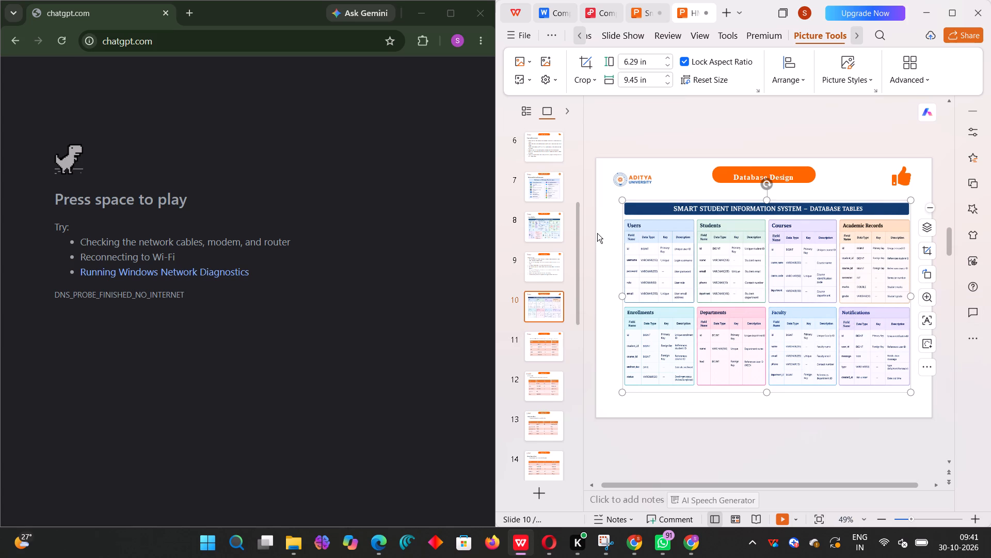
{"action": "left_click", "coordinate": [596, 230]}
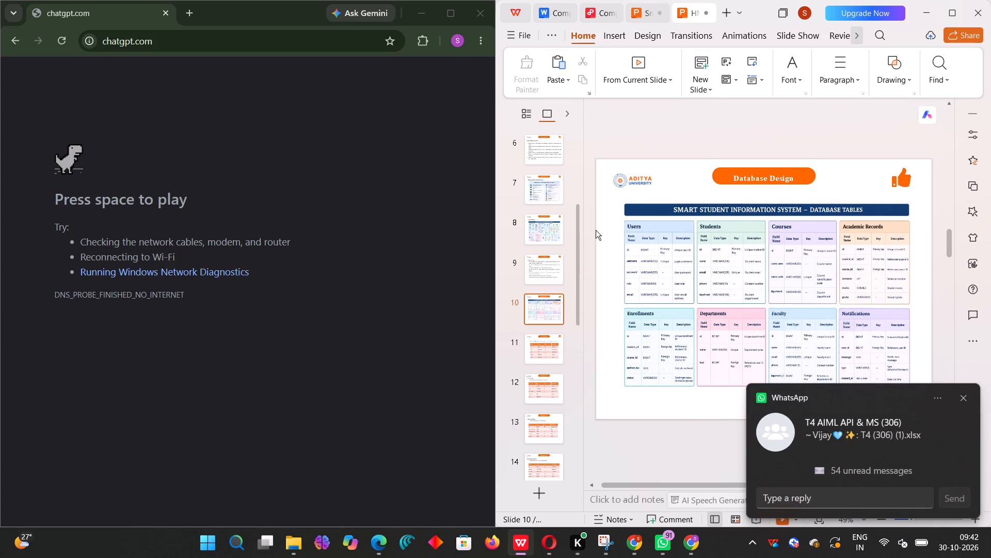
{"action": "left_click", "coordinate": [960, 396]}
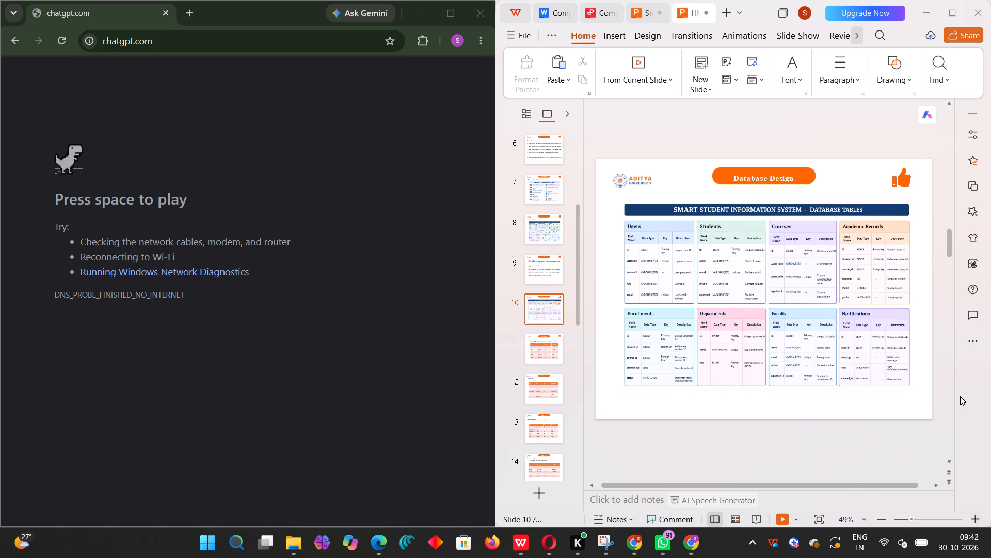
Reload the ChatGPT page in Chrome.
{"action": "left_click", "coordinate": [61, 40]}
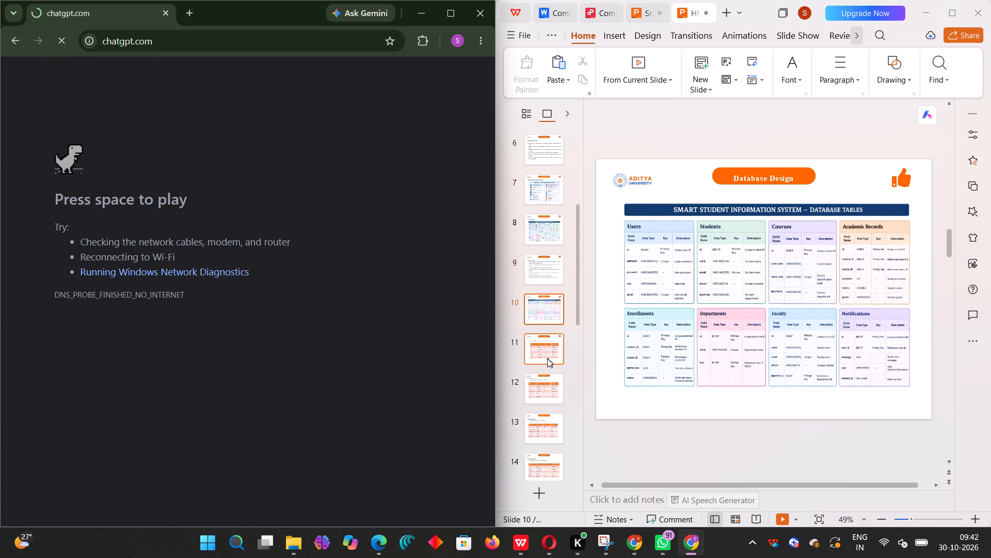
Look through slides 12, 16 and 18 of the WPS deck, dismissing the Quick Heal Wi-Fi Scanner prompt.
{"action": "left_click", "coordinate": [550, 401]}
{"action": "scroll", "coordinate": [550, 401], "scroll_direction": "down", "scroll_amount": 2}
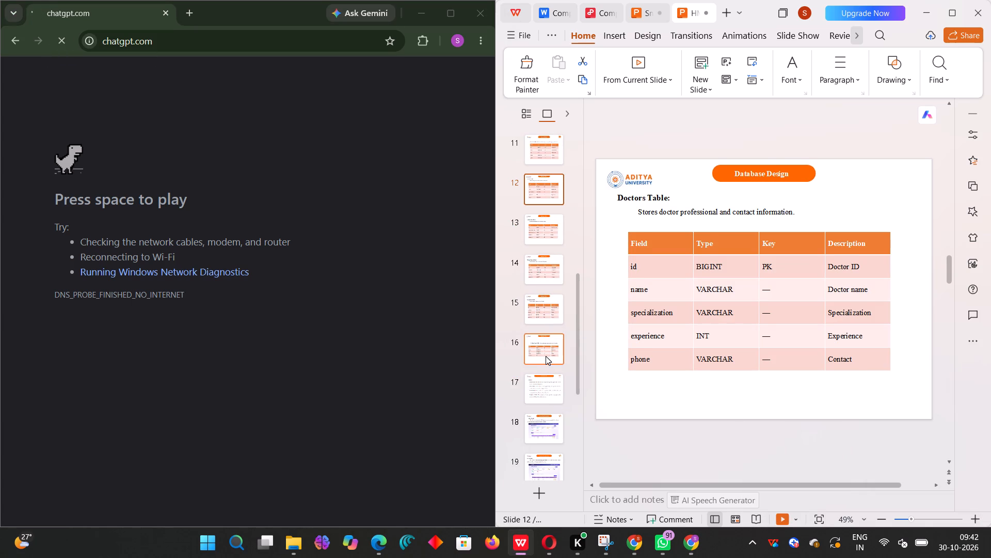
{"action": "left_click", "coordinate": [545, 359]}
{"action": "scroll", "coordinate": [545, 359], "scroll_direction": "down", "scroll_amount": 2}
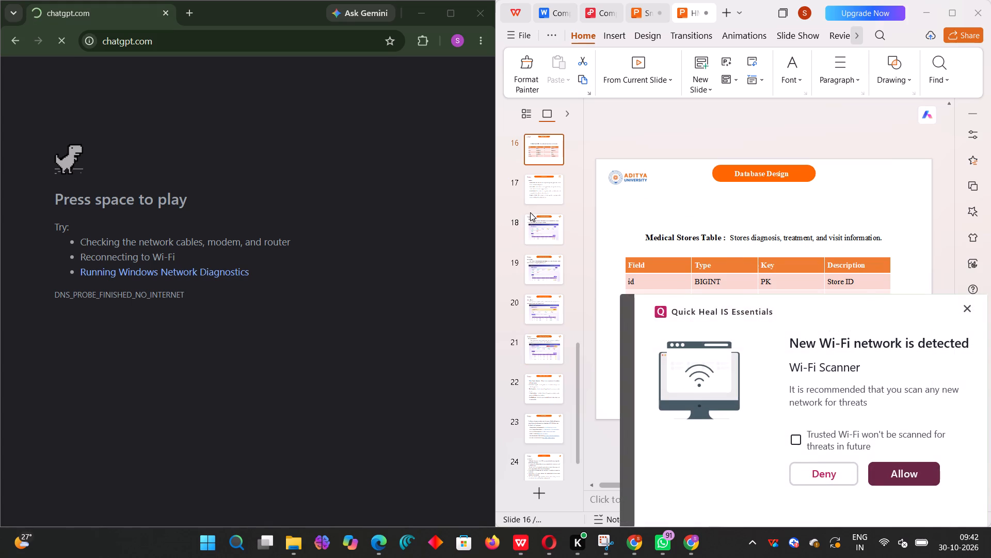
{"action": "left_click", "coordinate": [531, 222]}
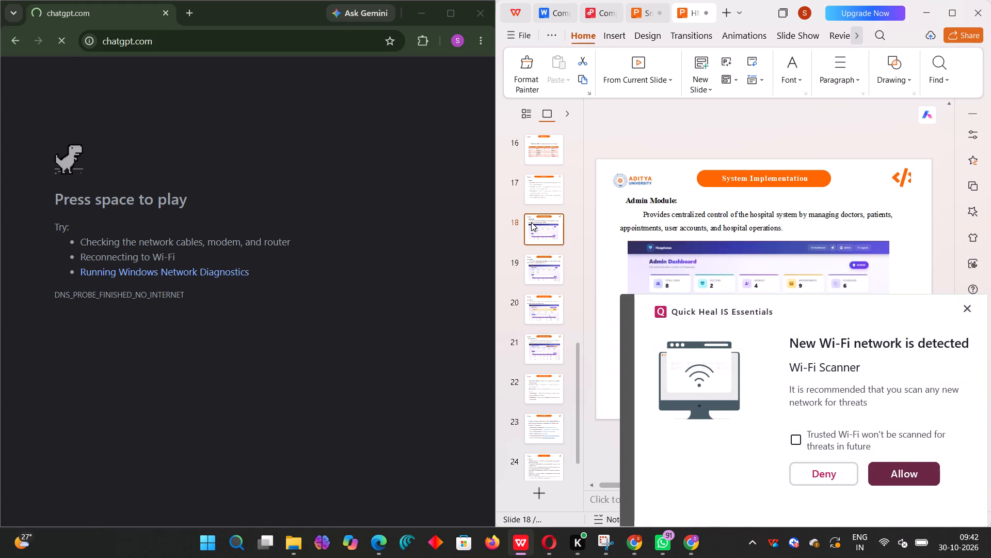
{"action": "left_click", "coordinate": [968, 311]}
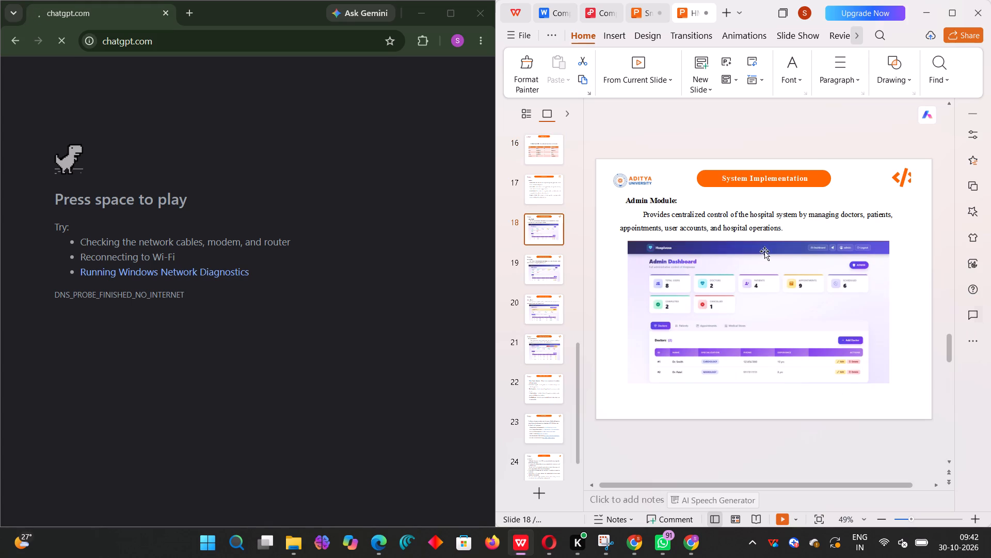
{"action": "scroll", "coordinate": [331, 199], "scroll_direction": "down", "scroll_amount": 3}
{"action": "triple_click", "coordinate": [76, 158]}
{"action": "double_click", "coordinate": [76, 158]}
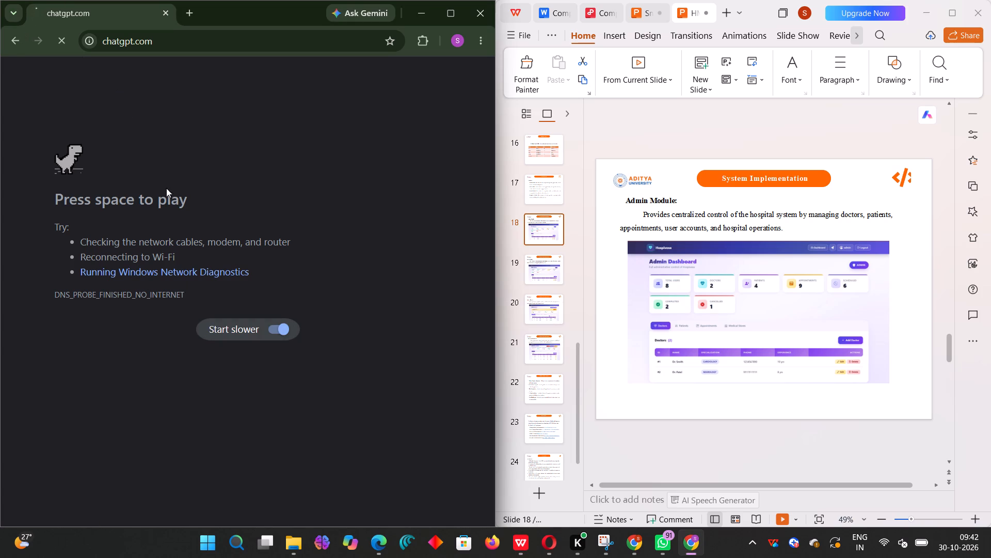
Connect the computer to the AUS_Campus Wi-Fi network and close the network list.
{"action": "left_click", "coordinate": [883, 548]}
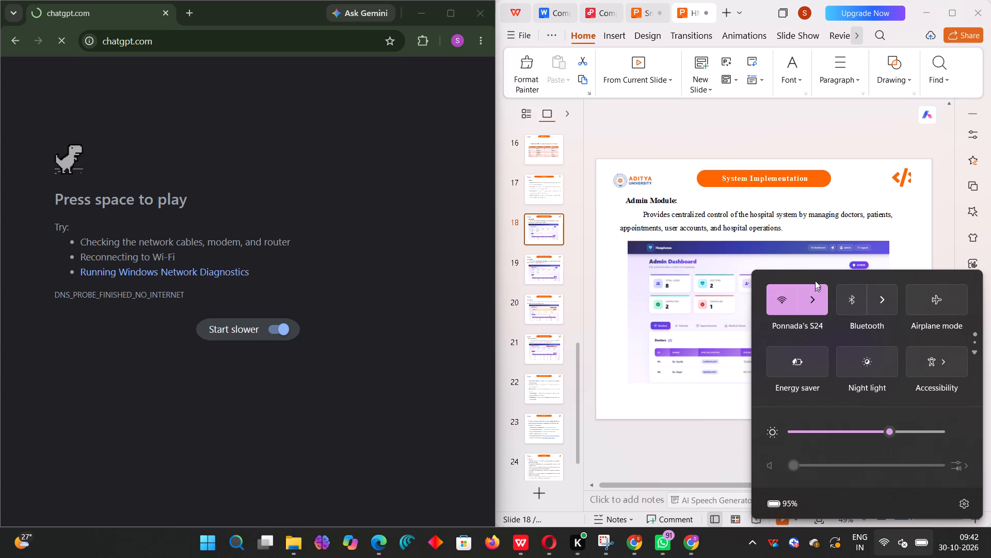
{"action": "left_click", "coordinate": [822, 295]}
{"action": "scroll", "coordinate": [856, 423], "scroll_direction": "down", "scroll_amount": 2}
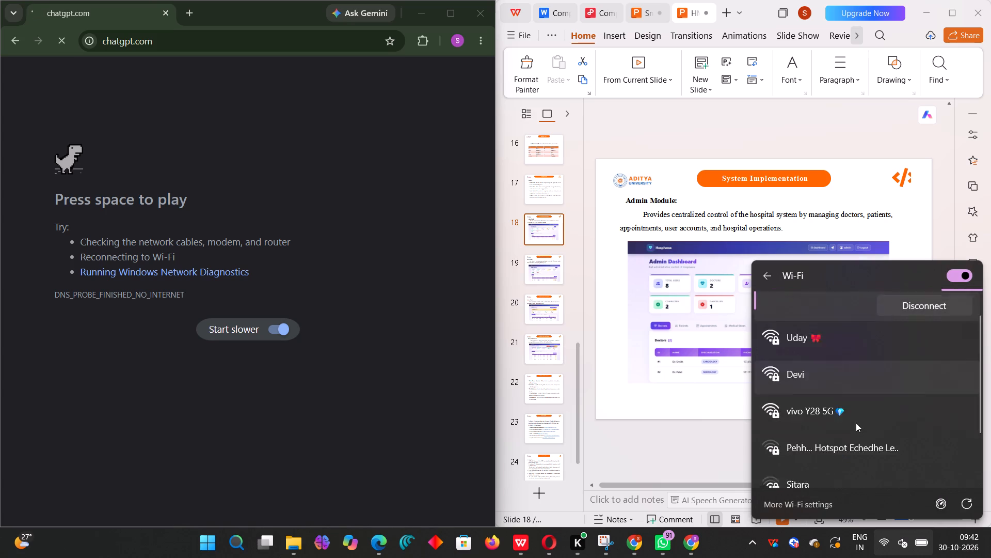
{"action": "scroll", "coordinate": [856, 423], "scroll_direction": "down", "scroll_amount": 1}
{"action": "scroll", "coordinate": [856, 423], "scroll_direction": "up", "scroll_amount": 4}
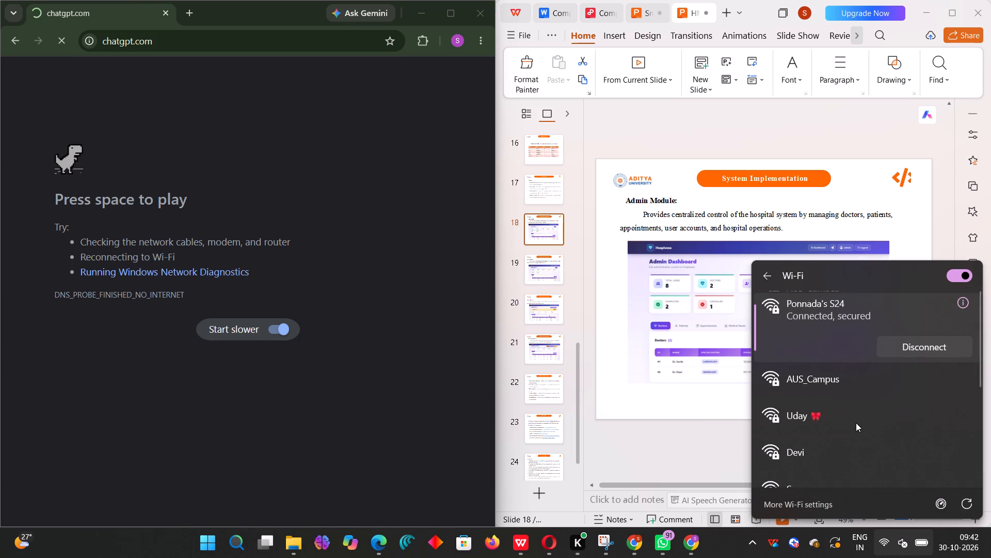
{"action": "scroll", "coordinate": [856, 423], "scroll_direction": "up", "scroll_amount": 5}
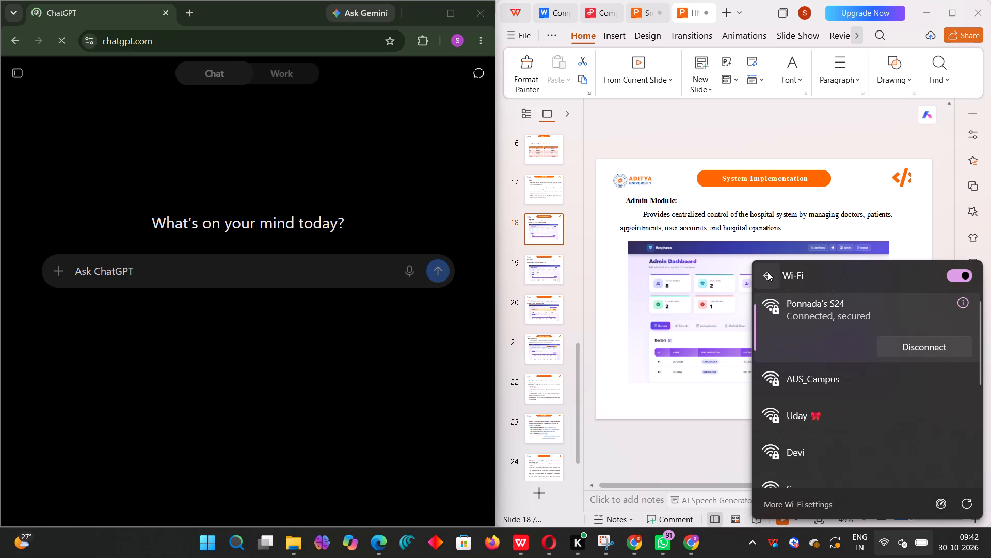
{"action": "left_click", "coordinate": [808, 367]}
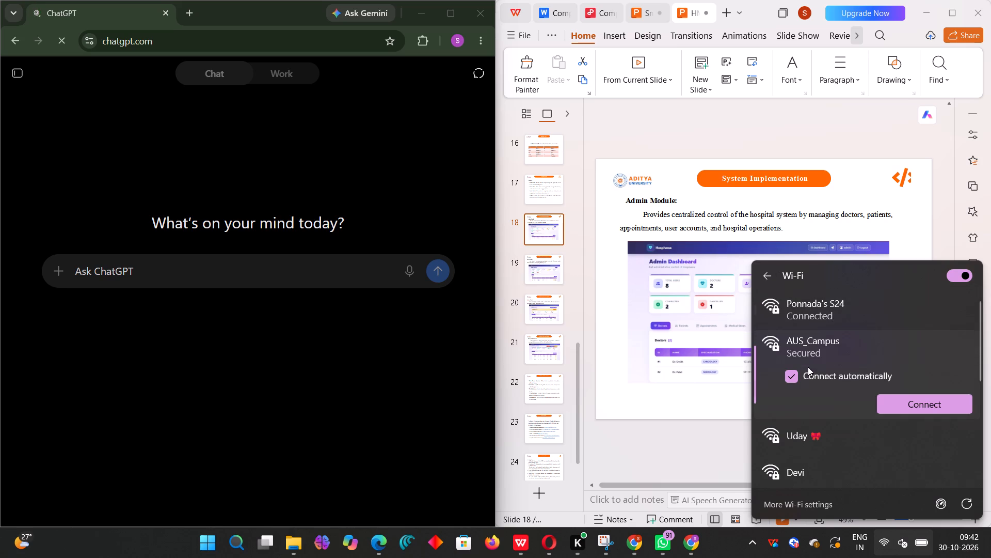
{"action": "left_click", "coordinate": [915, 402]}
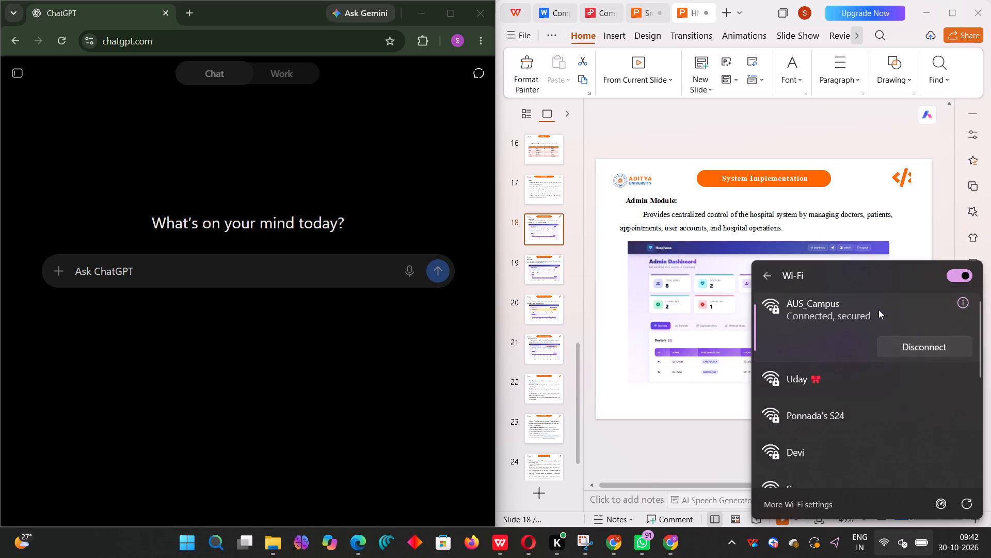
{"action": "left_click", "coordinate": [693, 288]}
Select the HOSPIVEXA HMS system workflow picture on the System Analysis slide 8 of the WPS deck.
{"action": "left_click", "coordinate": [648, 258]}
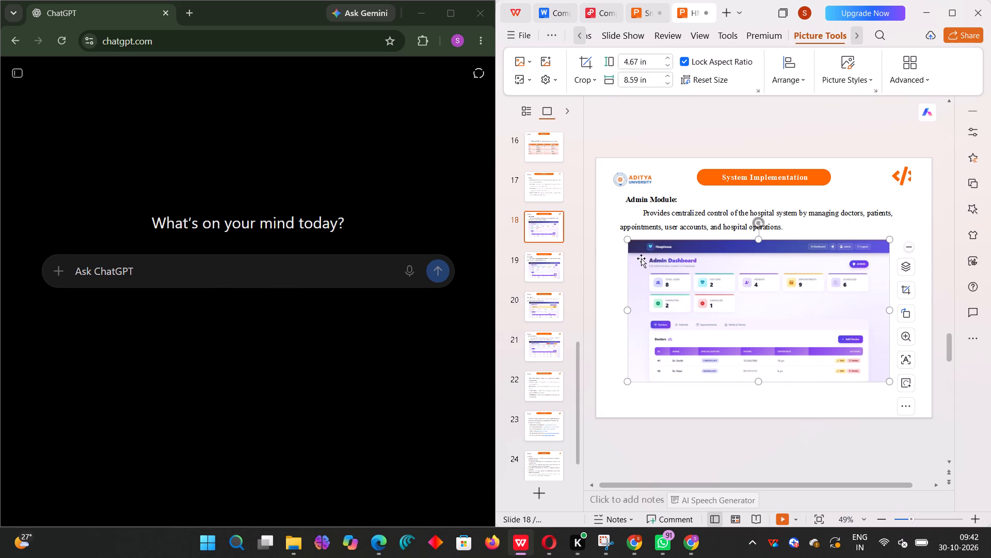
{"action": "scroll", "coordinate": [546, 205], "scroll_direction": "up", "scroll_amount": 2}
{"action": "left_click", "coordinate": [540, 226]}
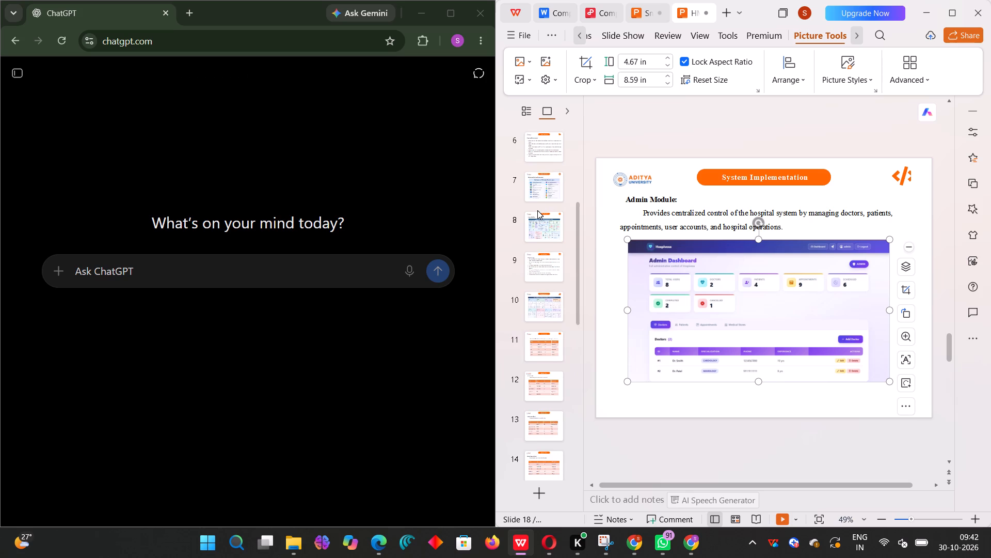
{"action": "left_click", "coordinate": [713, 260]}
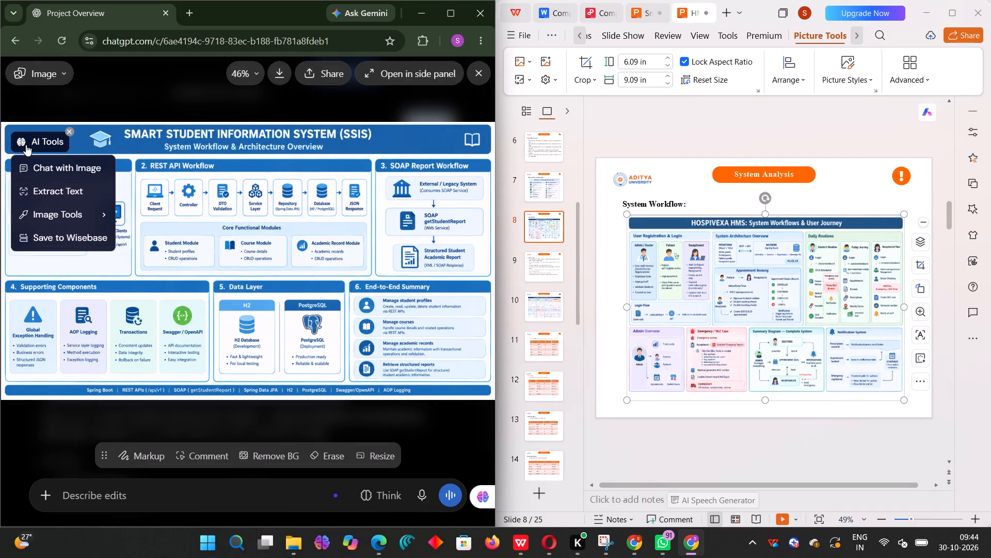
{"action": "left_click", "coordinate": [232, 220]}
{"action": "left_click", "coordinate": [71, 131]}
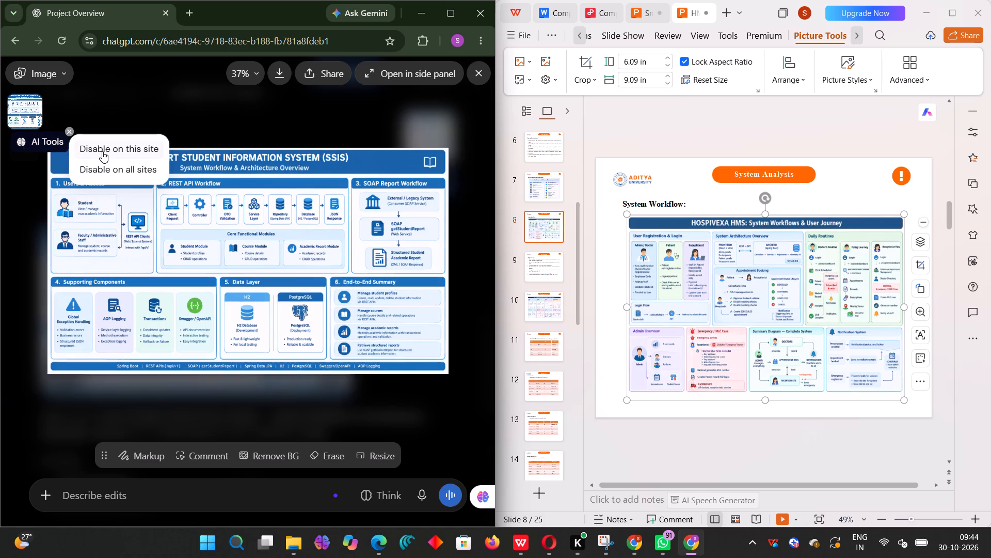
{"action": "left_click", "coordinate": [102, 151]}
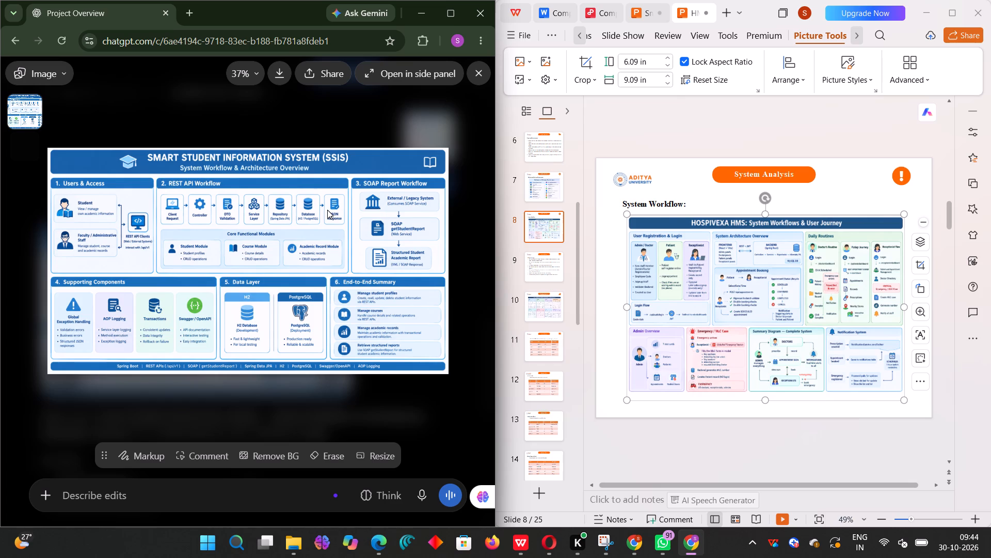
{"action": "left_click", "coordinate": [292, 186]}
Capture a rectangular screenshot of the whole SSIS workflow diagram and put the Snipping Tool window away.
{"action": "key", "text": "Print"}
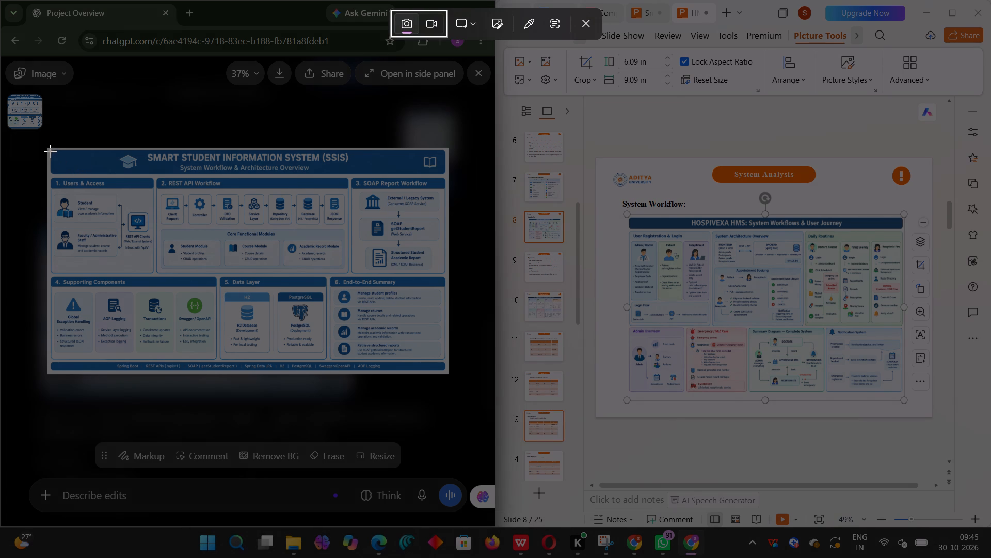
{"action": "left_click_drag", "start_coordinate": [47, 148], "coordinate": [433, 366]}
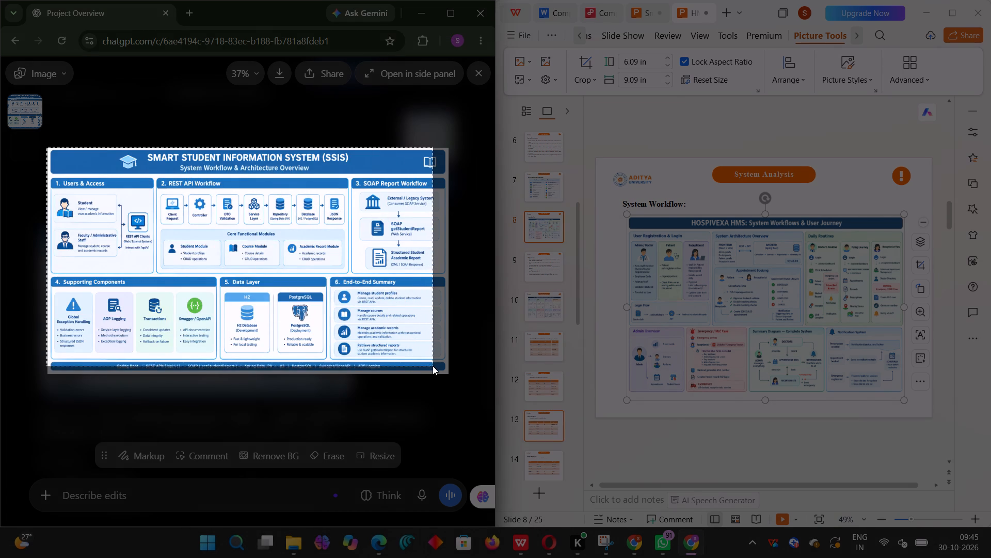
{"action": "left_click_drag", "start_coordinate": [433, 366], "coordinate": [449, 372]}
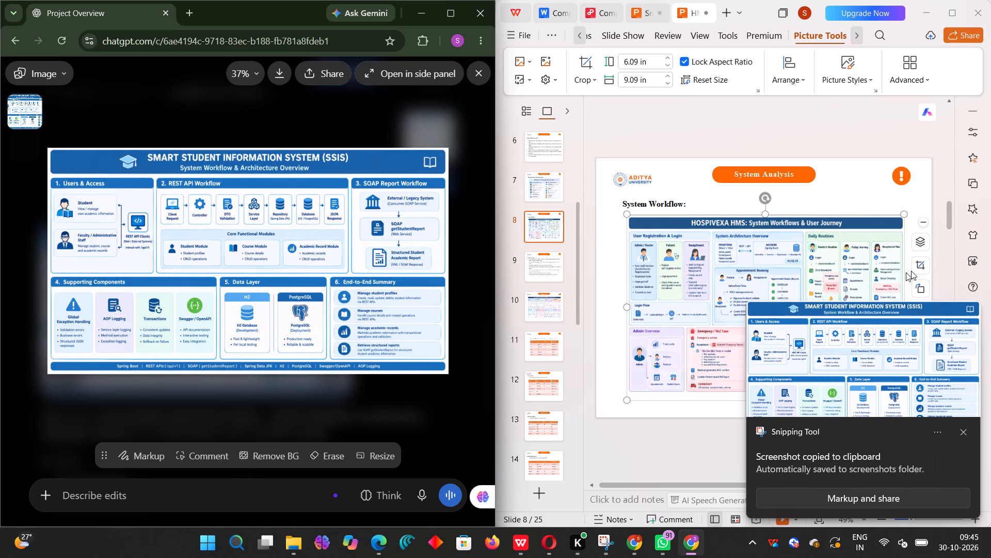
{"action": "left_click", "coordinate": [893, 353]}
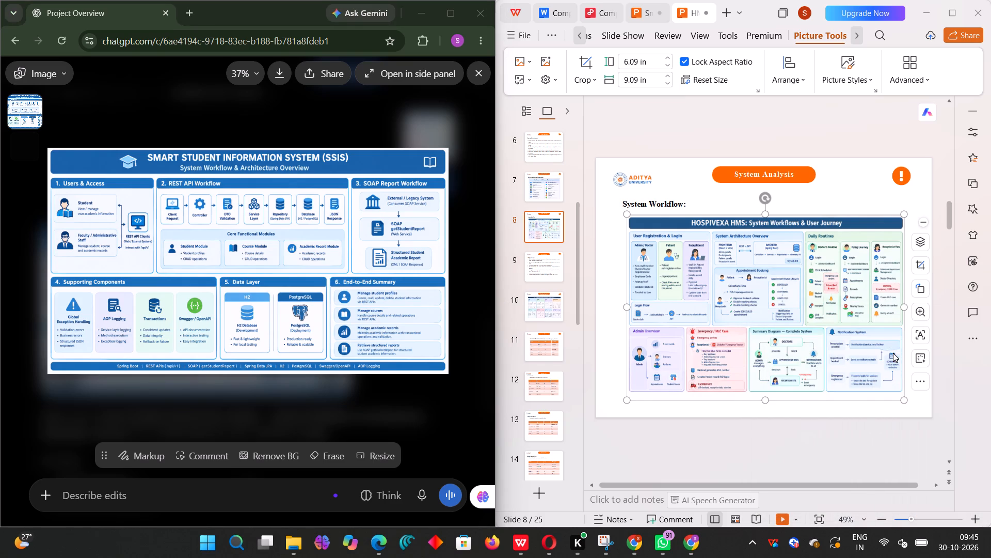
{"action": "left_click", "coordinate": [872, 228]}
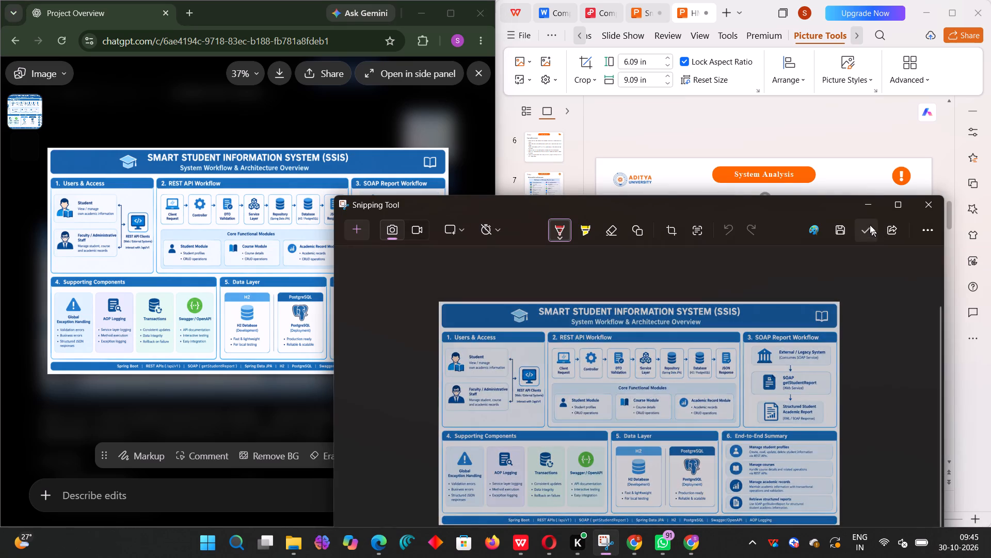
{"action": "left_click", "coordinate": [861, 199]}
Replace the HOSPIVEXA HMS workflow picture on slide 8 of the WPS deck with the captured SSIS diagram.
{"action": "left_click", "coordinate": [675, 322]}
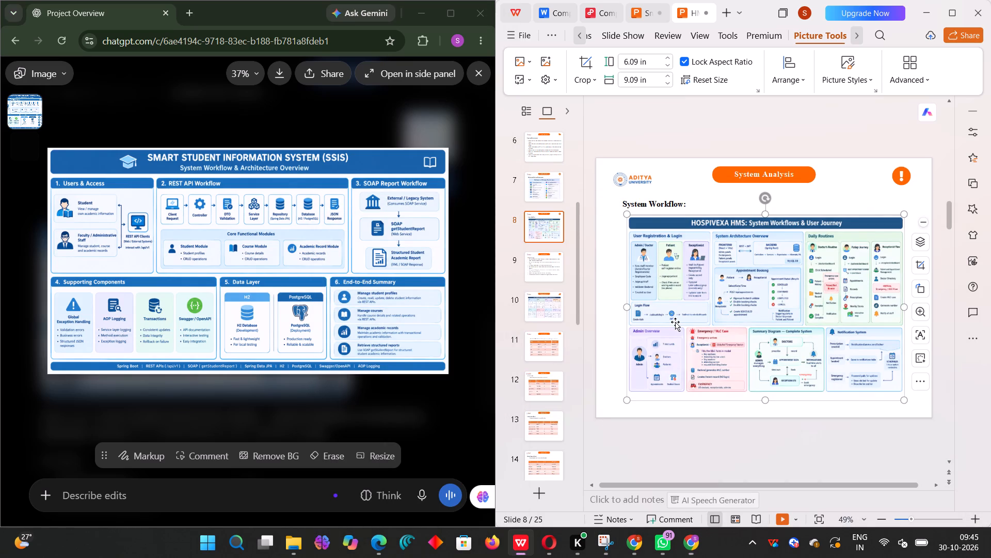
{"action": "key", "text": "Delete"}
{"action": "key", "text": "ctrl+v"}
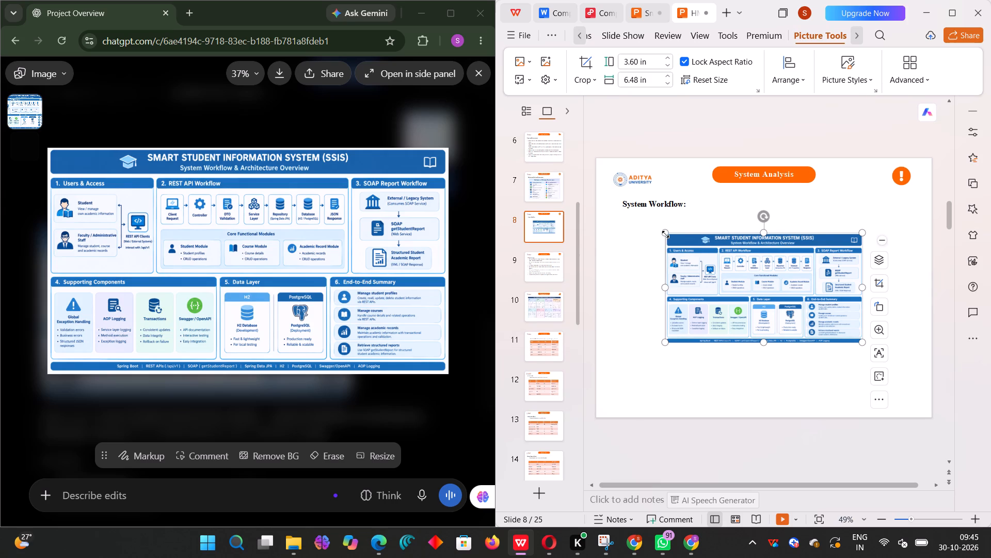
Enlarge the SSIS diagram on slide 8 to about 4.87 by 8.76 in and centre it below the System Workflow heading.
{"action": "left_click_drag", "start_coordinate": [665, 234], "coordinate": [626, 234]}
{"action": "left_click_drag", "start_coordinate": [716, 269], "coordinate": [768, 322]}
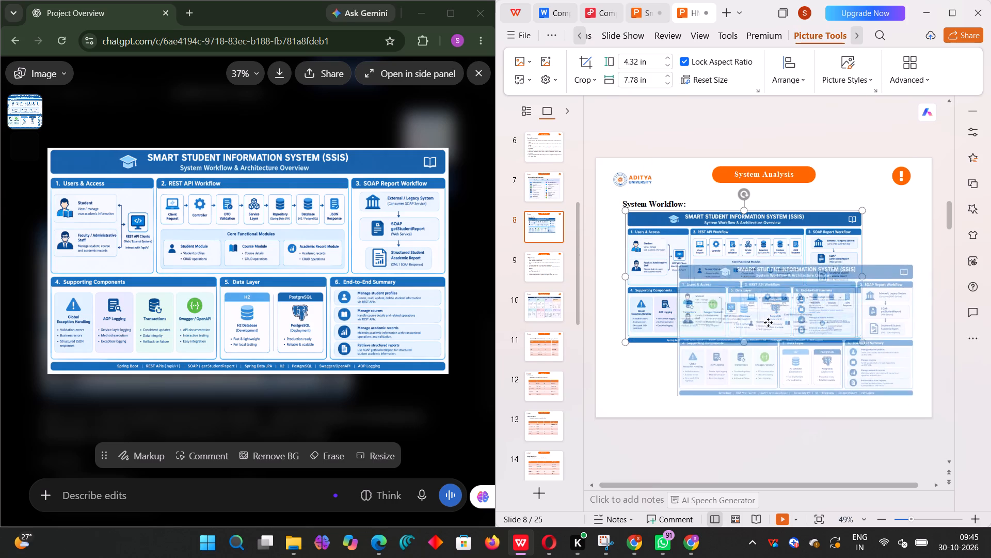
{"action": "left_click_drag", "start_coordinate": [768, 322], "coordinate": [740, 299]}
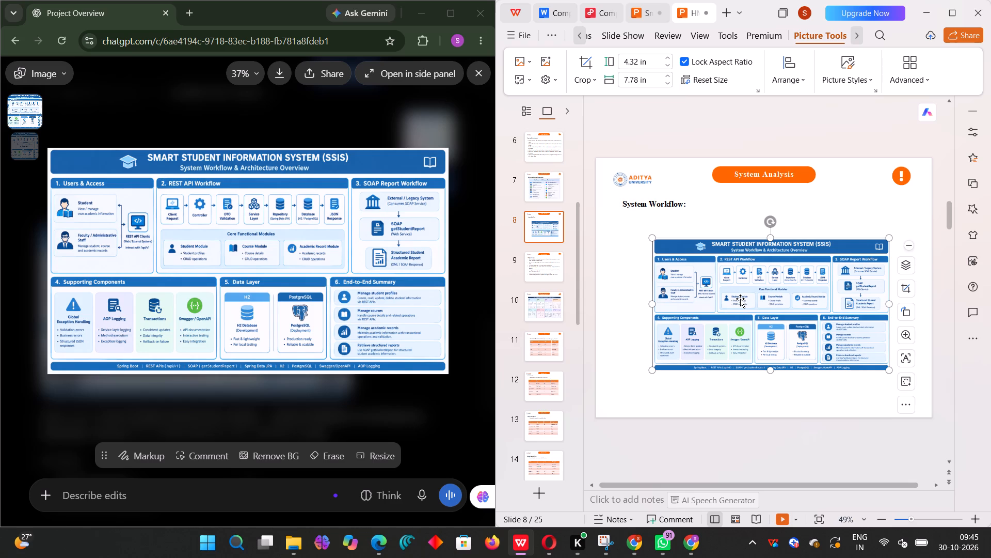
{"action": "left_click_drag", "start_coordinate": [651, 239], "coordinate": [636, 230]}
{"action": "left_click_drag", "start_coordinate": [636, 230], "coordinate": [633, 228]}
{"action": "left_click_drag", "start_coordinate": [652, 238], "coordinate": [635, 230]}
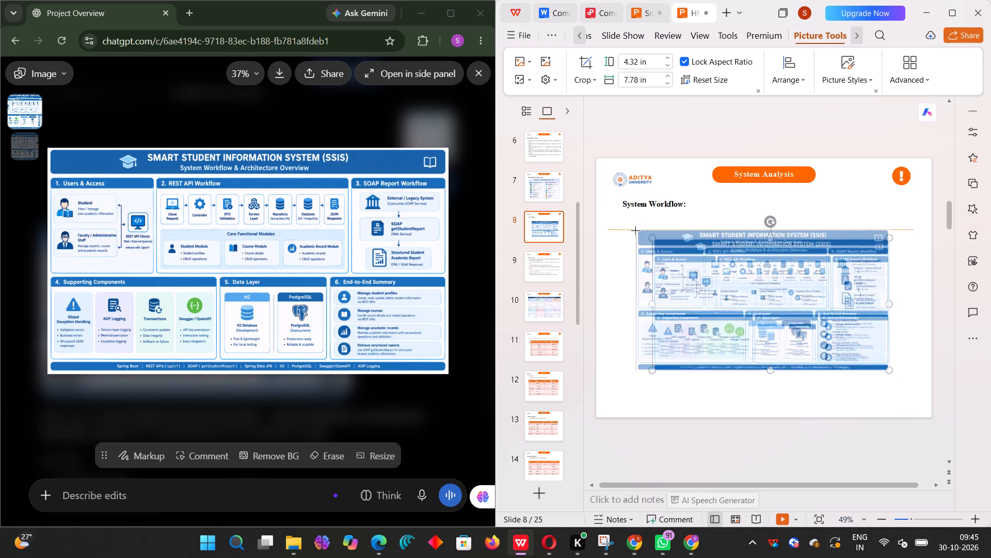
{"action": "left_click_drag", "start_coordinate": [635, 230], "coordinate": [628, 221]}
{"action": "left_click_drag", "start_coordinate": [686, 254], "coordinate": [694, 254]}
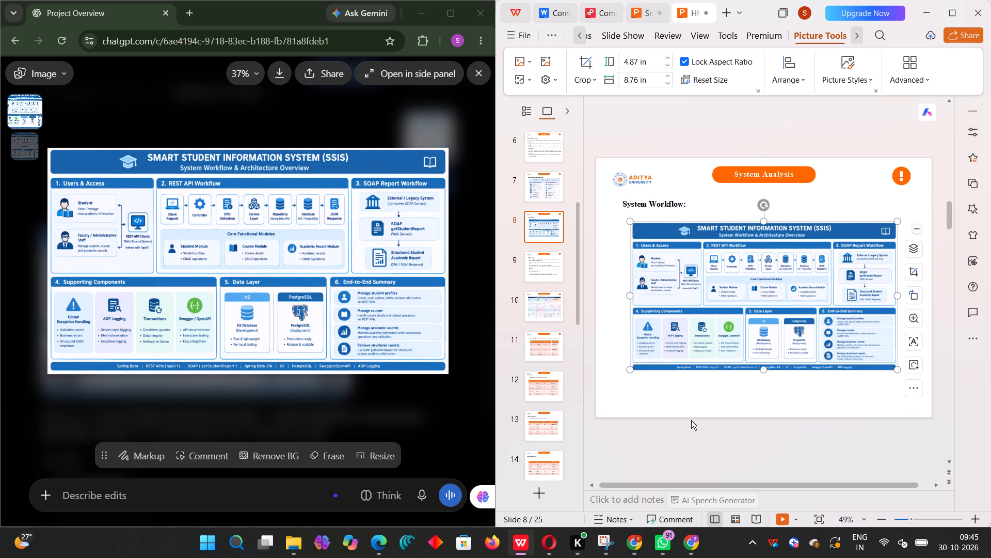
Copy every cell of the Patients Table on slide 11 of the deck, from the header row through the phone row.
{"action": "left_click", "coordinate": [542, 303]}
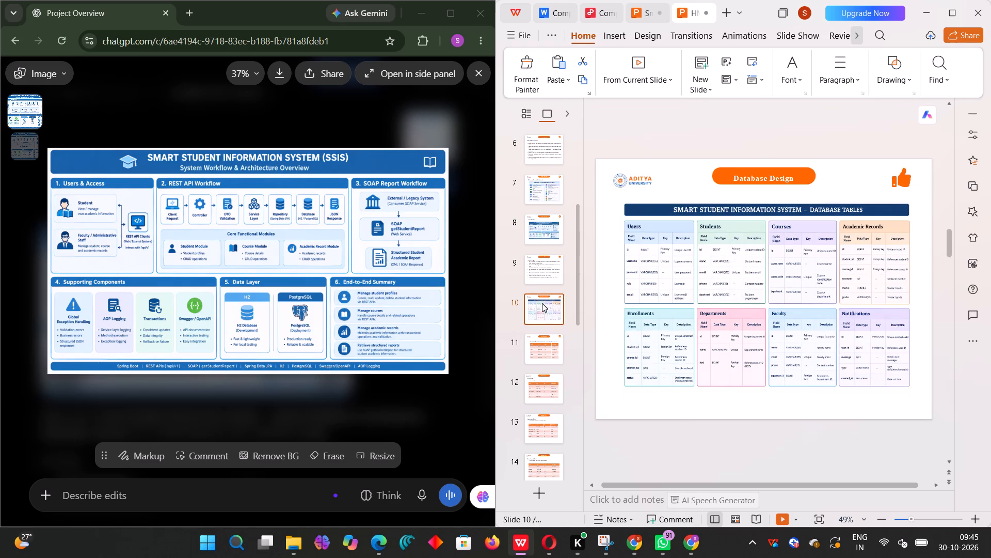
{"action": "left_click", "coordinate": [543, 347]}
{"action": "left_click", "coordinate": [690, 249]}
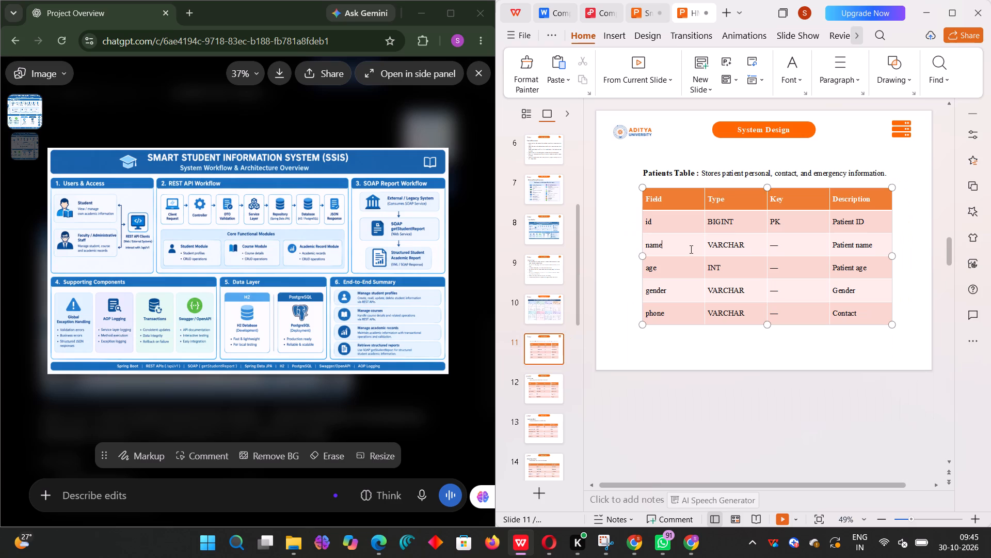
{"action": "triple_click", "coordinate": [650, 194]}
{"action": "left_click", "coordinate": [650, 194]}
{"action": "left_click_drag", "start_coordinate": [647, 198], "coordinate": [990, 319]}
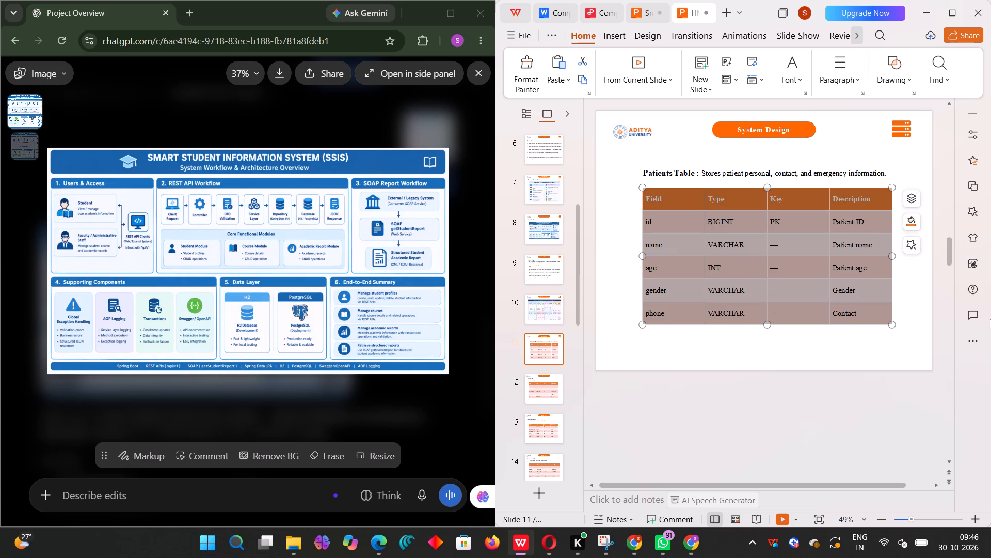
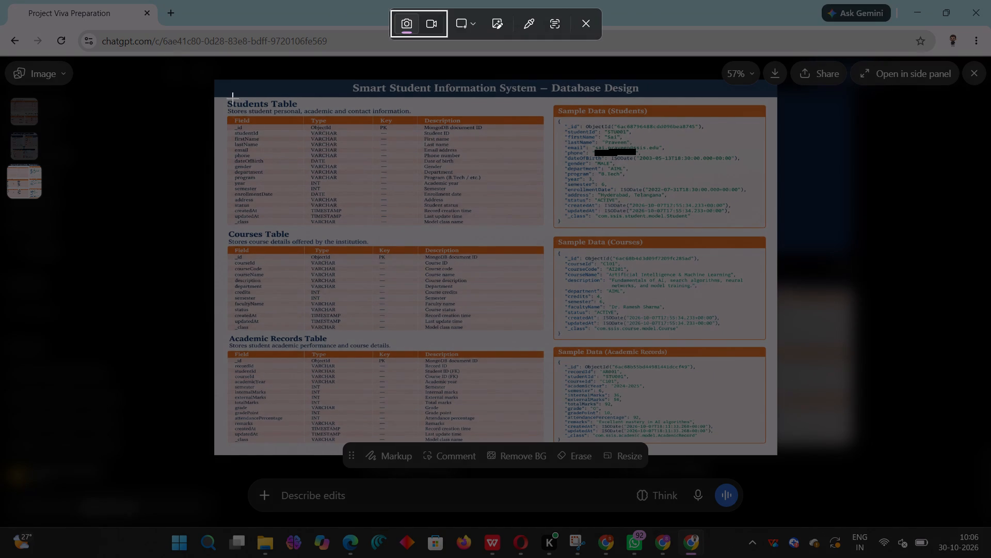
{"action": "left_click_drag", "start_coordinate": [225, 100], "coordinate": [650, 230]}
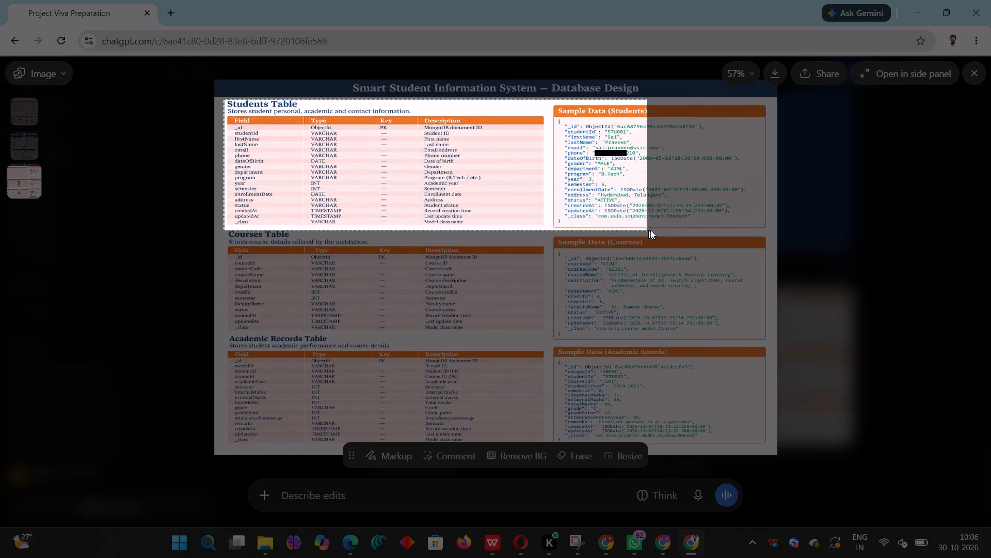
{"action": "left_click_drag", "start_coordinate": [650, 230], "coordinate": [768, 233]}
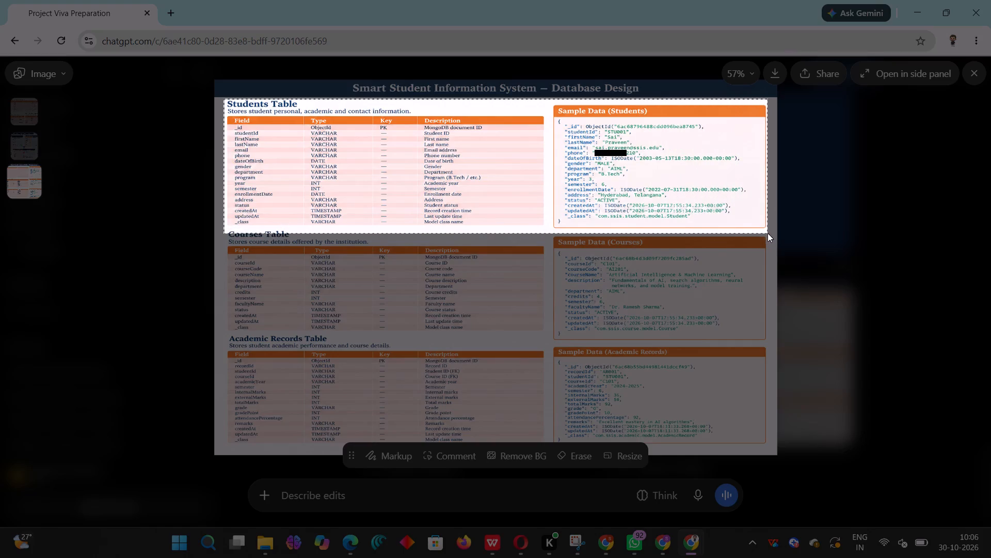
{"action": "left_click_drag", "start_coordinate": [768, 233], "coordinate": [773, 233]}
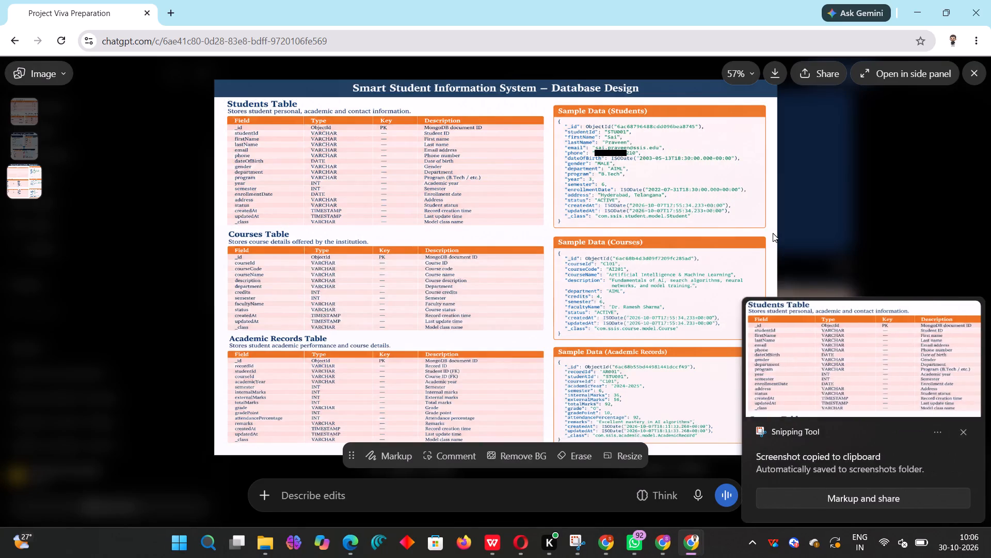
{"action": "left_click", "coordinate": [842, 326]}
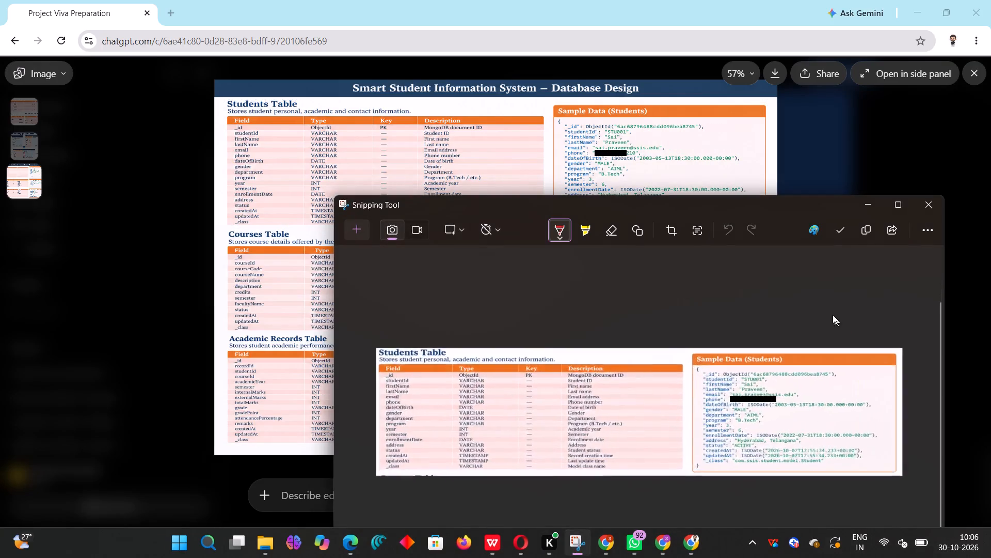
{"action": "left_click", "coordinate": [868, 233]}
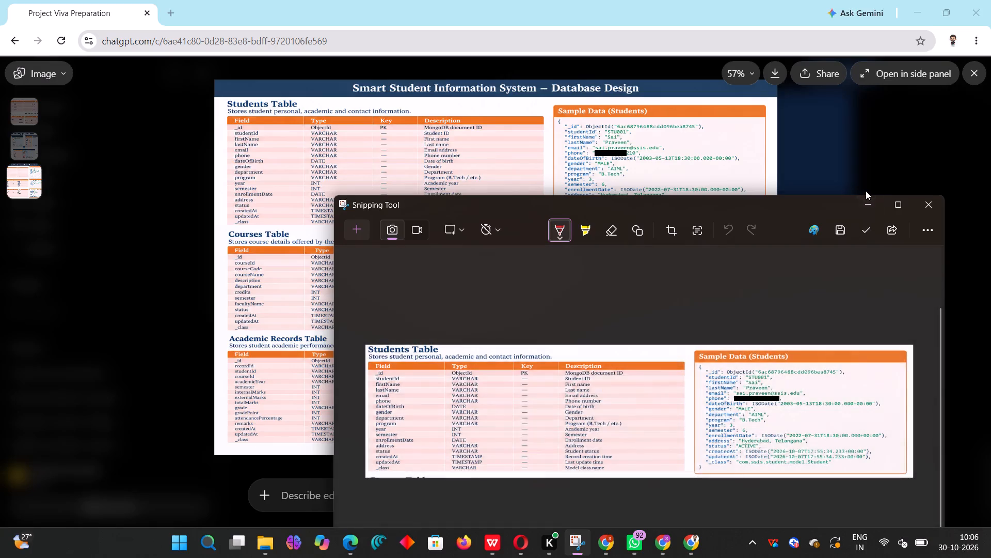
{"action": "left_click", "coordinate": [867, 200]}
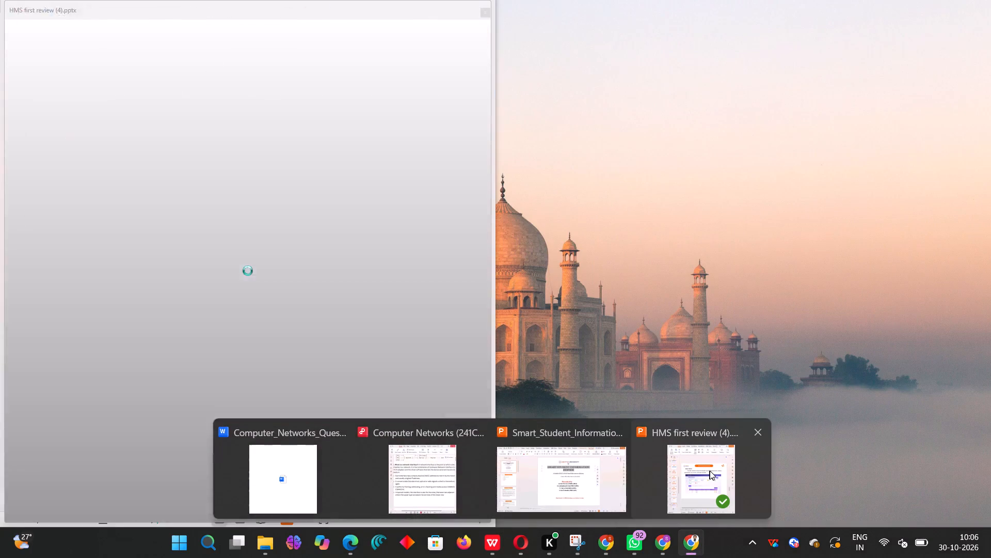
In the HMS first review presentation, delete the Students Table description and the blue table picture from slide 11.
{"action": "left_click", "coordinate": [711, 471]}
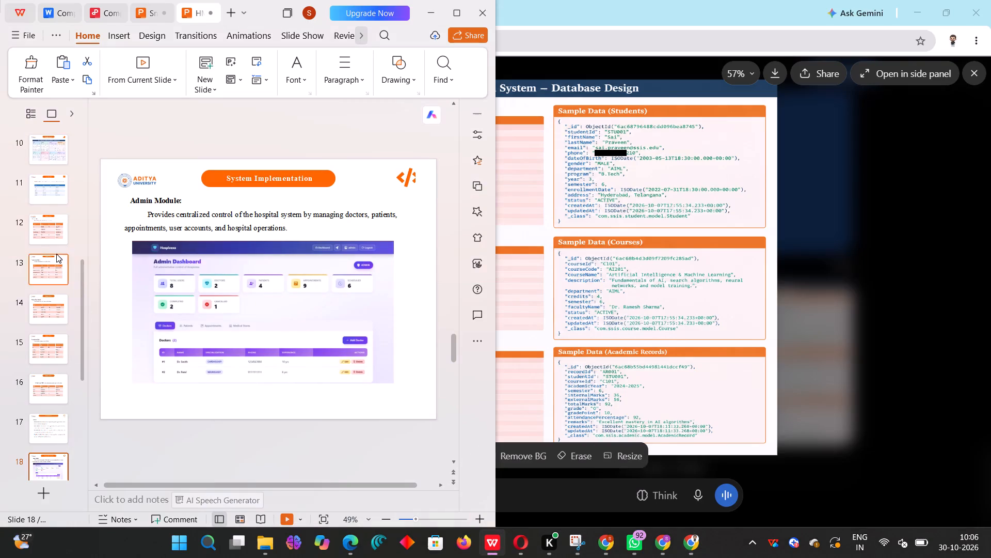
{"action": "left_click", "coordinate": [50, 219]}
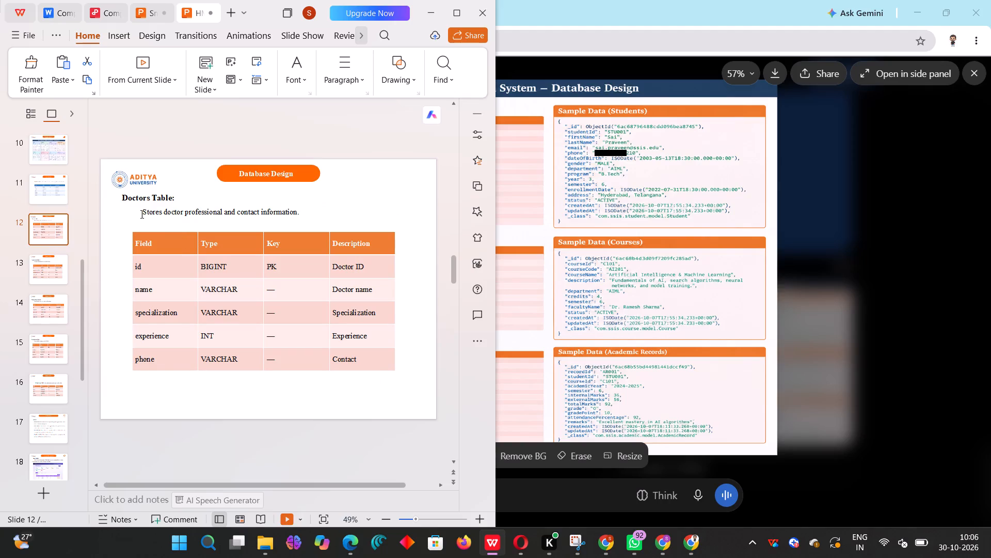
{"action": "left_click", "coordinate": [56, 192]}
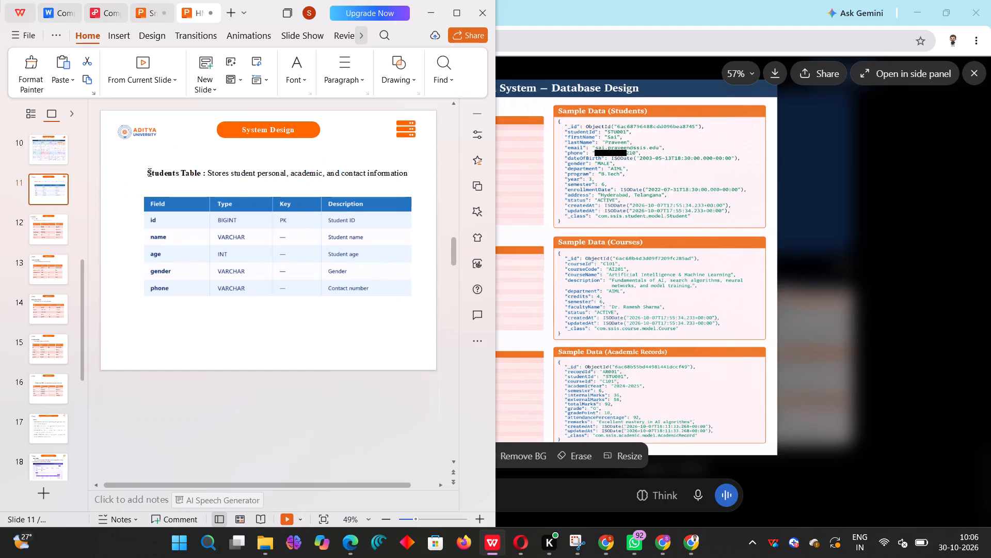
{"action": "left_click_drag", "start_coordinate": [149, 172], "coordinate": [342, 297]}
{"action": "key", "text": "BackSpace"}
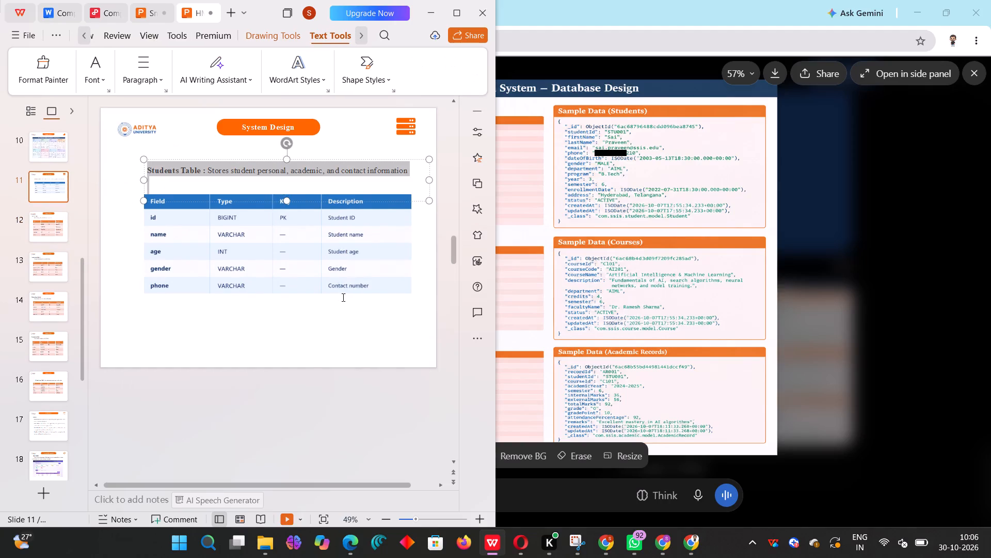
{"action": "left_click", "coordinate": [308, 283]}
{"action": "key", "text": "Delete"}
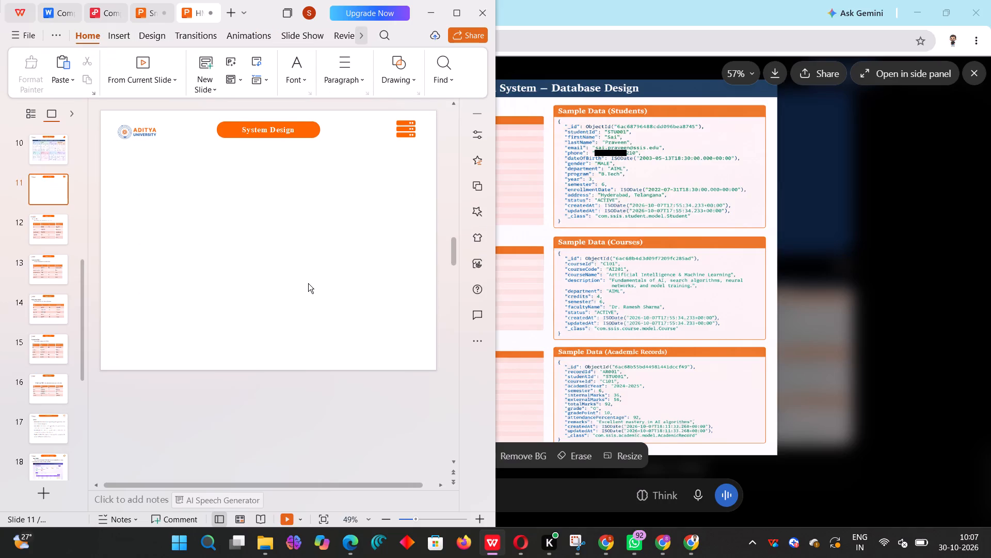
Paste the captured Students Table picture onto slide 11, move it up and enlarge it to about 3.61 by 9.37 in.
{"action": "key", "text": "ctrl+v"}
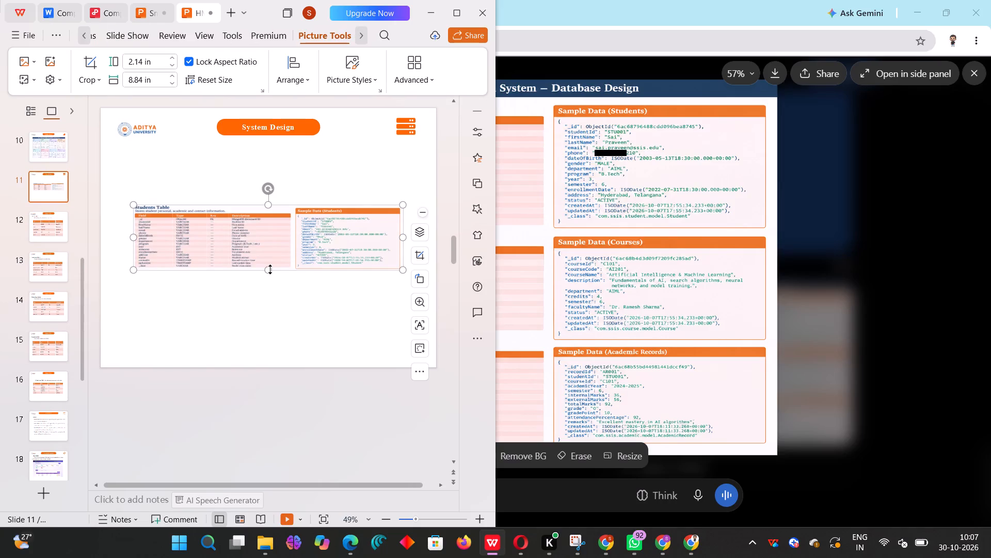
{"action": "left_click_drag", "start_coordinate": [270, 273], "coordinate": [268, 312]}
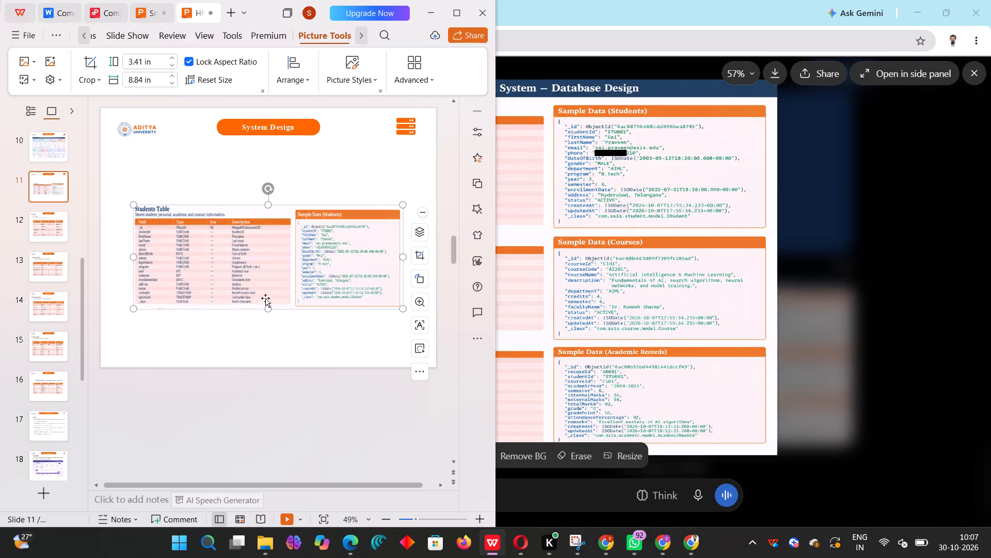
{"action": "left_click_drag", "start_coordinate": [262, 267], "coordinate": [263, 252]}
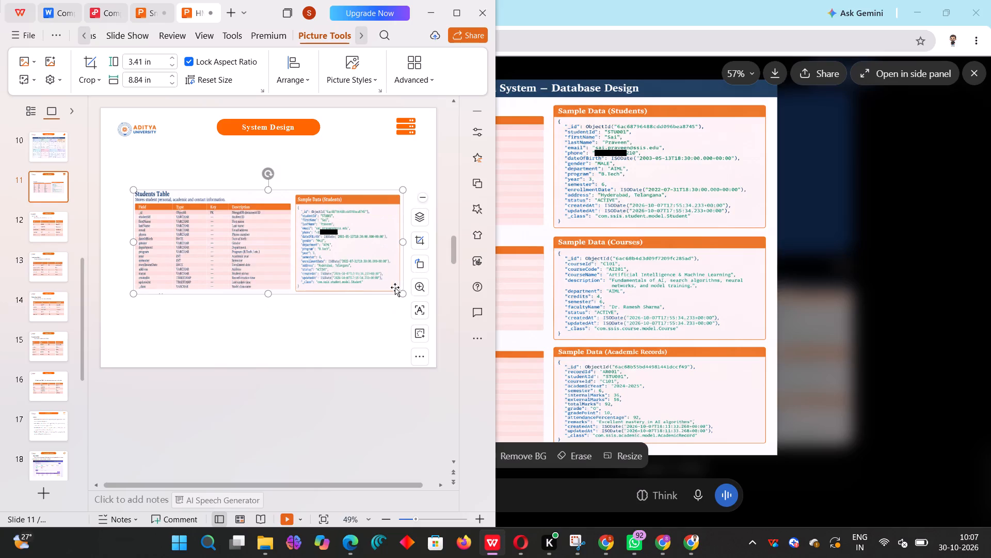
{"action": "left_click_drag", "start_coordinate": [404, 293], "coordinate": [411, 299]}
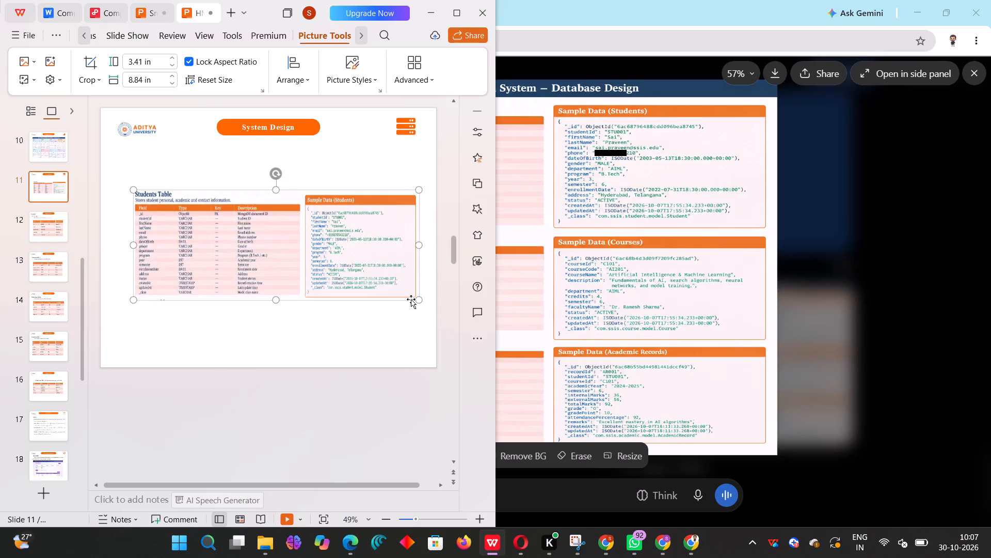
Save the full database design image from ChatGPT as a PNG in the Downloads folder and check the saved file.
{"action": "left_click", "coordinate": [686, 250]}
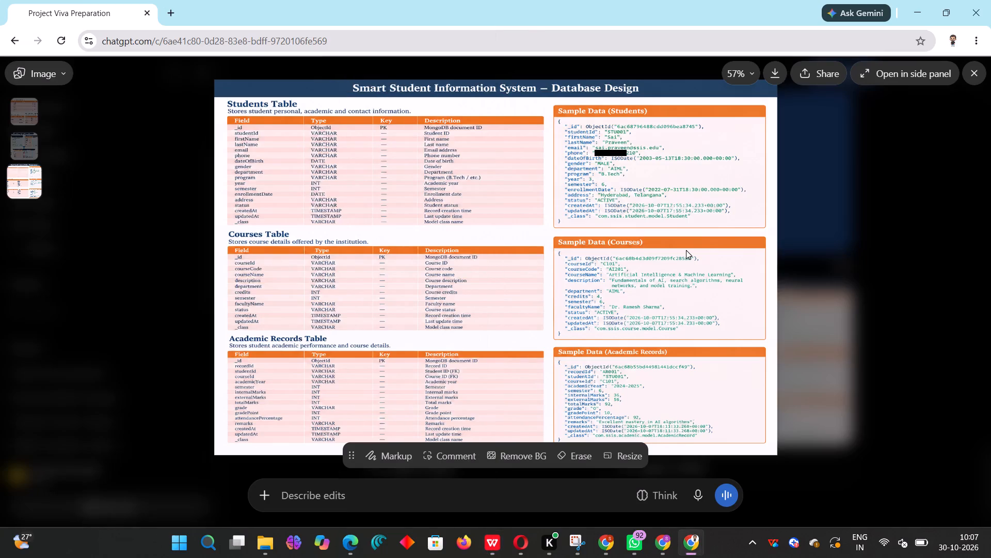
{"action": "right_click", "coordinate": [718, 231]}
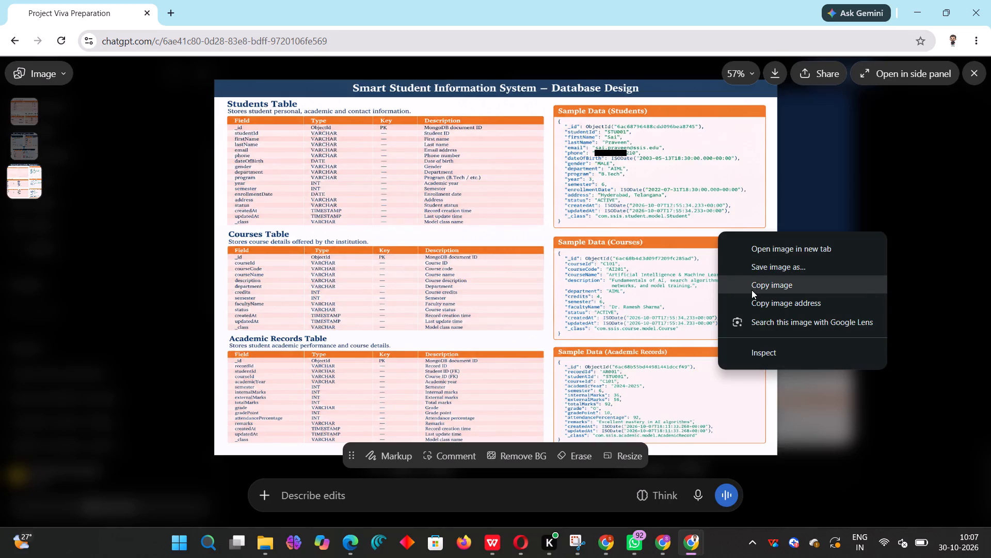
{"action": "left_click", "coordinate": [757, 267]}
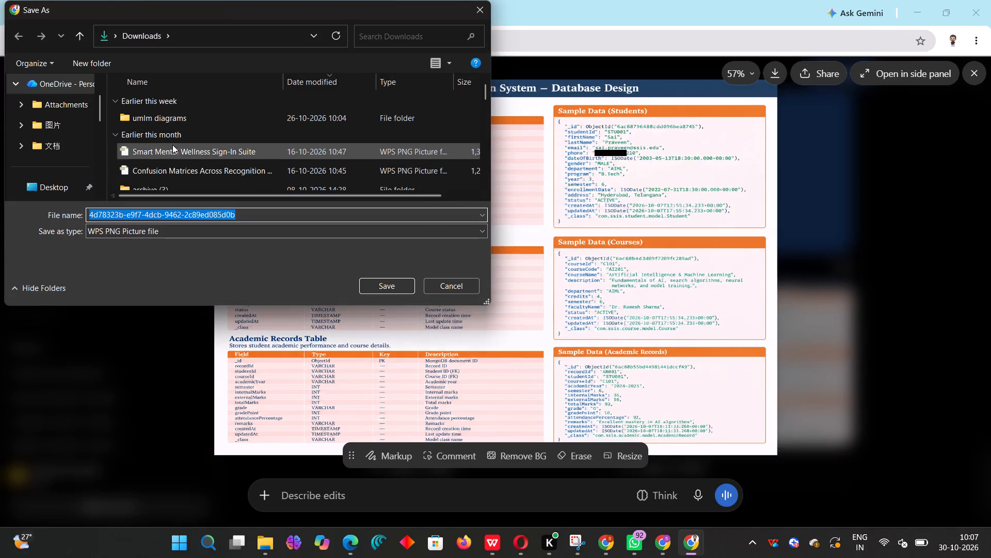
{"action": "scroll", "coordinate": [81, 158], "scroll_direction": "up", "scroll_amount": 1}
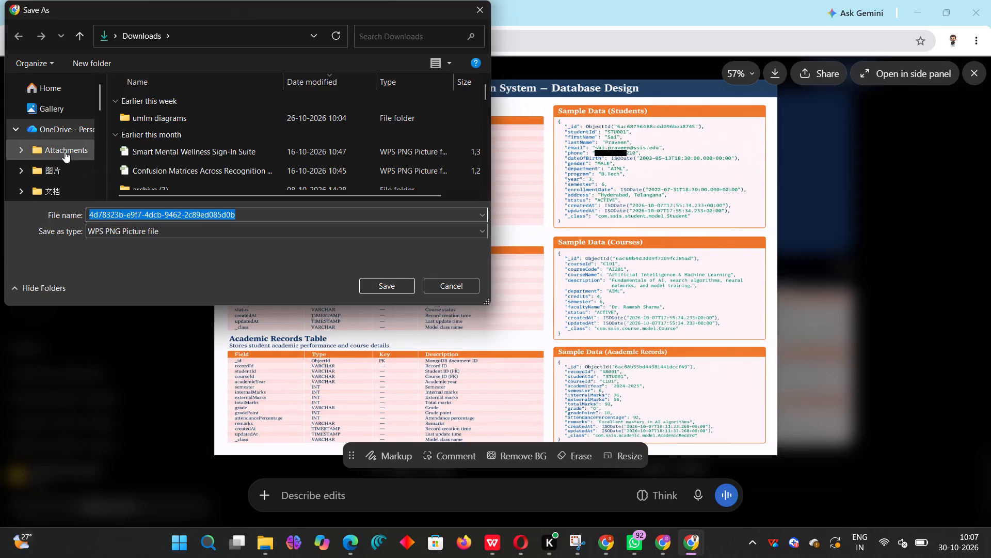
{"action": "scroll", "coordinate": [55, 133], "scroll_direction": "down", "scroll_amount": 1}
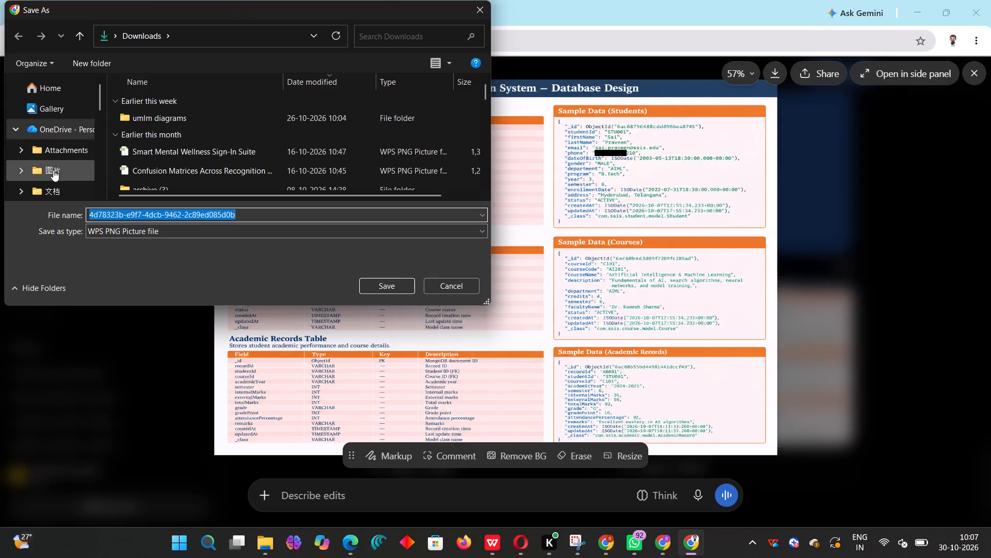
{"action": "scroll", "coordinate": [53, 169], "scroll_direction": "down", "scroll_amount": 1}
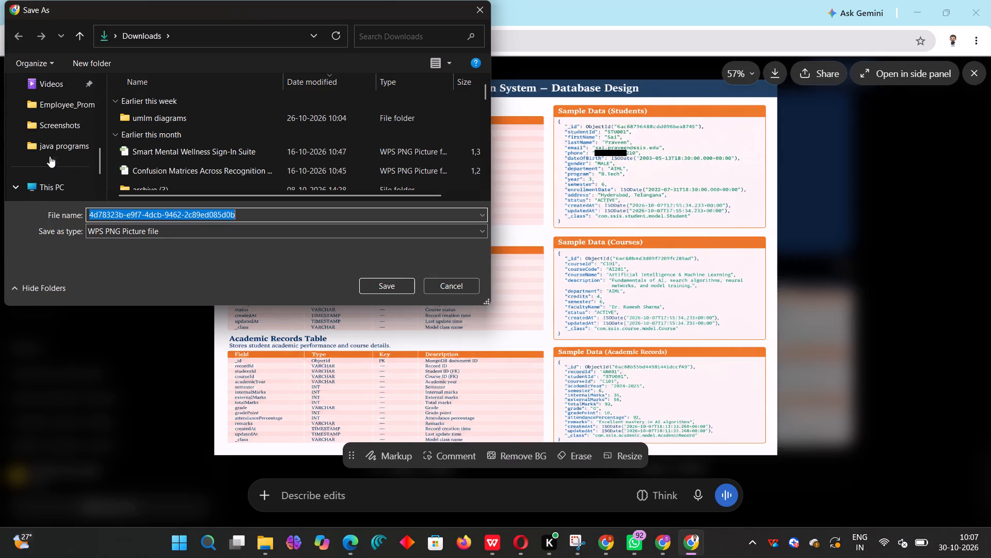
{"action": "scroll", "coordinate": [54, 107], "scroll_direction": "up", "scroll_amount": 1}
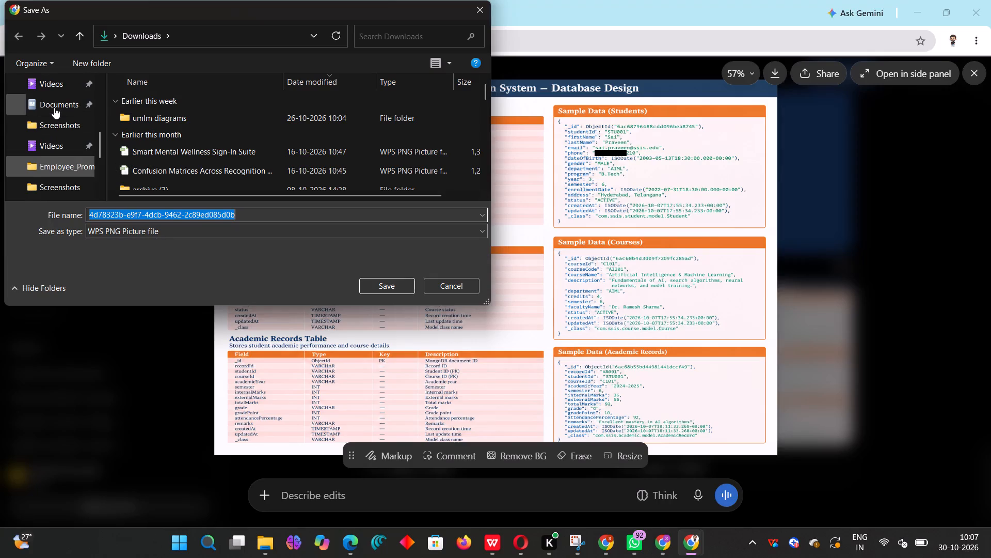
{"action": "scroll", "coordinate": [54, 107], "scroll_direction": "up", "scroll_amount": 1}
{"action": "left_click", "coordinate": [49, 123]}
{"action": "left_click", "coordinate": [402, 288]}
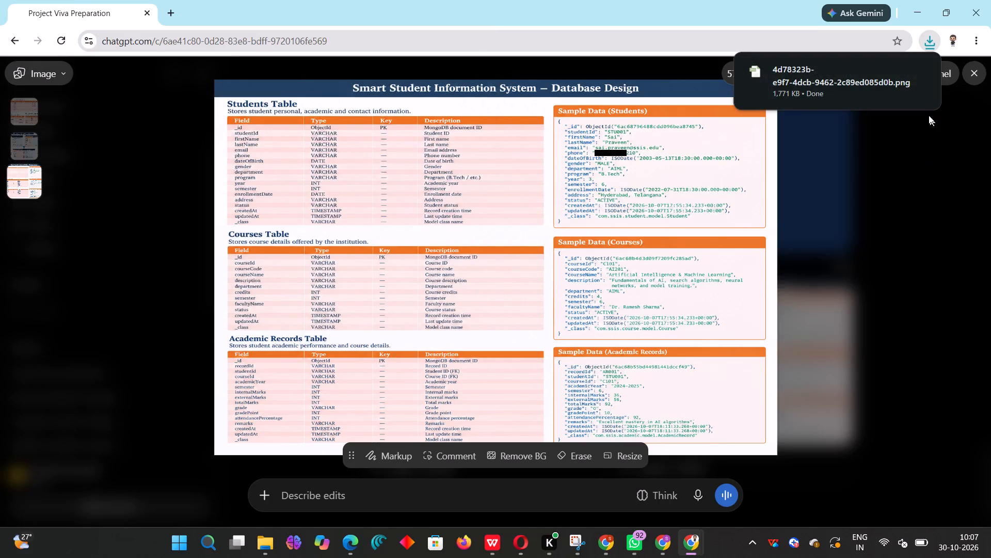
{"action": "left_click", "coordinate": [920, 73]}
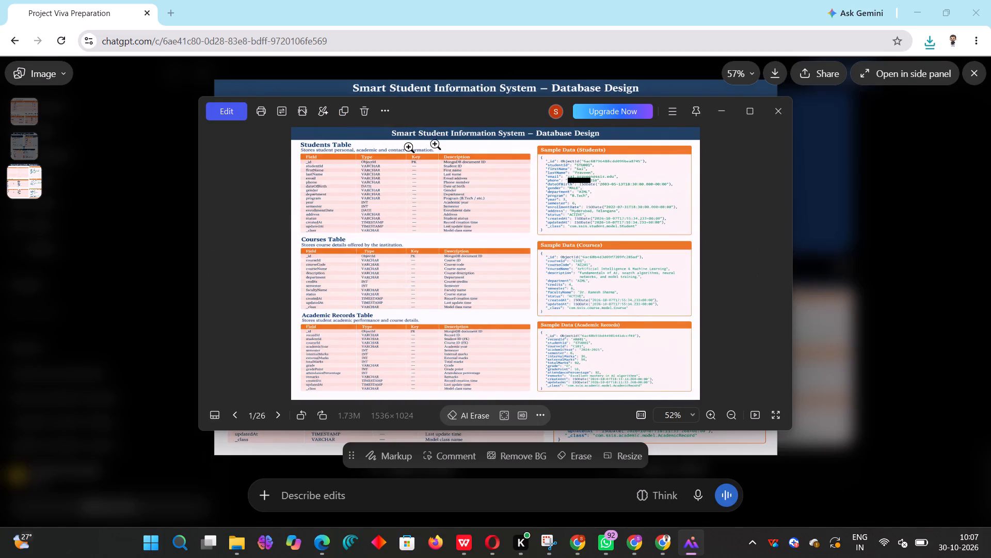
{"action": "left_click", "coordinate": [778, 116]}
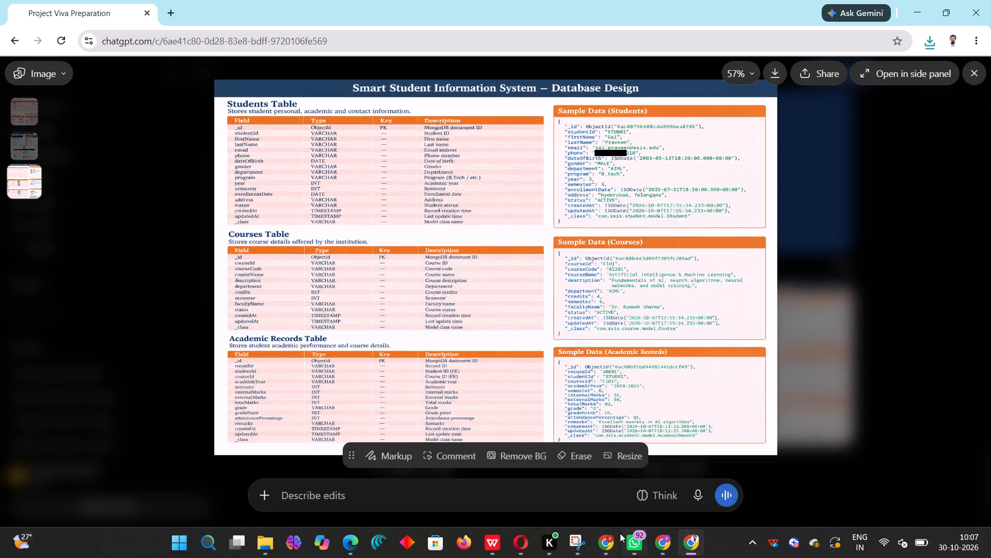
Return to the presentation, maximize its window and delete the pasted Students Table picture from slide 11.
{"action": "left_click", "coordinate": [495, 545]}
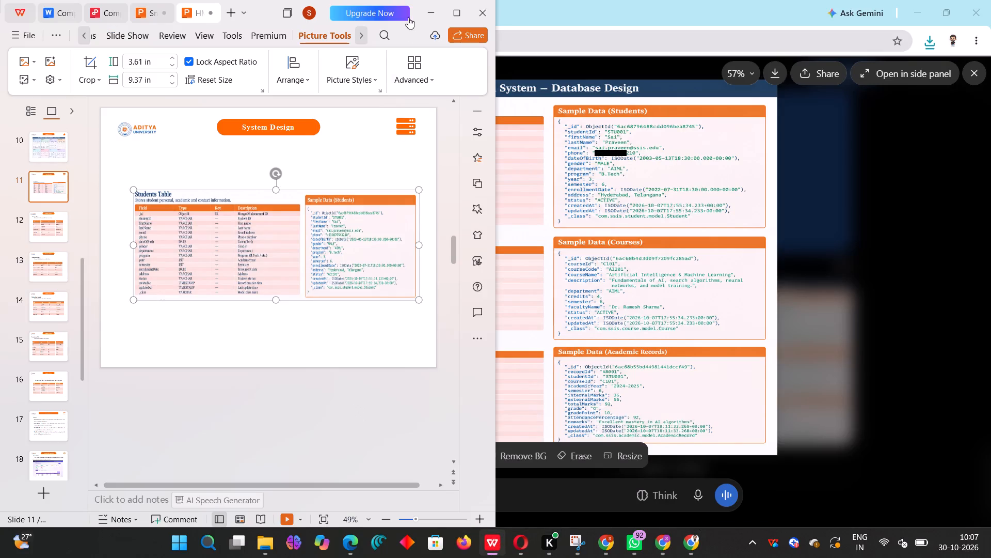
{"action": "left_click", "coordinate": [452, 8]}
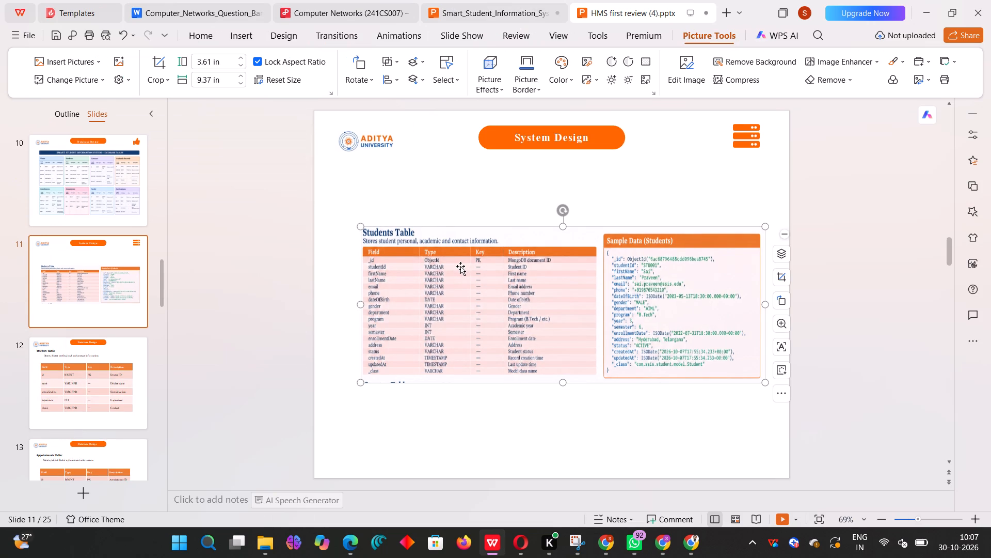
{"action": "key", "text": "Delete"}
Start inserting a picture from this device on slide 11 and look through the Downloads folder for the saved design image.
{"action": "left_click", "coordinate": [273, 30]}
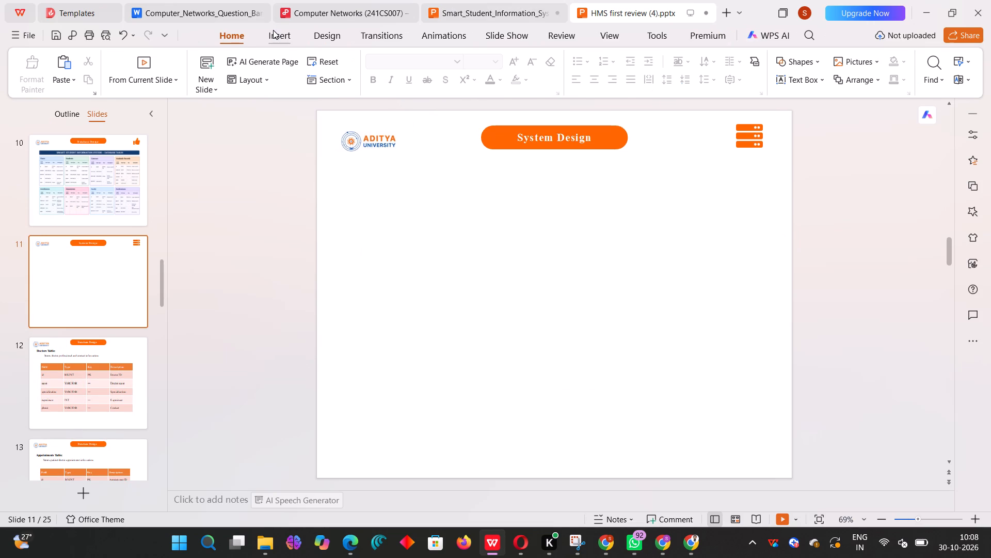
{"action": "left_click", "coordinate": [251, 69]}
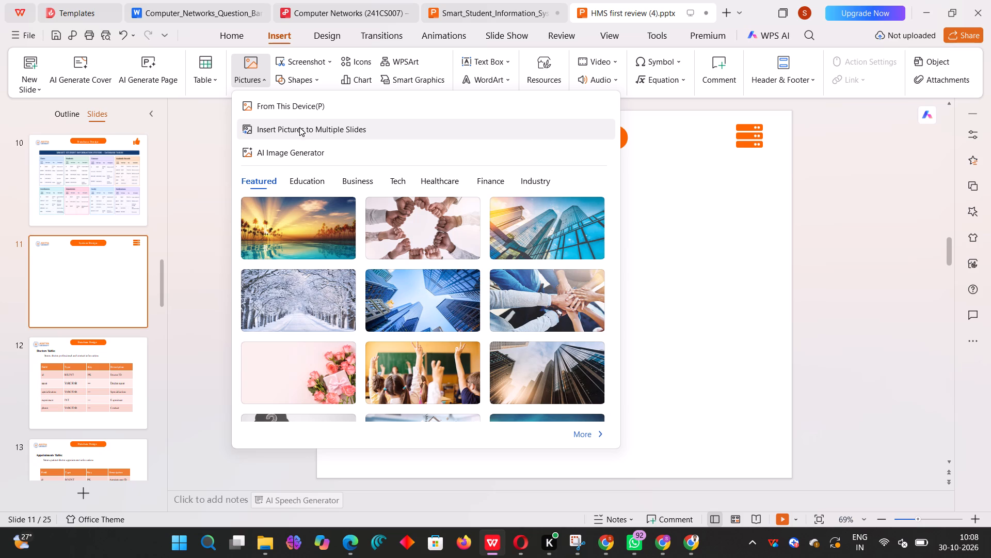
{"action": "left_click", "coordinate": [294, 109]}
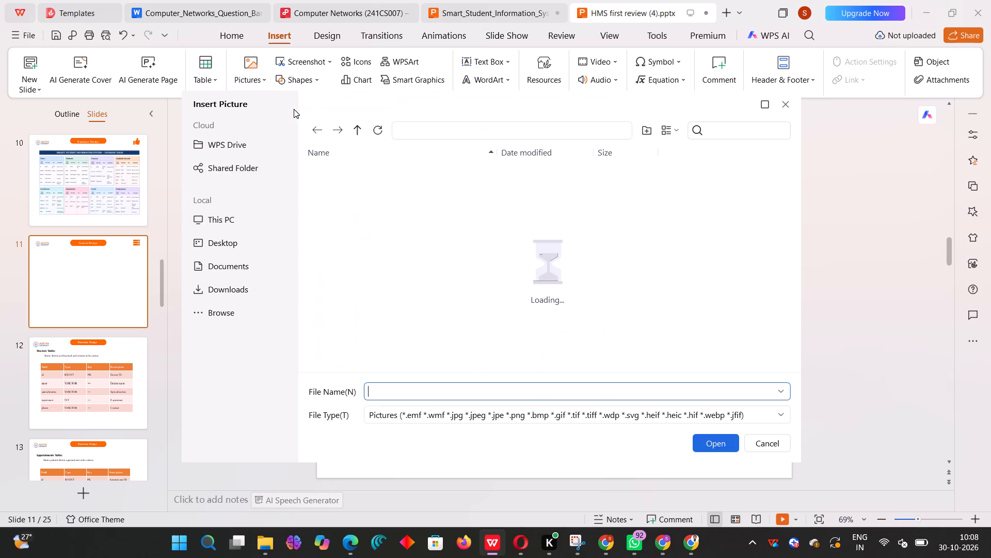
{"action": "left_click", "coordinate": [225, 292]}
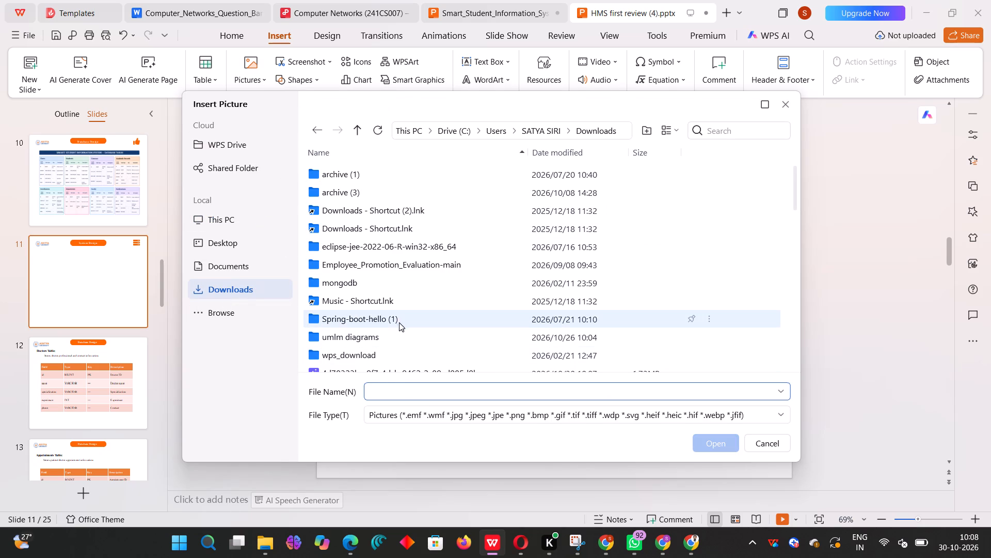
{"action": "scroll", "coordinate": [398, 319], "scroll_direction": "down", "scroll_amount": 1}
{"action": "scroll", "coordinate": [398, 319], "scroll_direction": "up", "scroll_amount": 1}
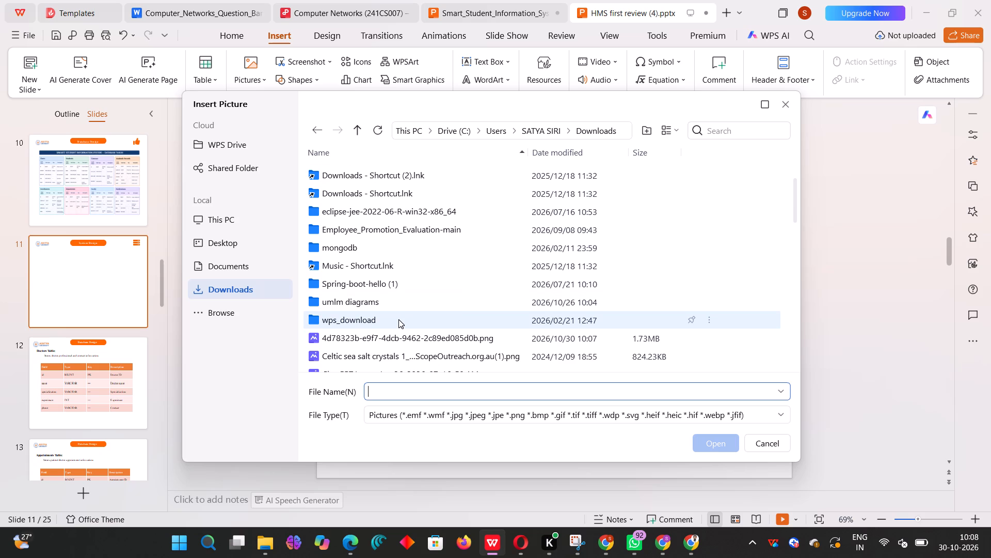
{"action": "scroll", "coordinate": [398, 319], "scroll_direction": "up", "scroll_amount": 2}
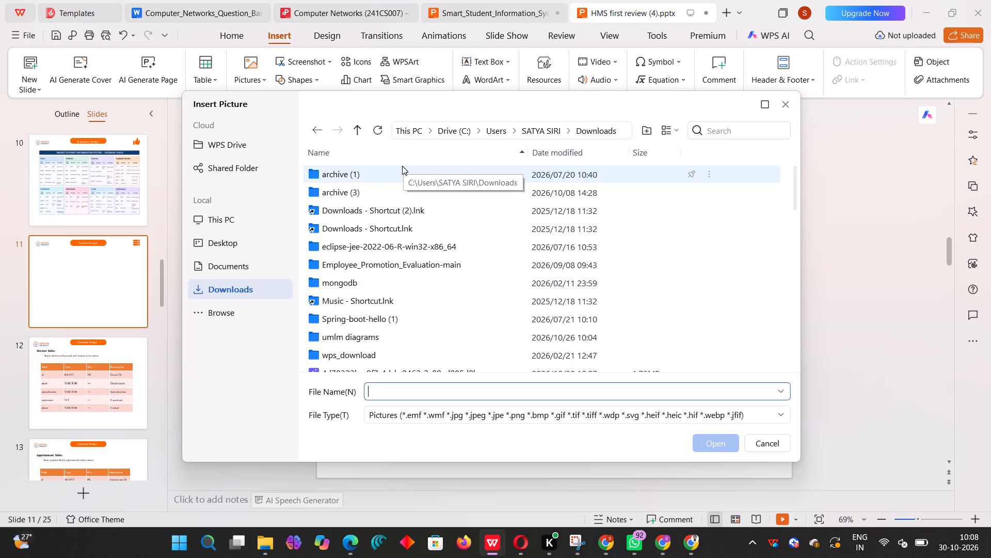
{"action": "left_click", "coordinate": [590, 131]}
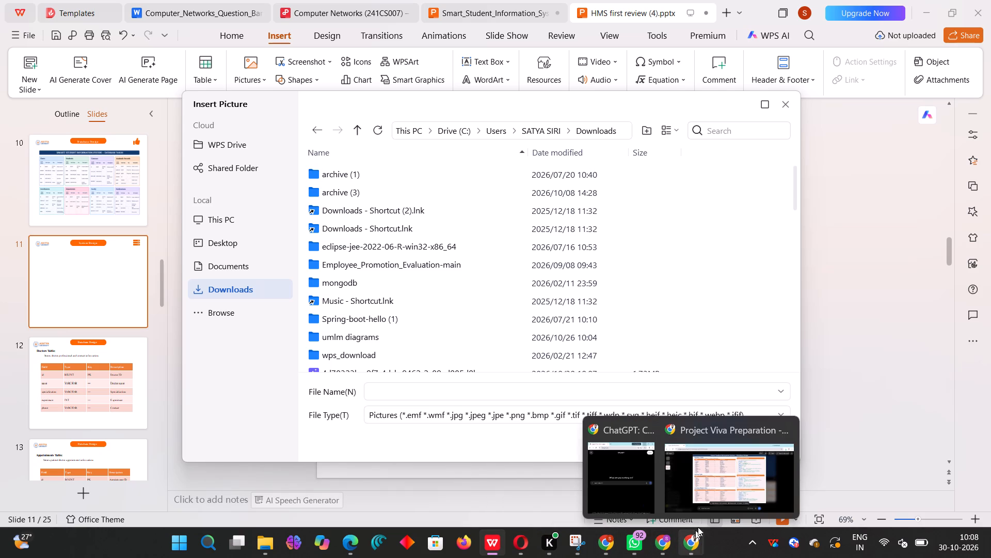
Switch to ChatGPT in Chrome, download the database design image again and open the downloaded file to check it.
{"action": "left_click", "coordinate": [714, 507]}
{"action": "left_click", "coordinate": [774, 74]}
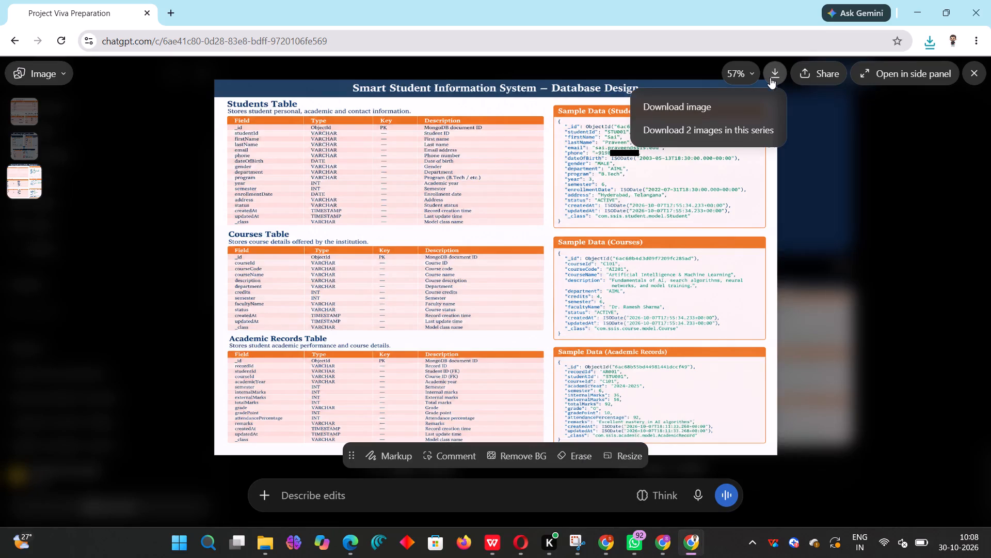
{"action": "left_click", "coordinate": [733, 104]}
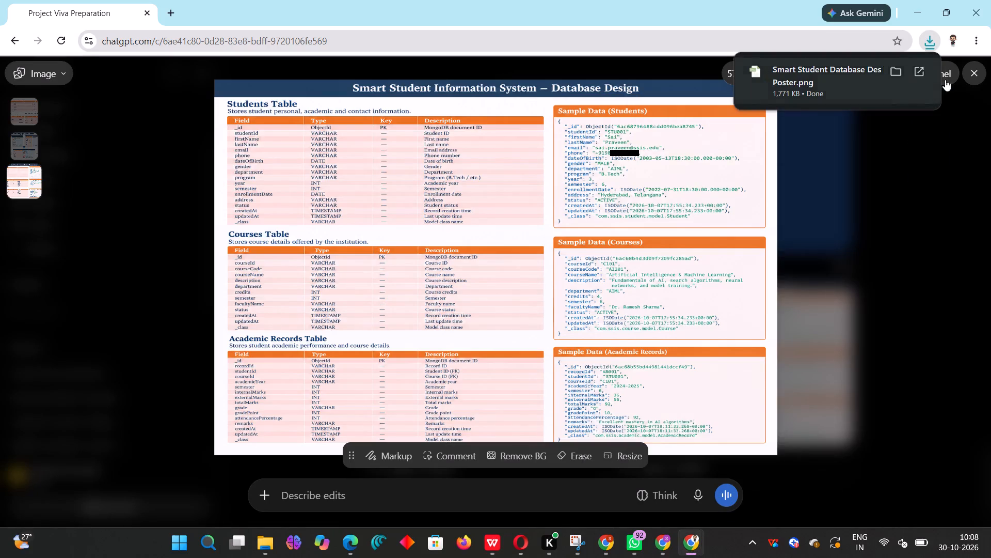
{"action": "left_click", "coordinate": [920, 72]}
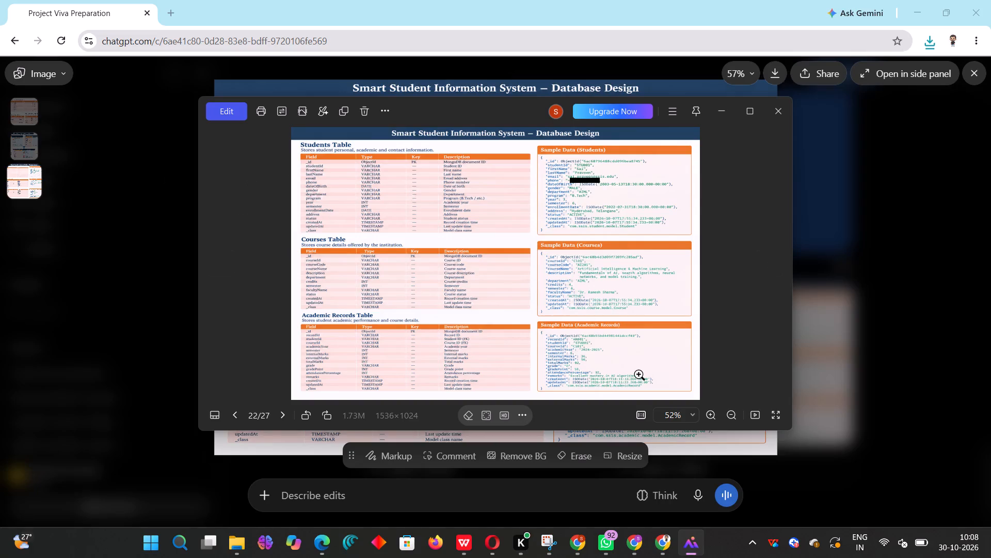
{"action": "left_click", "coordinate": [728, 114]}
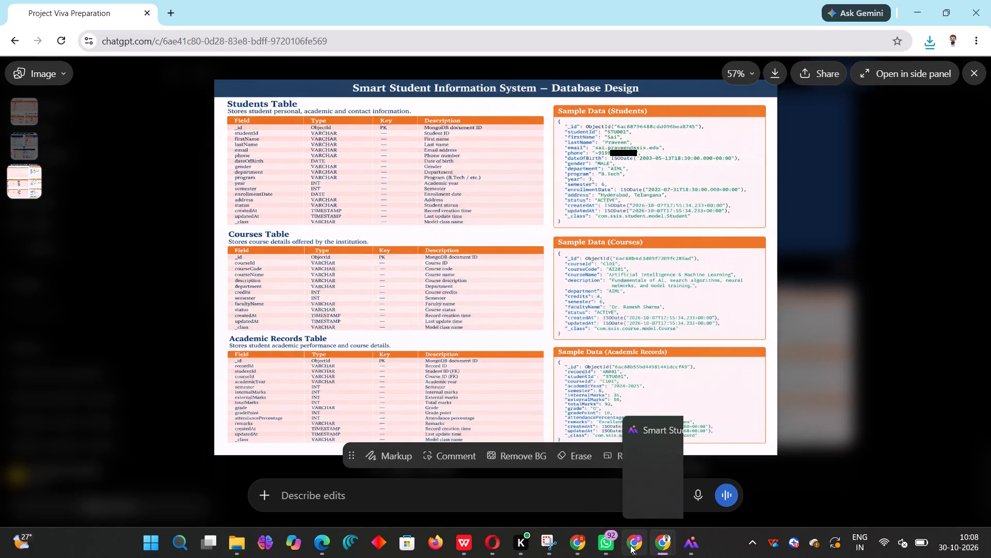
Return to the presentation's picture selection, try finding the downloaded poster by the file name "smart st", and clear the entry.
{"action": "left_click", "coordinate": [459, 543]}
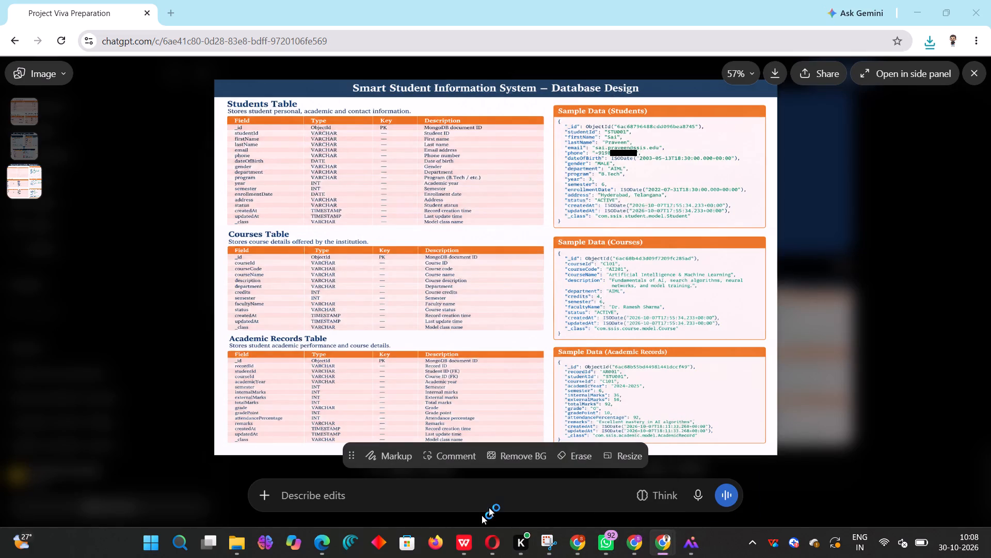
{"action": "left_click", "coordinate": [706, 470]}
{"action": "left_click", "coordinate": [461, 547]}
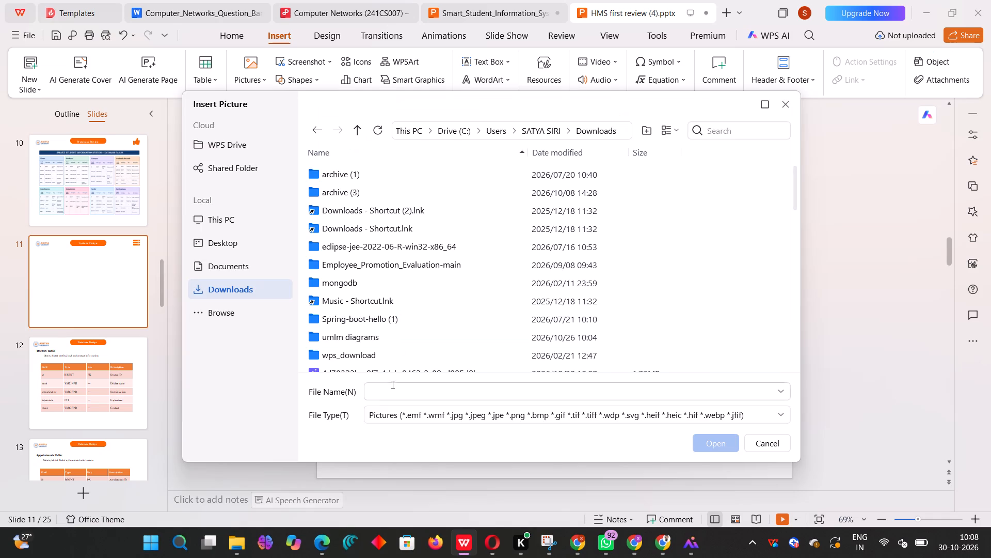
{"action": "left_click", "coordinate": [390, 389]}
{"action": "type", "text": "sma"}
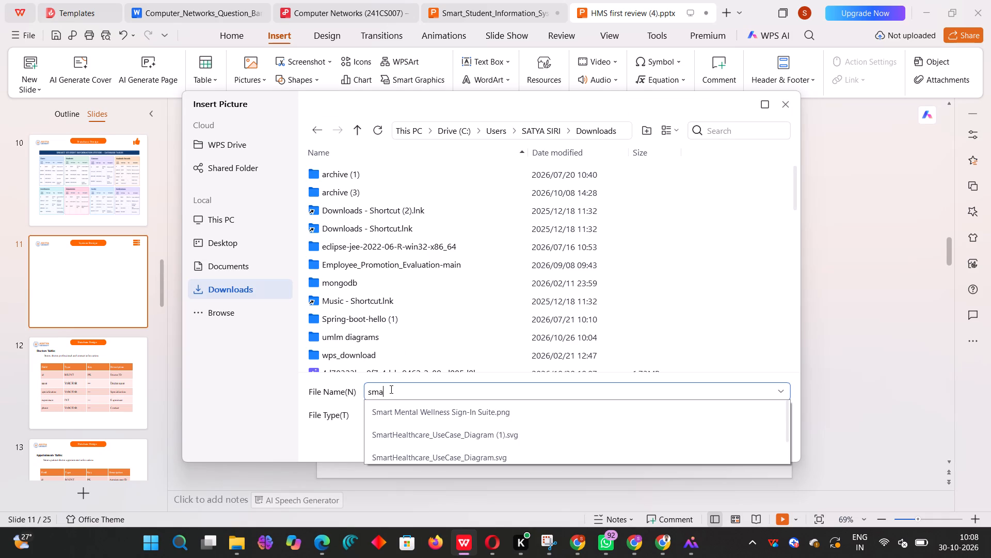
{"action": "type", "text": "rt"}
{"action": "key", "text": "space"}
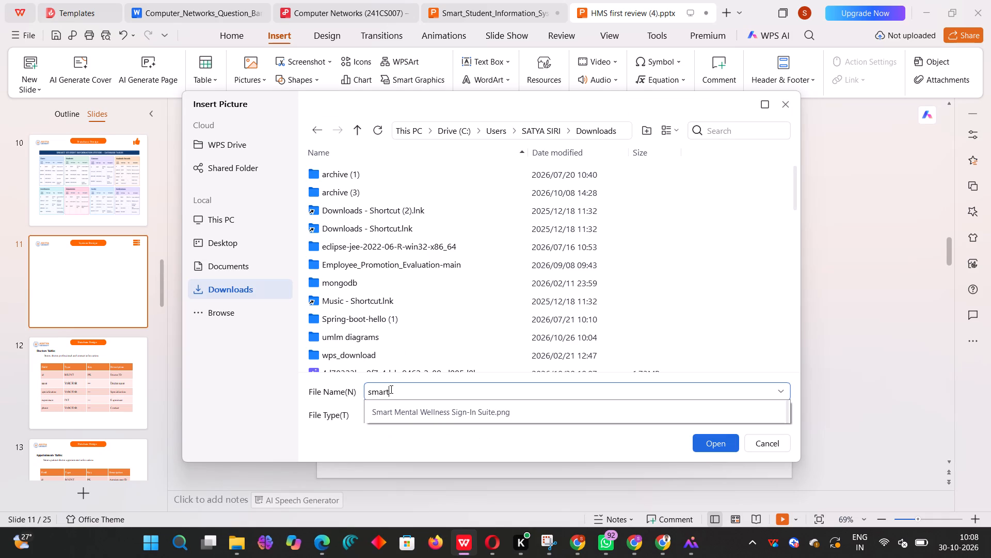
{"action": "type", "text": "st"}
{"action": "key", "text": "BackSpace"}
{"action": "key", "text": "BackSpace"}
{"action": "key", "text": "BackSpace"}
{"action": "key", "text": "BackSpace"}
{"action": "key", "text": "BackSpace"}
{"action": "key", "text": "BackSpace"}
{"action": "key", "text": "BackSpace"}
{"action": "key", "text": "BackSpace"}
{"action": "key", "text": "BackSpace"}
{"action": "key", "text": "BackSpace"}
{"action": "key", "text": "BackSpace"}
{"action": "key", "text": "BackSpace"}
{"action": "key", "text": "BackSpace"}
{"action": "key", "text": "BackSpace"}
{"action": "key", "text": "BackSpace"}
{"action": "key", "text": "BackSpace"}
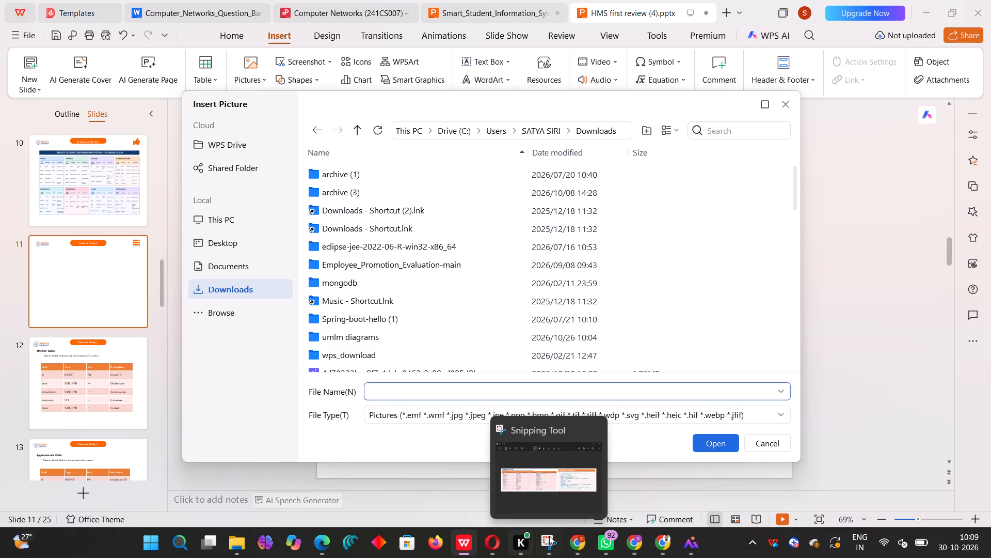
Return to the ChatGPT page in Chrome and locate the downloaded Smart Student Database Design Poster in the Downloads folder.
{"action": "left_click", "coordinate": [580, 542]}
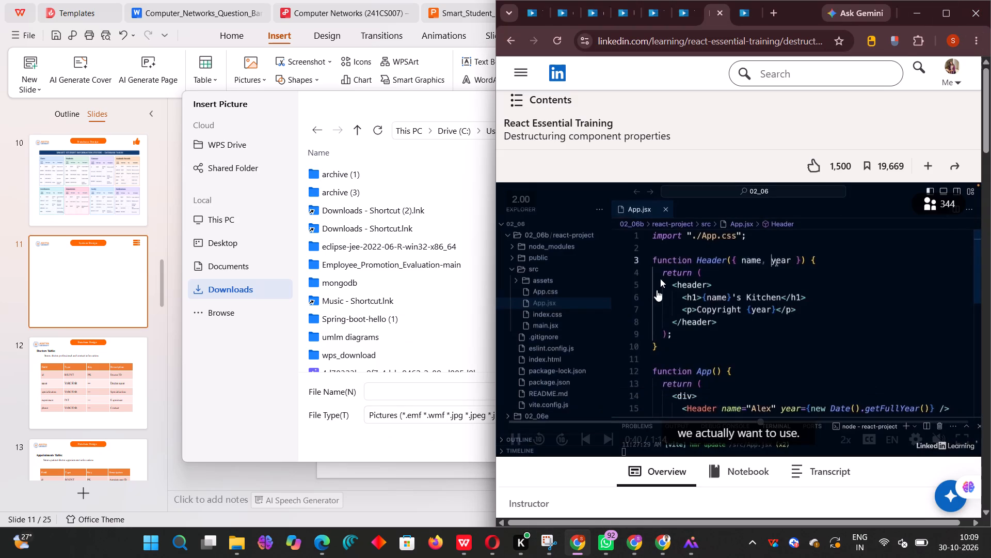
{"action": "left_click", "coordinate": [911, 19]}
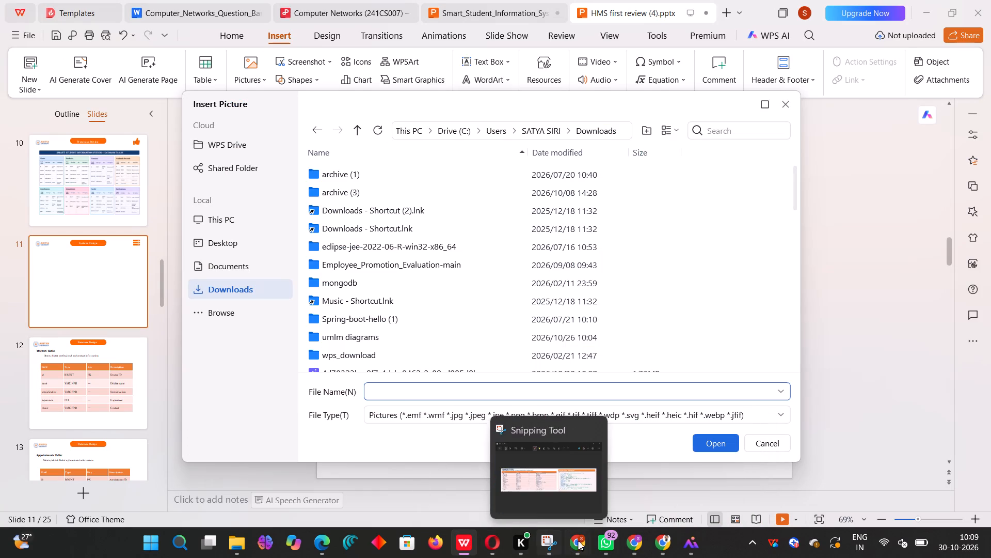
{"action": "left_click", "coordinate": [662, 543]}
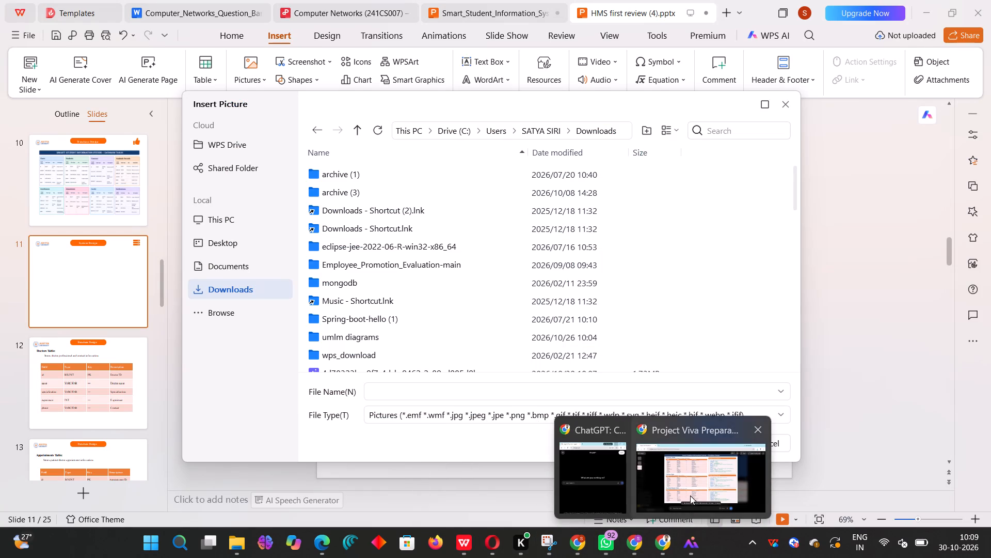
{"action": "left_click", "coordinate": [691, 494]}
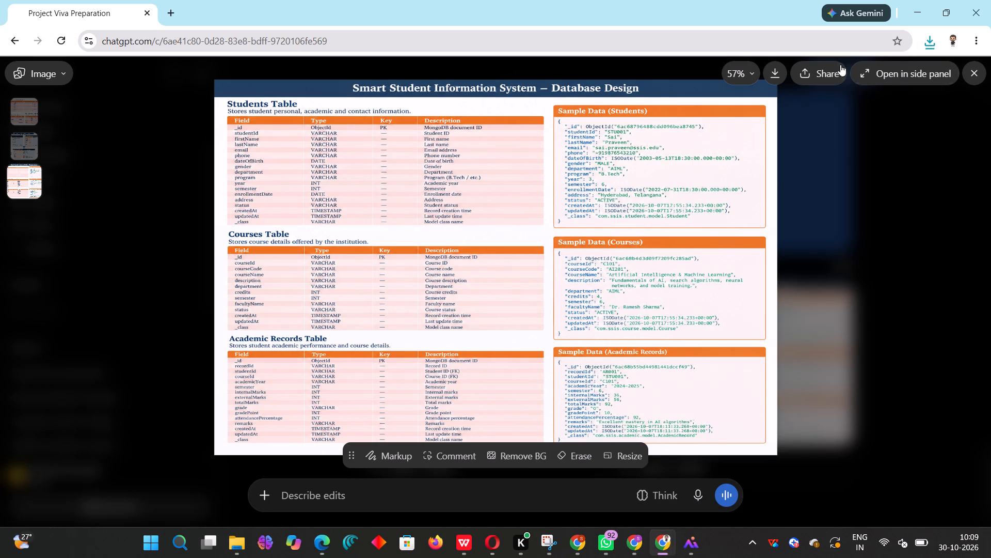
{"action": "left_click", "coordinate": [925, 37]}
{"action": "left_click", "coordinate": [900, 100]}
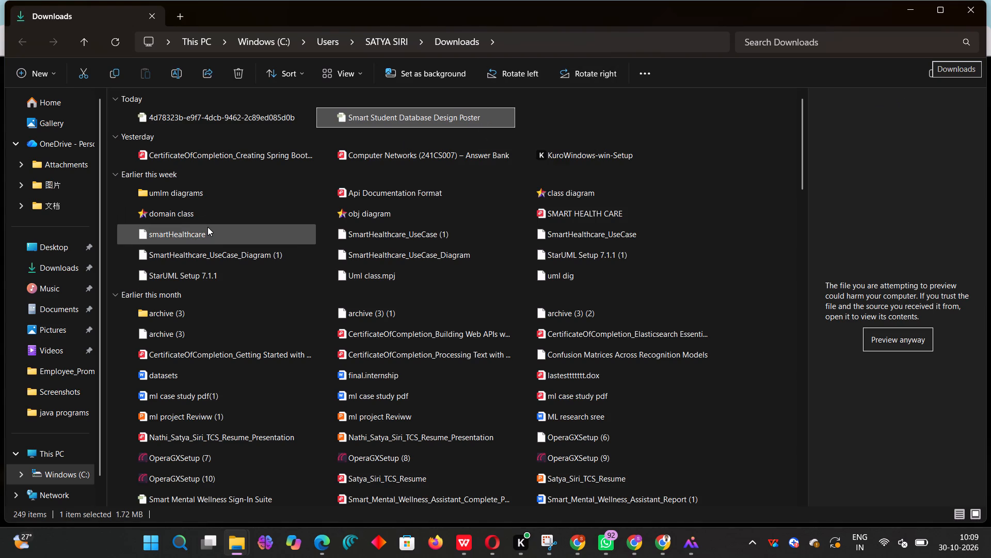
{"action": "left_click", "coordinate": [45, 267]}
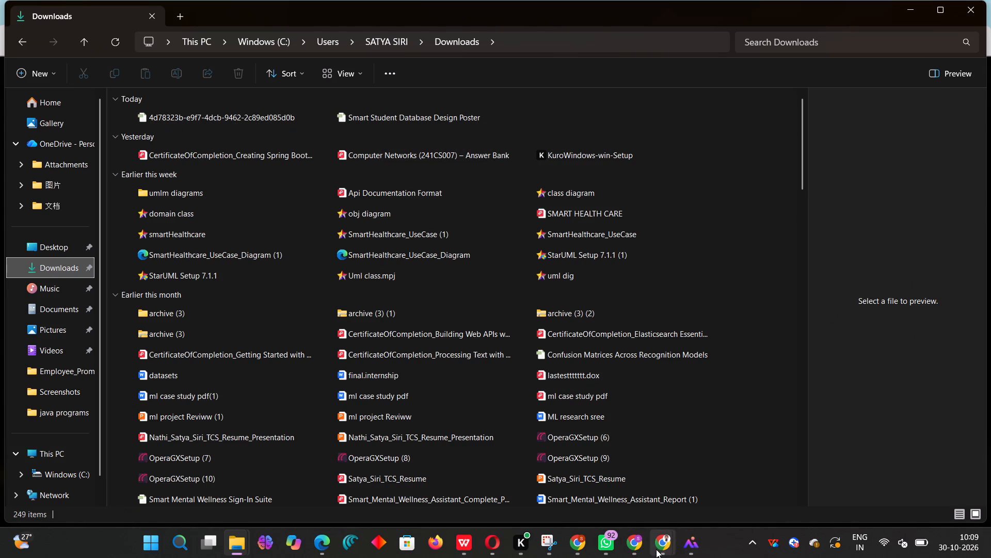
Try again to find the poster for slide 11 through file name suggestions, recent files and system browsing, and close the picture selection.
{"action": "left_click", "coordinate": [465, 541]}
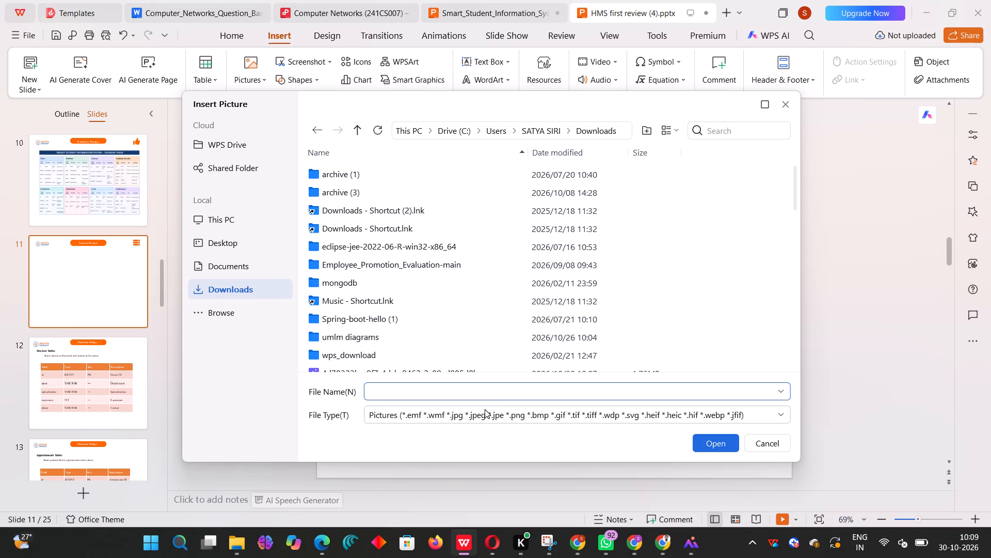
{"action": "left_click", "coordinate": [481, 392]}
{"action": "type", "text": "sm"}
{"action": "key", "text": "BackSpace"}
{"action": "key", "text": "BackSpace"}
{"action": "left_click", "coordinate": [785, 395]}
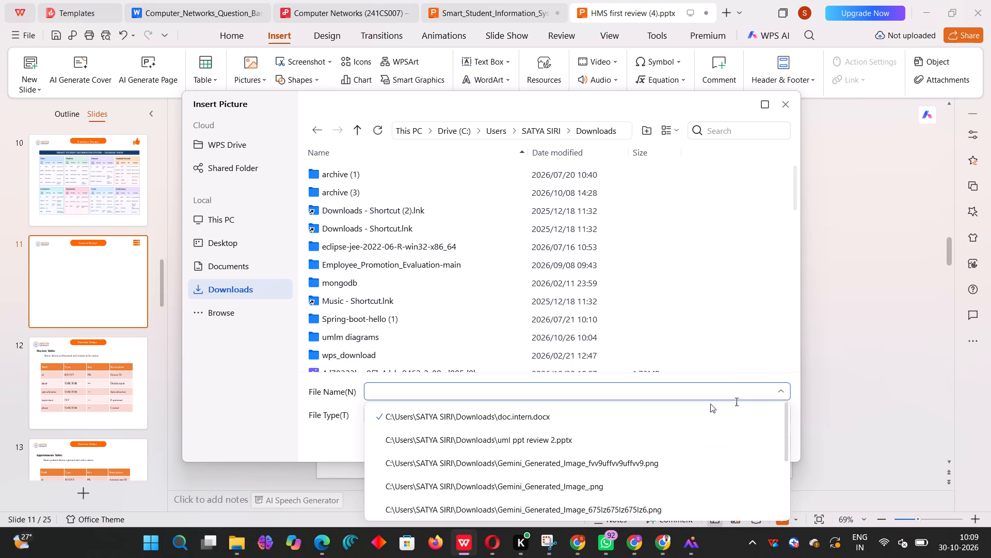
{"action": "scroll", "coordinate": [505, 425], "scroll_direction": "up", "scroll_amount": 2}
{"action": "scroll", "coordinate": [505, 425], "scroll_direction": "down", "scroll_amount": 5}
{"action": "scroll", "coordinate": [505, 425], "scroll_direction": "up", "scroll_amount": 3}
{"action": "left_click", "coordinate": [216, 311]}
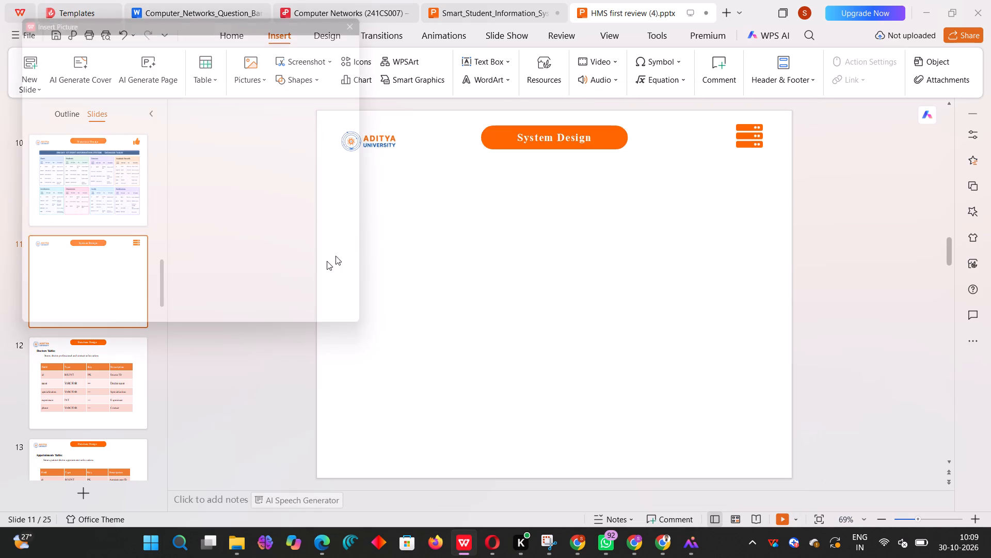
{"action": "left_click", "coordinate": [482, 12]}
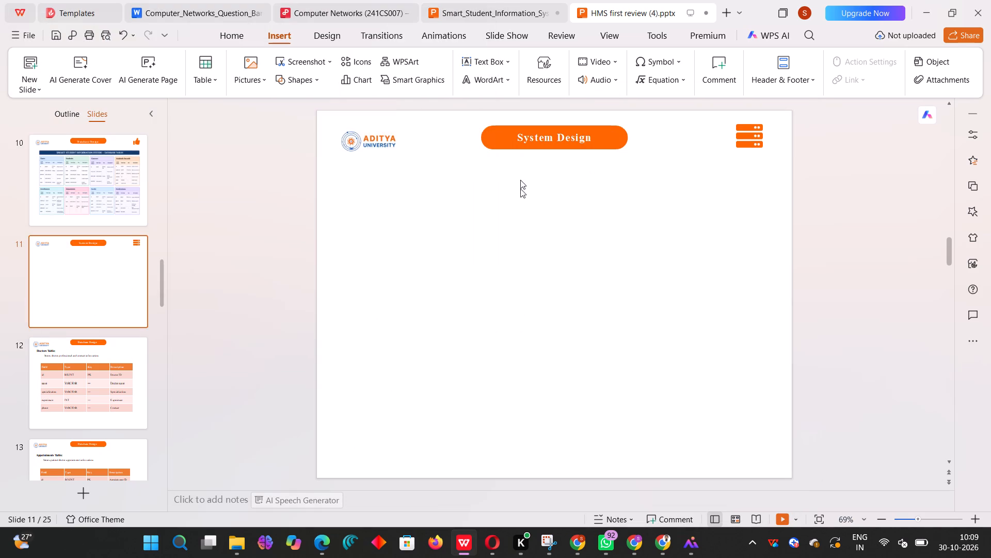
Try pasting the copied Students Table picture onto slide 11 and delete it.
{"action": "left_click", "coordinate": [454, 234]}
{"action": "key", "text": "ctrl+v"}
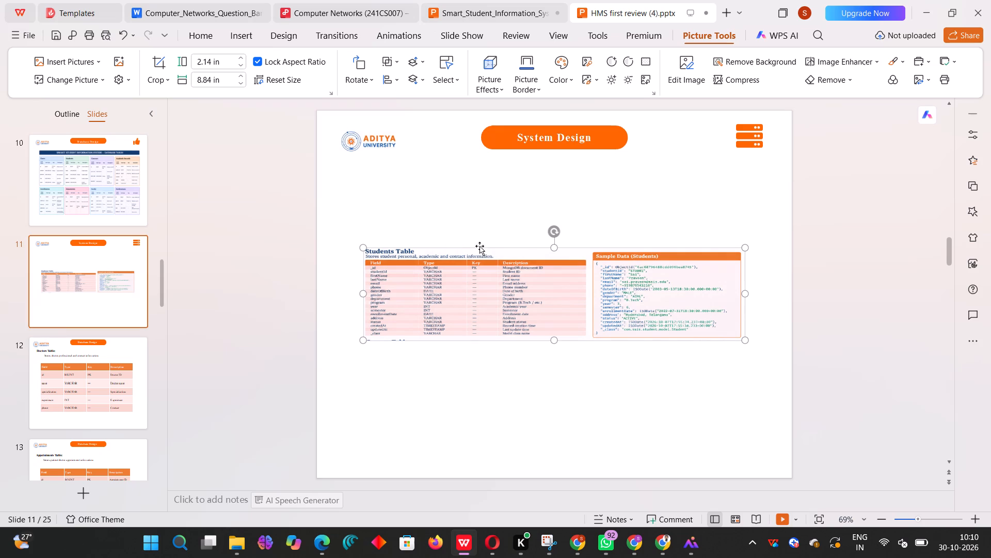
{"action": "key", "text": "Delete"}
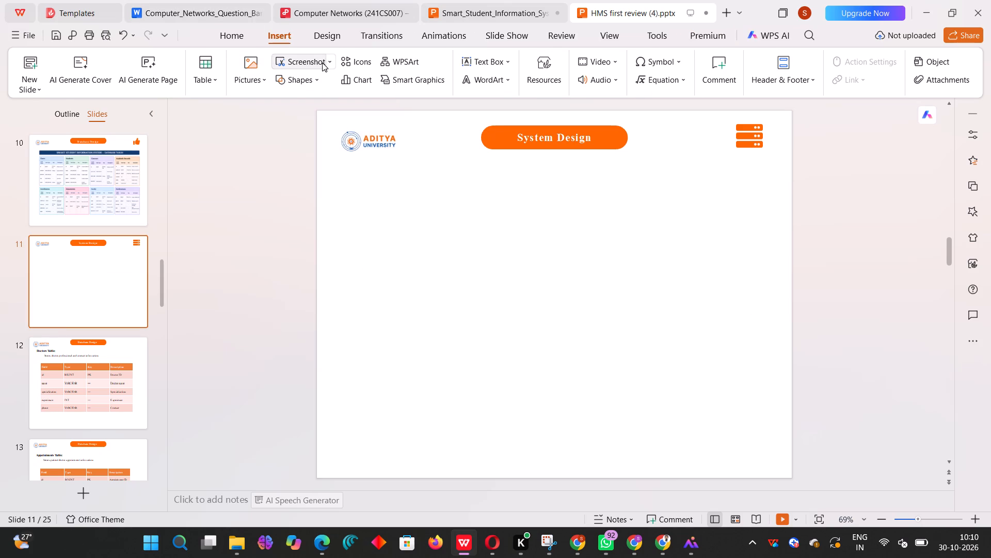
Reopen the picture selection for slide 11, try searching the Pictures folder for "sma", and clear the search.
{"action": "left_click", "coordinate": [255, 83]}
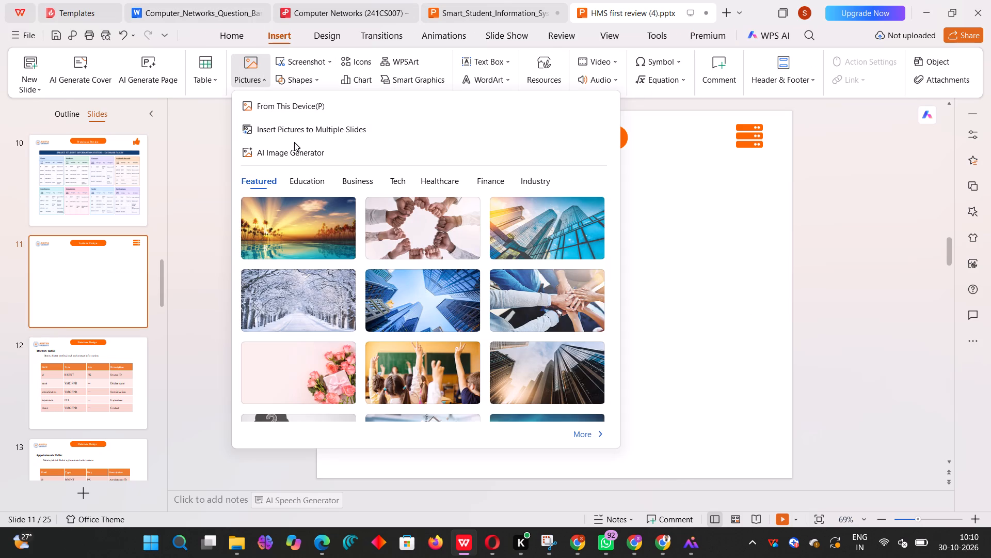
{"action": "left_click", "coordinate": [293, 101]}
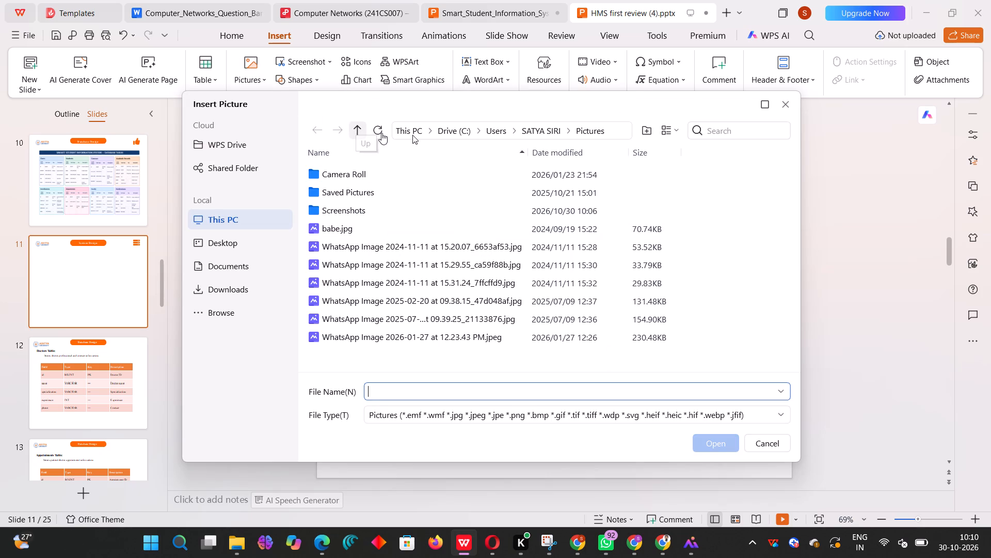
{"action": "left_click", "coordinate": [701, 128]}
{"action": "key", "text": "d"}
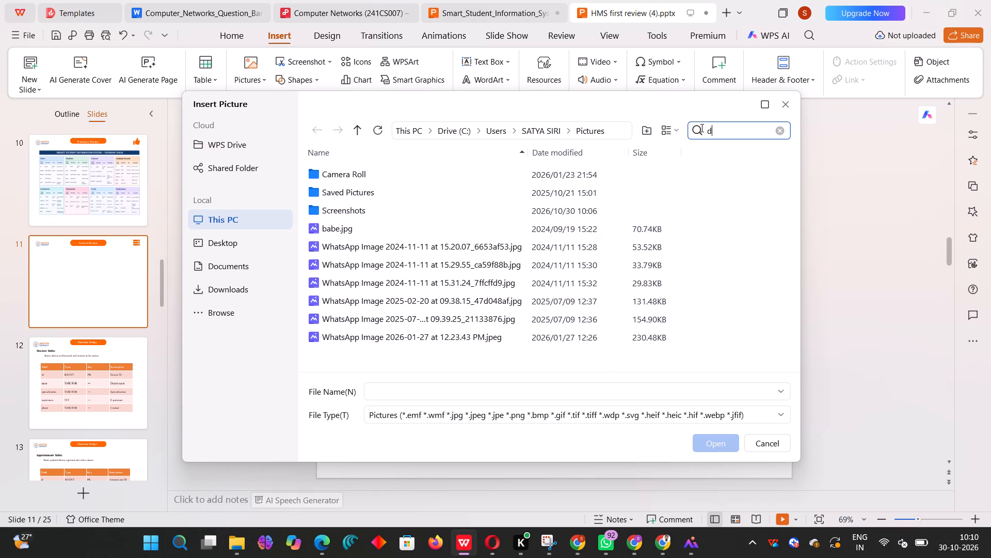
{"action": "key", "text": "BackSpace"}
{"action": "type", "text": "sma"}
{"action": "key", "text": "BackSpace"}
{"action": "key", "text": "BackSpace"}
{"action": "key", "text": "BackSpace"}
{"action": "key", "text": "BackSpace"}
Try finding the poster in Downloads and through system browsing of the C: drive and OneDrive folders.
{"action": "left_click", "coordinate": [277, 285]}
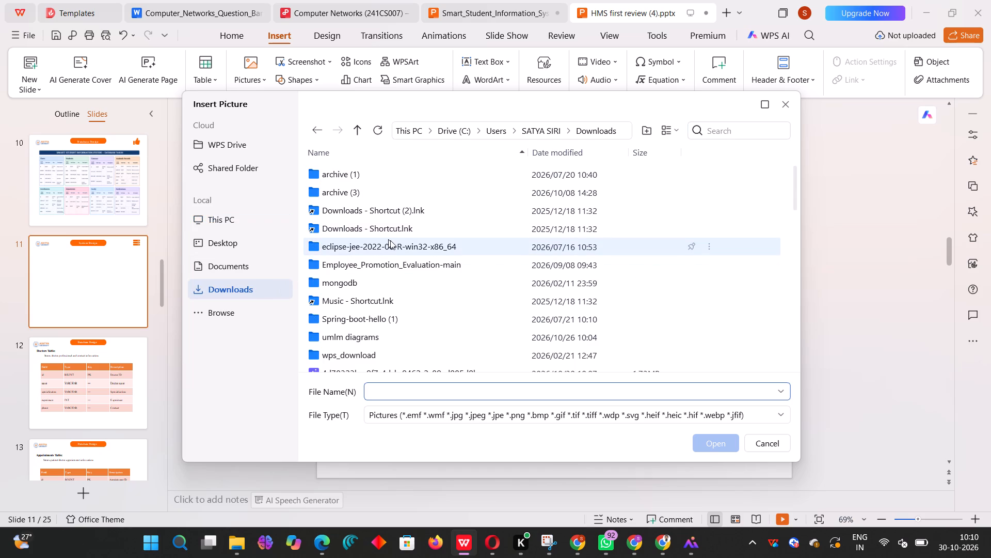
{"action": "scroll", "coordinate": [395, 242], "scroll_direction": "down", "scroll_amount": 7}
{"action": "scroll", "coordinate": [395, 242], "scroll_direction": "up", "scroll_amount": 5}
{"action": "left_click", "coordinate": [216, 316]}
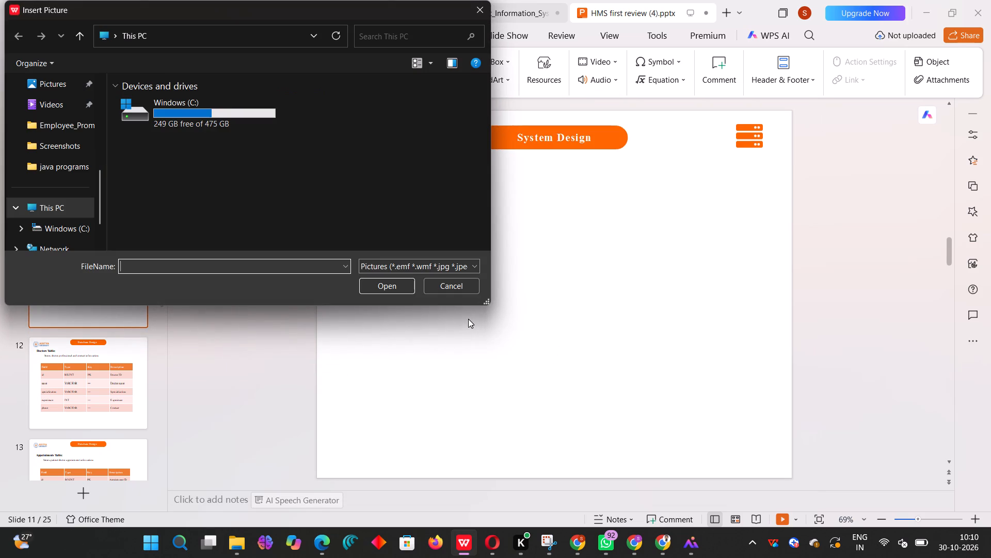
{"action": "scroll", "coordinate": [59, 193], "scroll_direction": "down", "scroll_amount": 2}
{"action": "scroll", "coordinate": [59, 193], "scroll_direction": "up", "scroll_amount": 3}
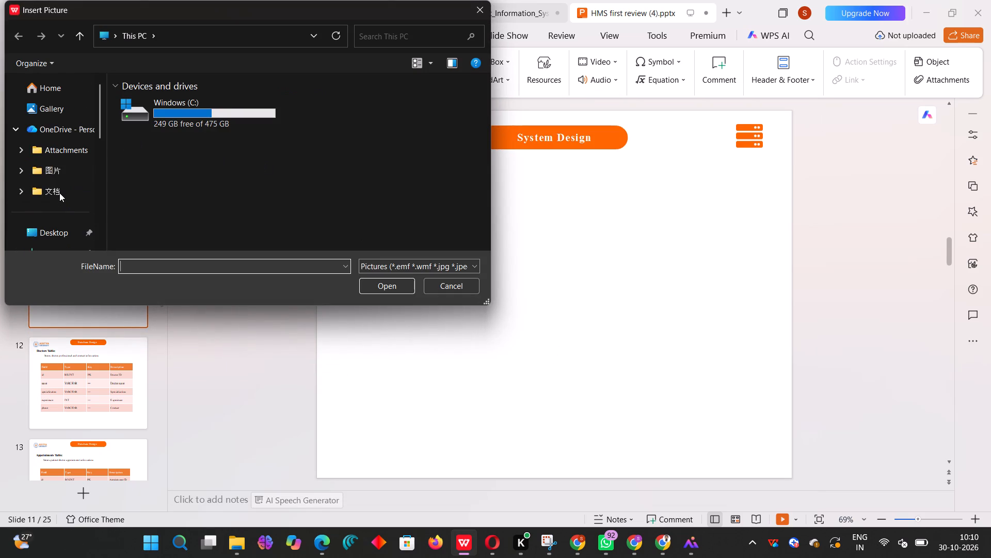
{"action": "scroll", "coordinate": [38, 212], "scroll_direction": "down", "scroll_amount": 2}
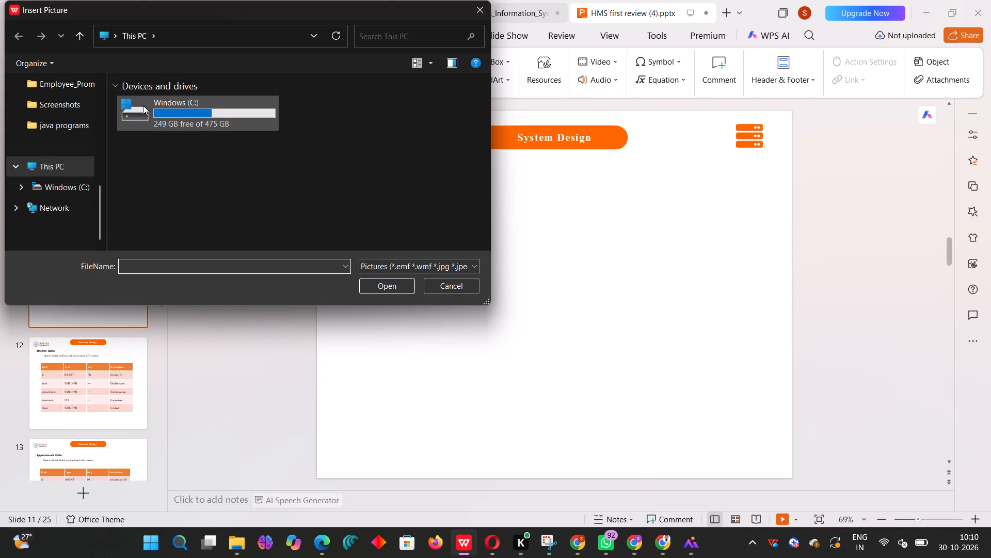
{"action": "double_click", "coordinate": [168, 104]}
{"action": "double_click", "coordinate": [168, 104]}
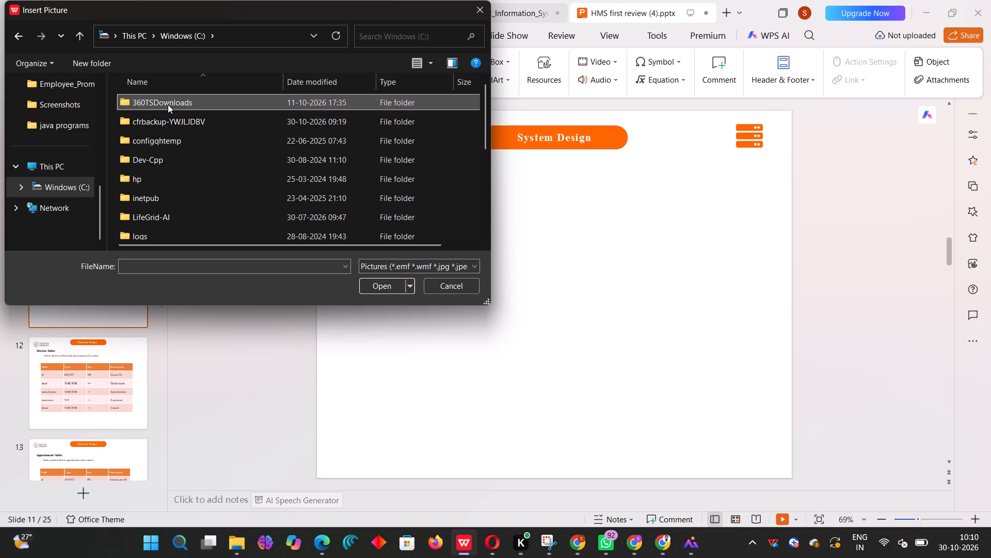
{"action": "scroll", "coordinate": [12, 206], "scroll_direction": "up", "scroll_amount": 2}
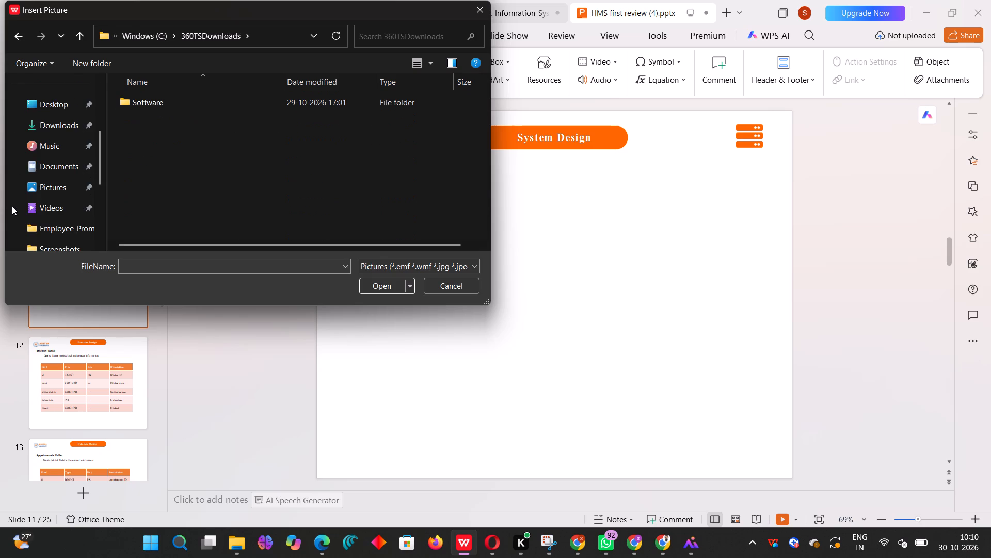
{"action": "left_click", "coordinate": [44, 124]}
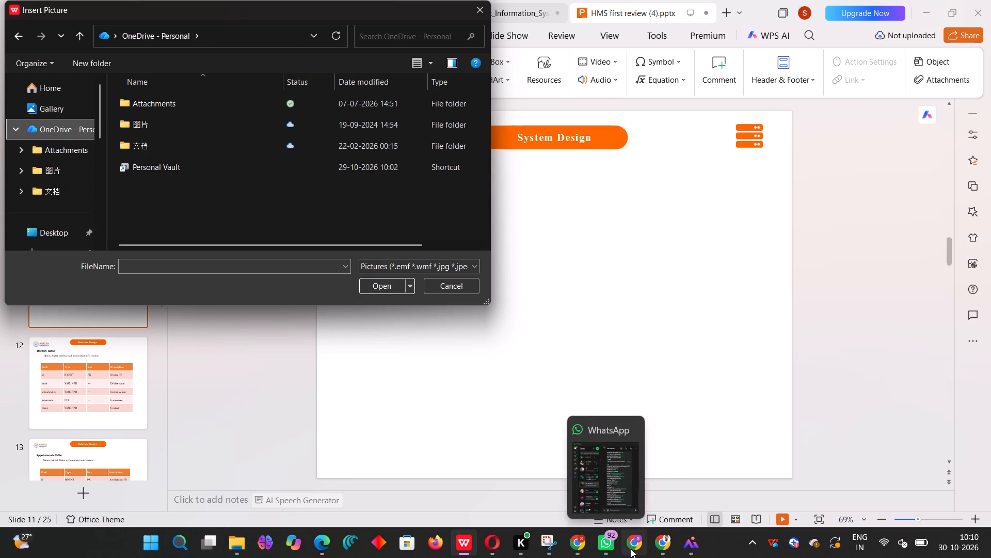
Switch to the ChatGPT page in Chrome and download the Smart Student Information System database design image again.
{"action": "left_click", "coordinate": [694, 503]}
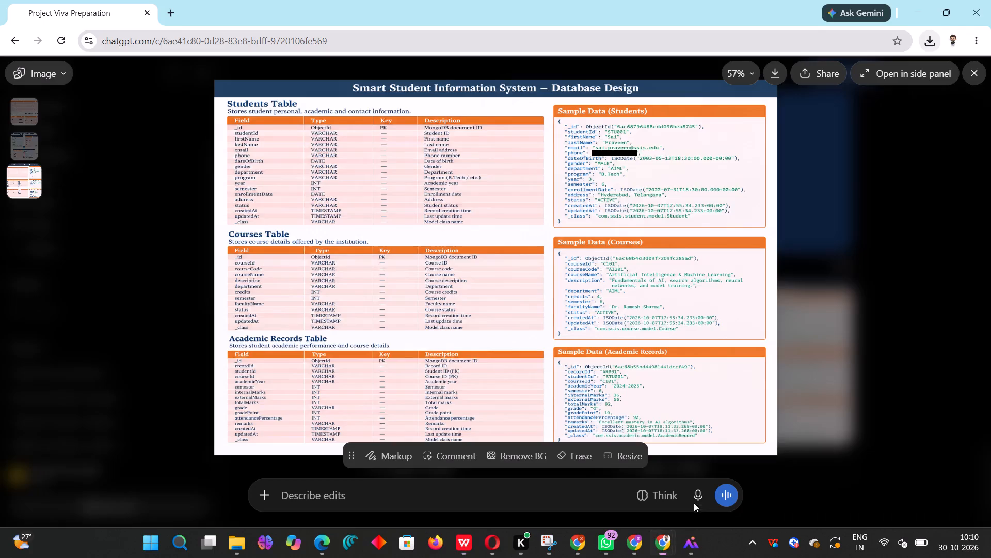
{"action": "left_click", "coordinate": [805, 70]}
{"action": "left_click", "coordinate": [768, 74]}
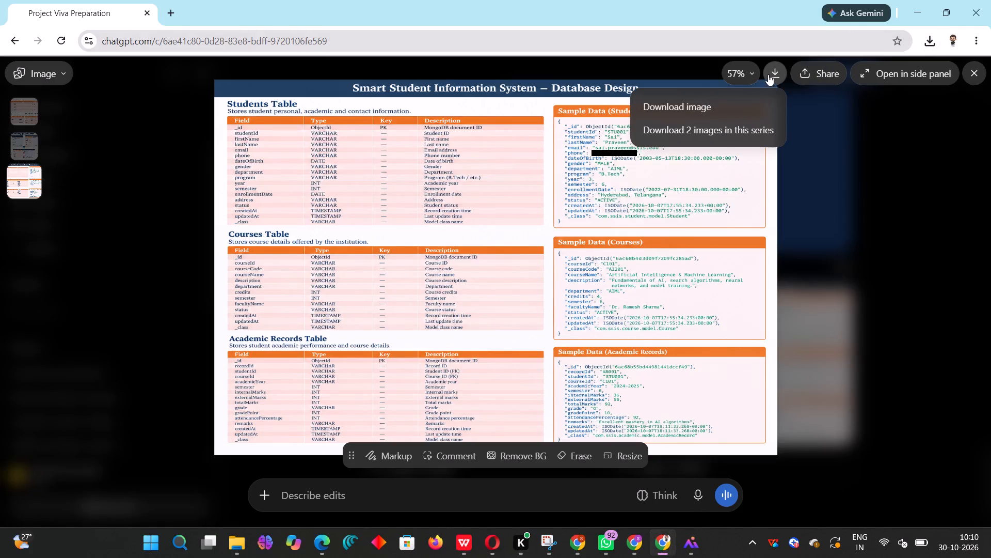
{"action": "left_click", "coordinate": [727, 103]}
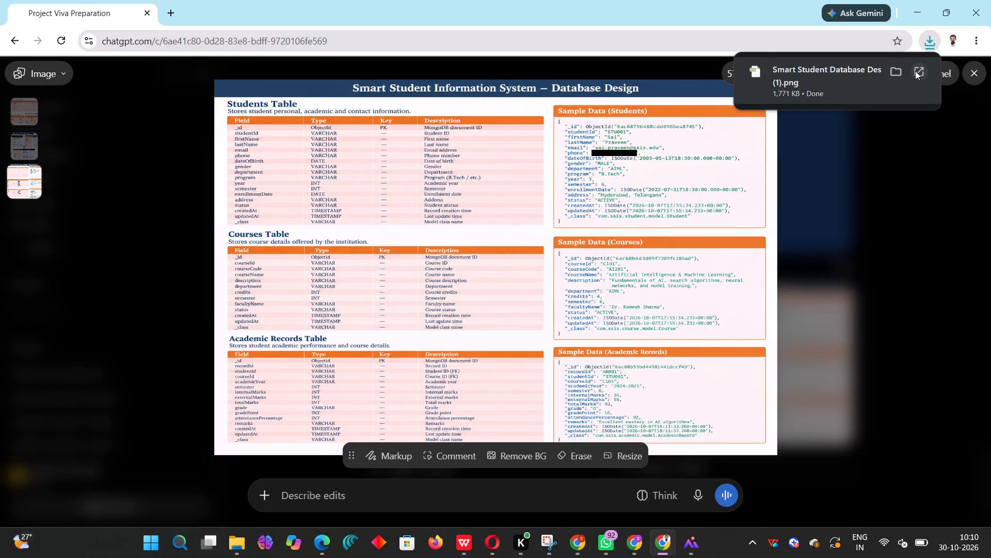
Open the newly downloaded database design image in the image viewer and copy it.
{"action": "left_click", "coordinate": [918, 71]}
{"action": "left_click", "coordinate": [889, 72]}
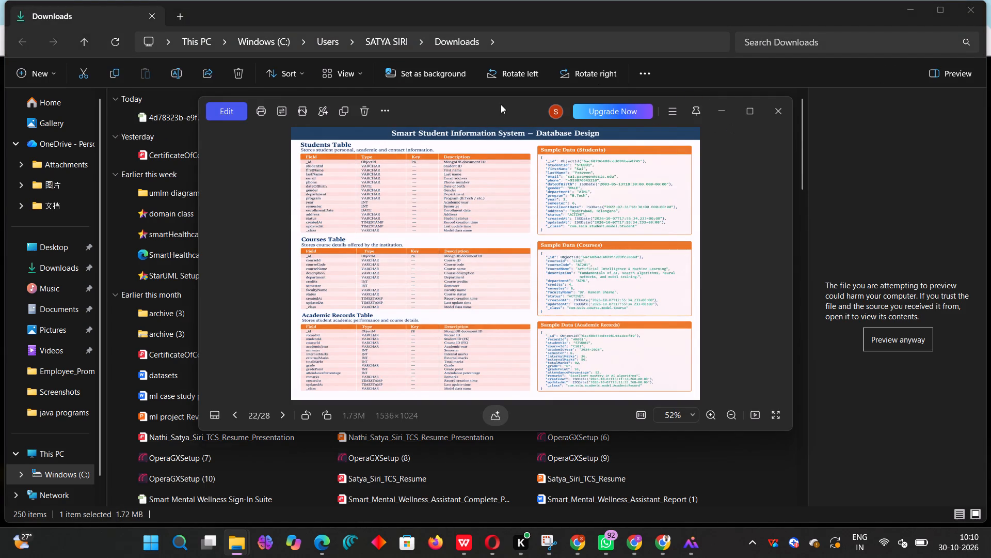
{"action": "left_click", "coordinate": [383, 105]}
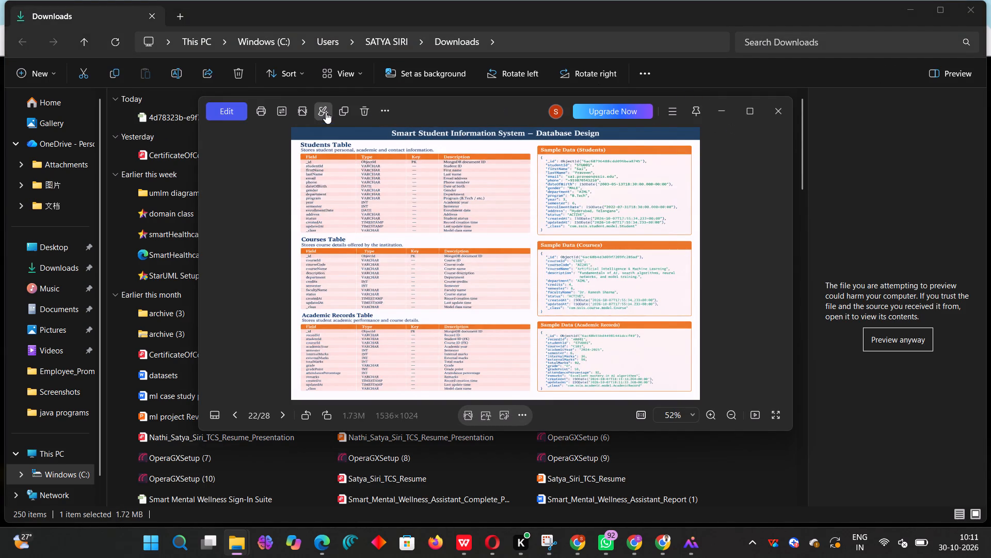
{"action": "left_click", "coordinate": [333, 111]}
{"action": "left_click", "coordinate": [346, 112]}
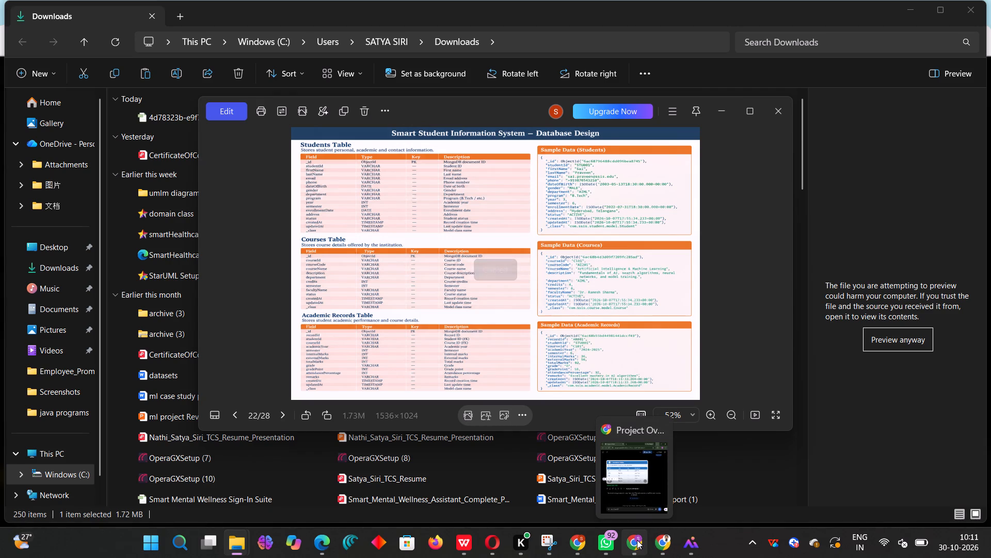
Return to the HMS first review presentation, dismiss the picture selection, and paste the database design image onto slide 11.
{"action": "left_click", "coordinate": [469, 550]}
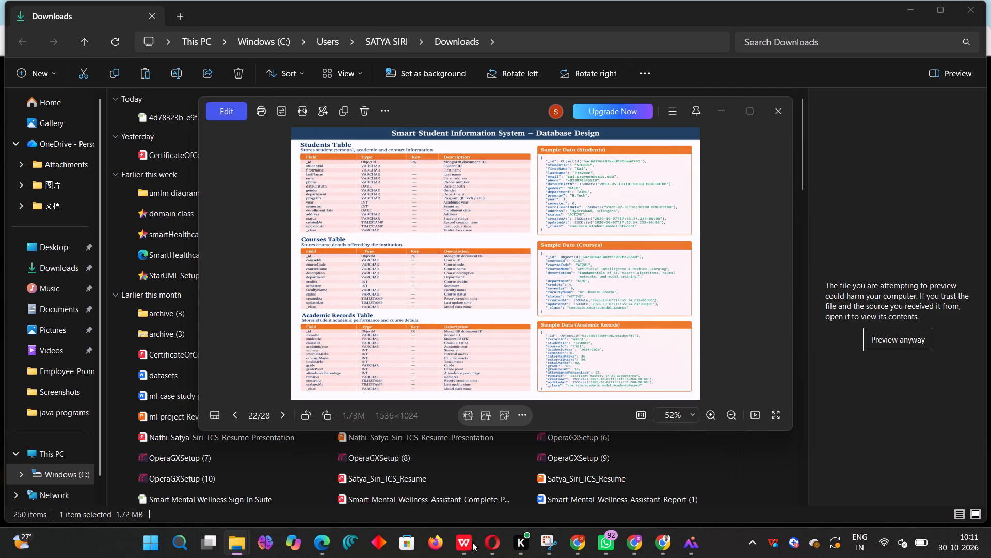
{"action": "left_click", "coordinate": [463, 540]}
{"action": "left_click", "coordinate": [463, 529]}
{"action": "left_click", "coordinate": [463, 545]}
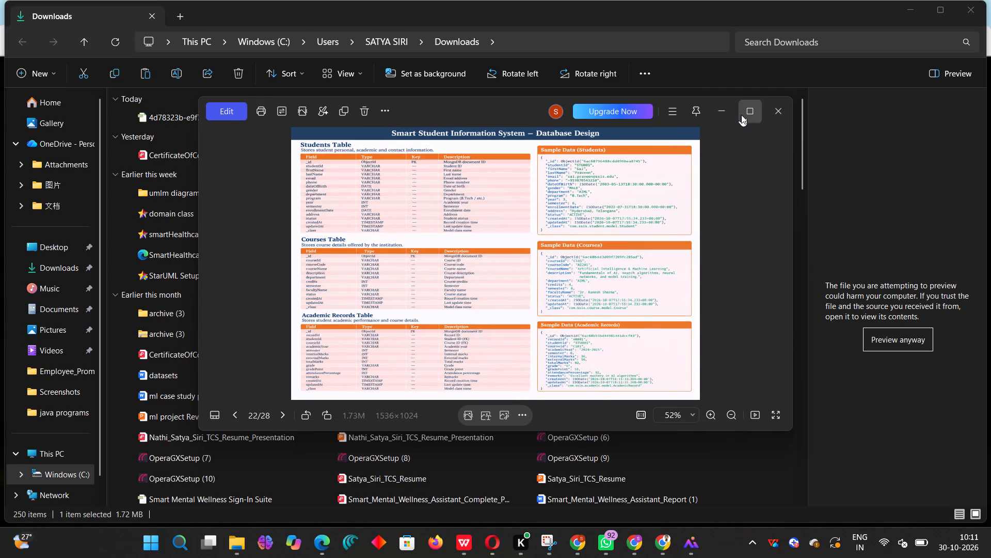
{"action": "left_click", "coordinate": [722, 112]}
{"action": "left_click", "coordinate": [915, 9]}
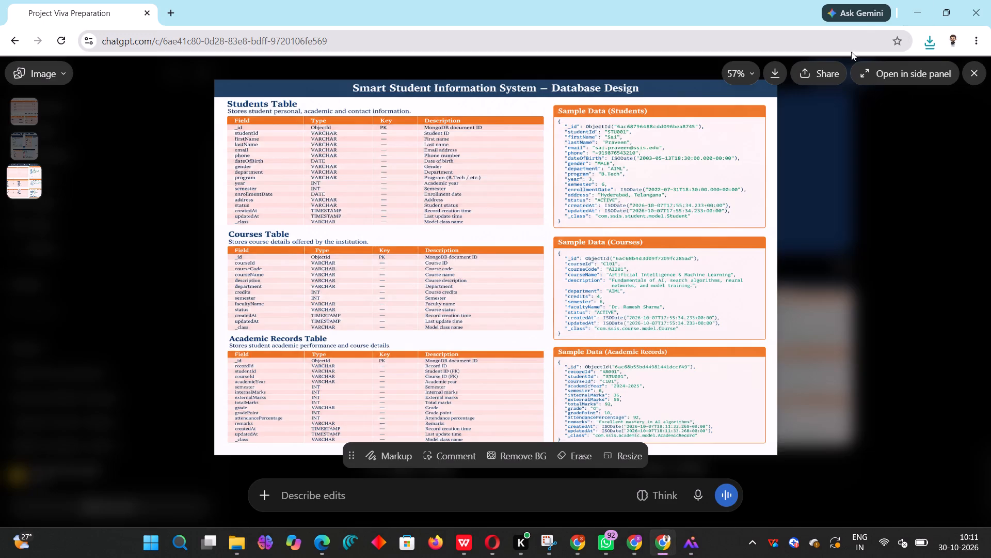
{"action": "left_click", "coordinate": [921, 6]}
{"action": "left_click", "coordinate": [485, 10]}
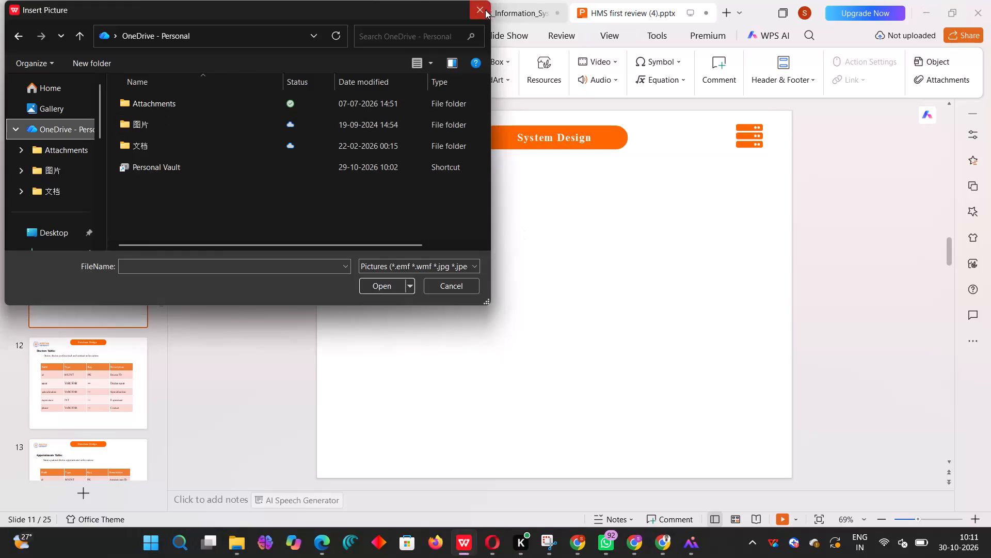
{"action": "left_click", "coordinate": [463, 251]}
{"action": "key", "text": "ctrl+v"}
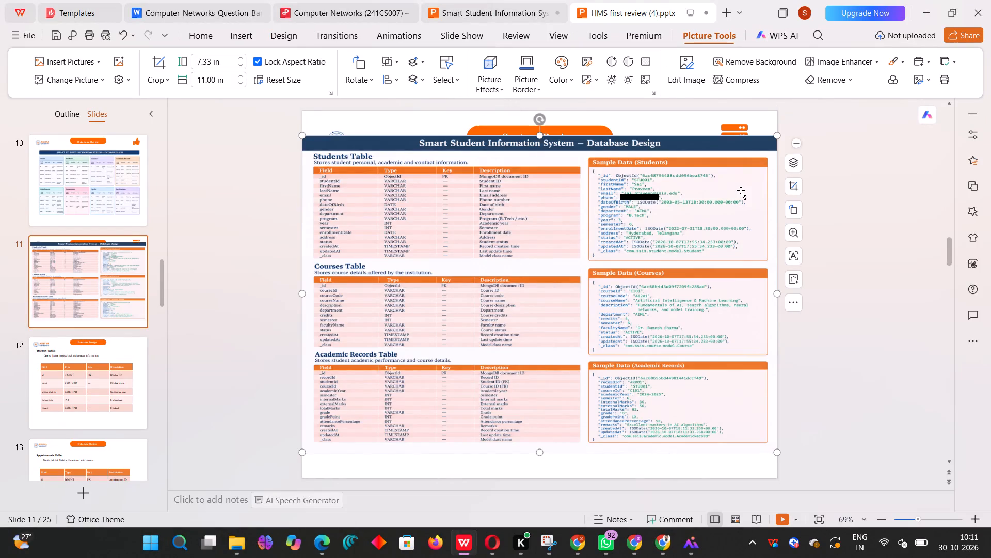
Enlarge the pasted database design picture proportionally to about 11.26 in wide and 7.51 in high.
{"action": "left_click_drag", "start_coordinate": [778, 455], "coordinate": [752, 372]}
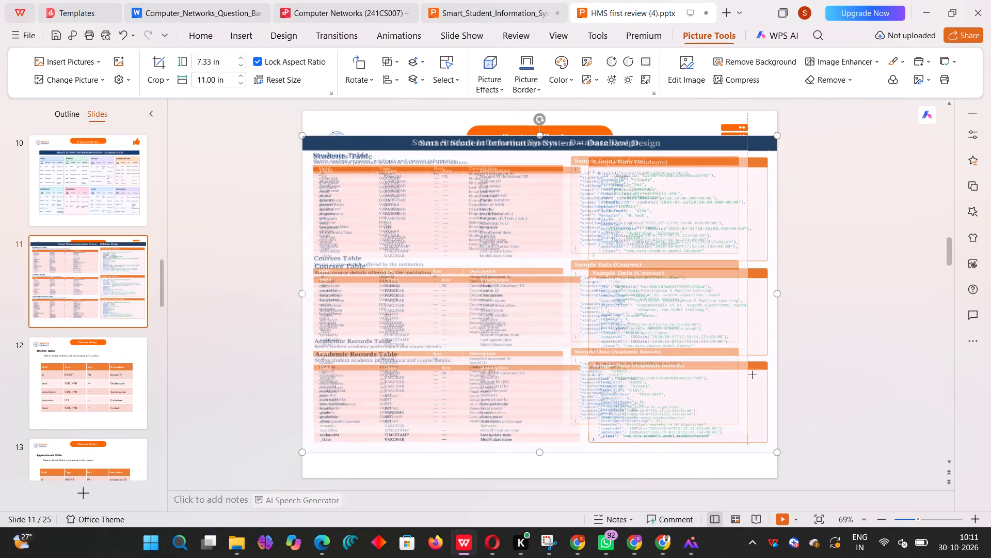
{"action": "left_click_drag", "start_coordinate": [752, 372], "coordinate": [790, 406]}
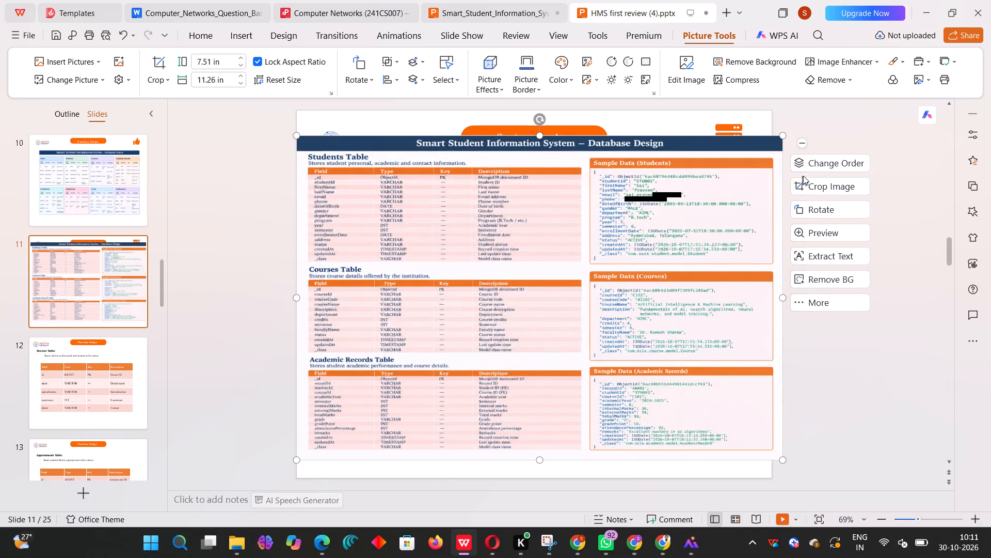
Crop the picture to the Students Table and its sample data, about 11.25 in wide and 2.73 in high.
{"action": "left_click", "coordinate": [825, 189]}
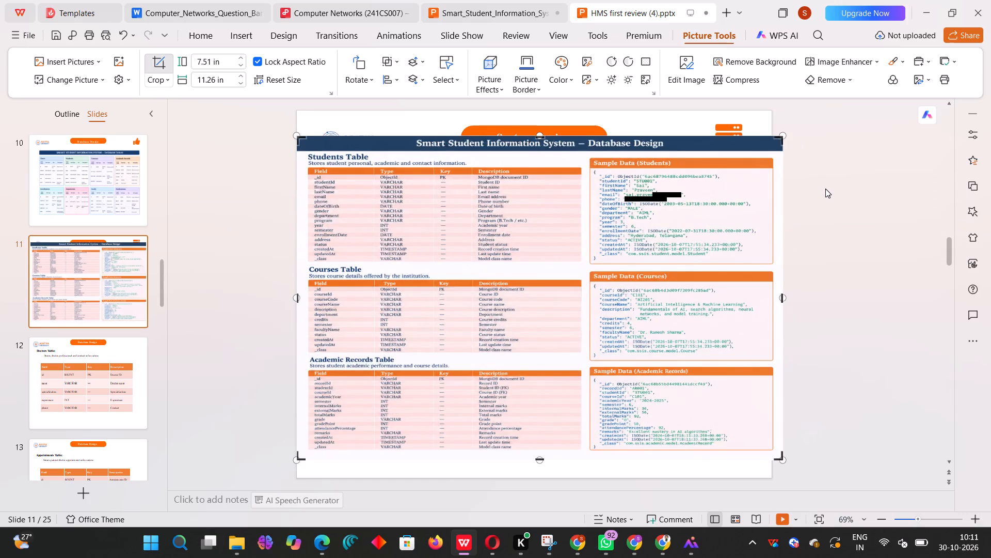
{"action": "left_click_drag", "start_coordinate": [782, 460], "coordinate": [768, 273]}
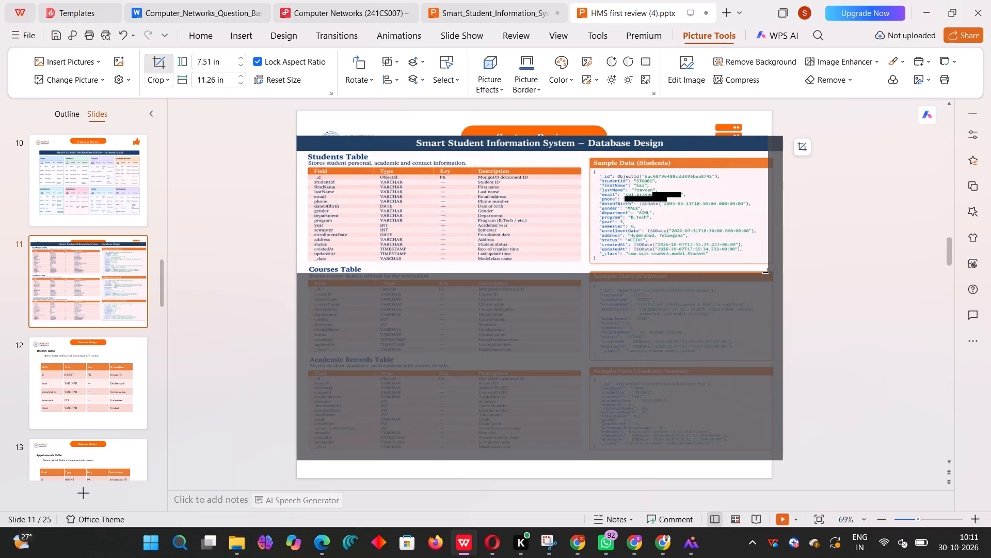
{"action": "left_click_drag", "start_coordinate": [768, 273], "coordinate": [779, 270]}
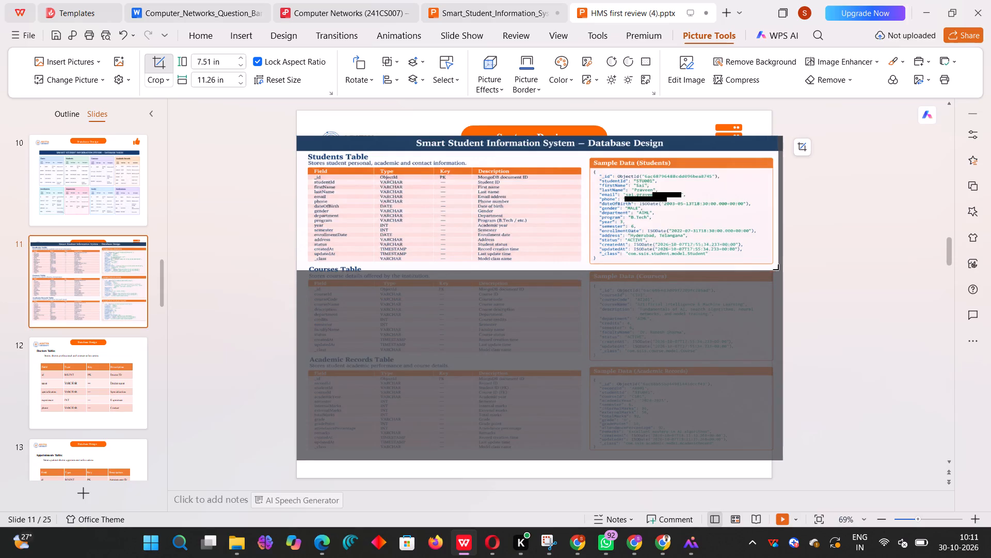
{"action": "left_click_drag", "start_coordinate": [779, 270], "coordinate": [783, 268]}
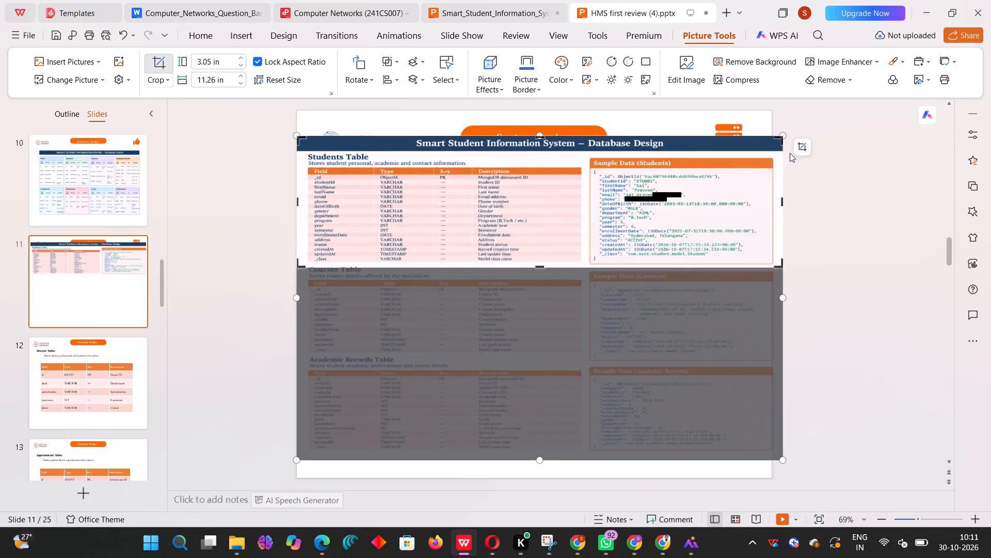
{"action": "left_click_drag", "start_coordinate": [781, 138], "coordinate": [782, 156]}
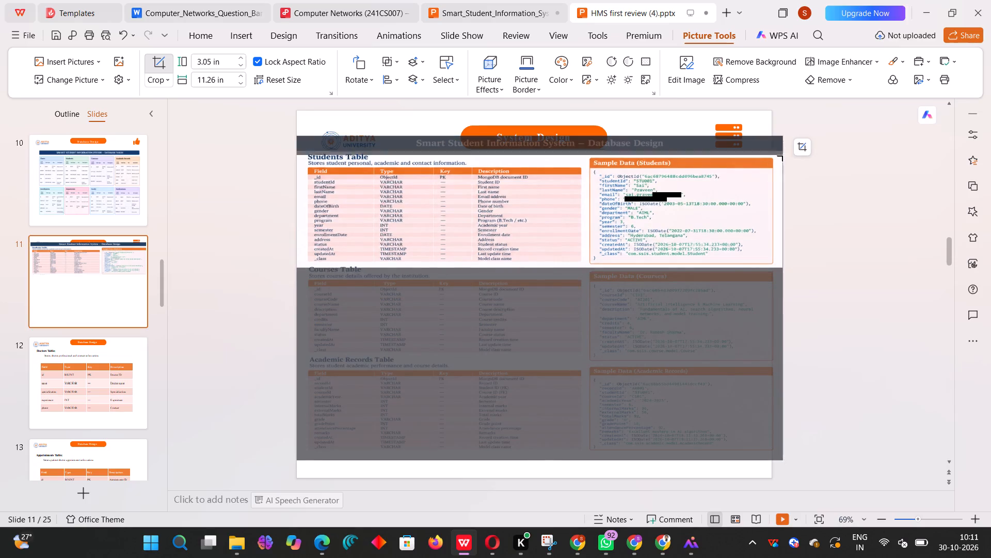
{"action": "left_click_drag", "start_coordinate": [782, 156], "coordinate": [782, 148]}
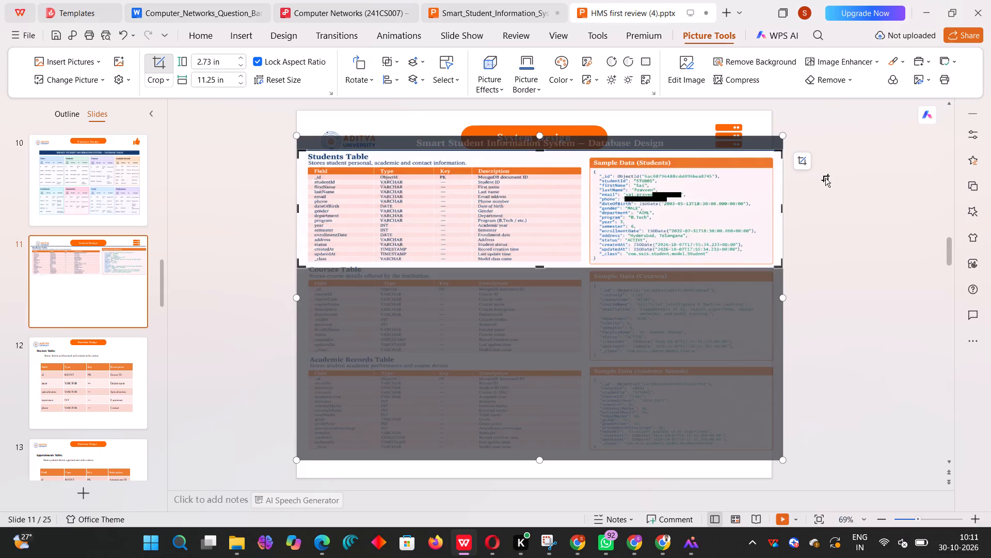
{"action": "left_click", "coordinate": [825, 178]}
Move the cropped Students Table picture down to the middle of slide 11, below the System Design heading.
{"action": "left_click_drag", "start_coordinate": [619, 207], "coordinate": [618, 276]}
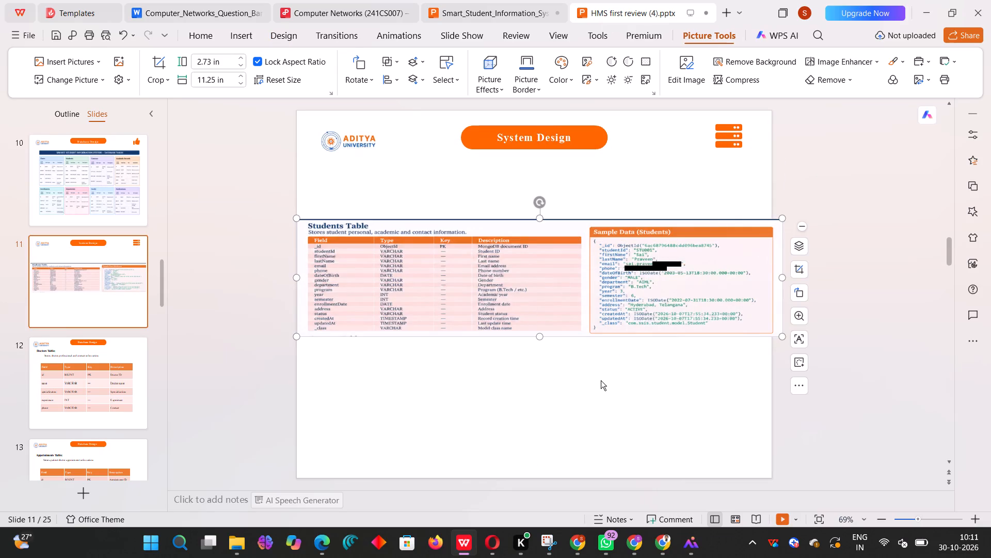
{"action": "left_click", "coordinate": [581, 321]}
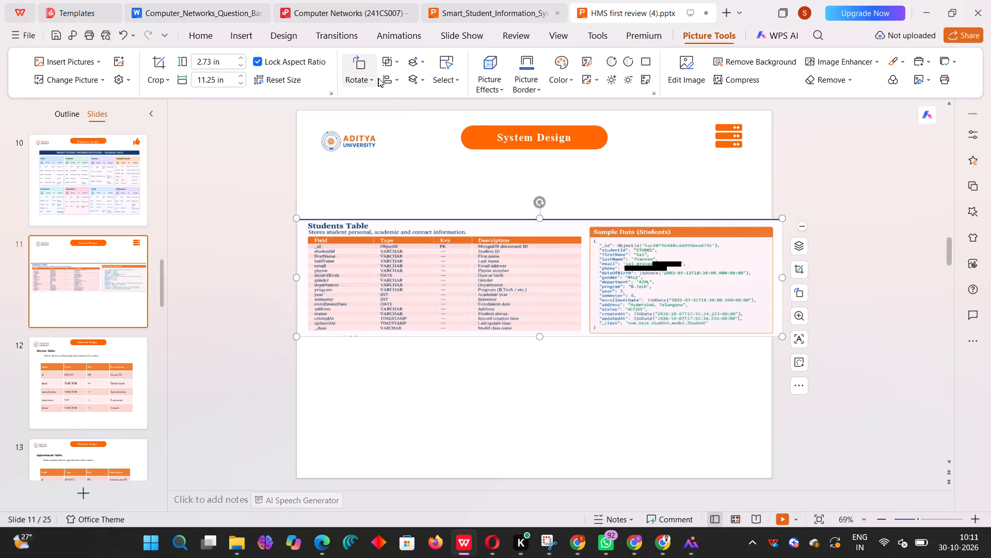
Crop the sample data off the Students Table picture on slide 11, leaving it about 6.68 in wide and 2.73 in high.
{"action": "scroll", "coordinate": [662, 83], "scroll_direction": "up", "scroll_amount": 1}
{"action": "left_click", "coordinate": [665, 273]}
{"action": "left_click", "coordinate": [806, 272]}
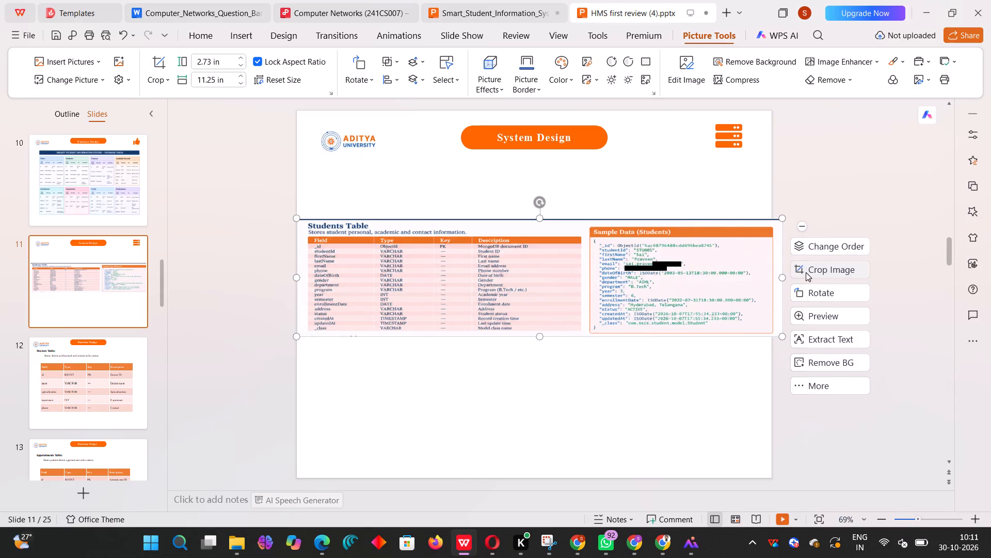
{"action": "left_click_drag", "start_coordinate": [781, 278], "coordinate": [724, 287]}
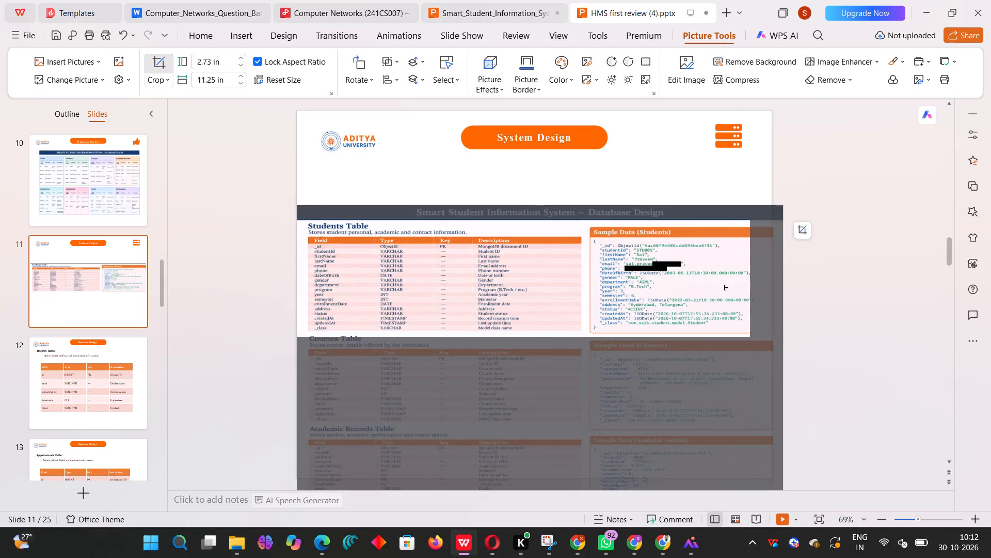
{"action": "left_click_drag", "start_coordinate": [724, 287], "coordinate": [588, 292]}
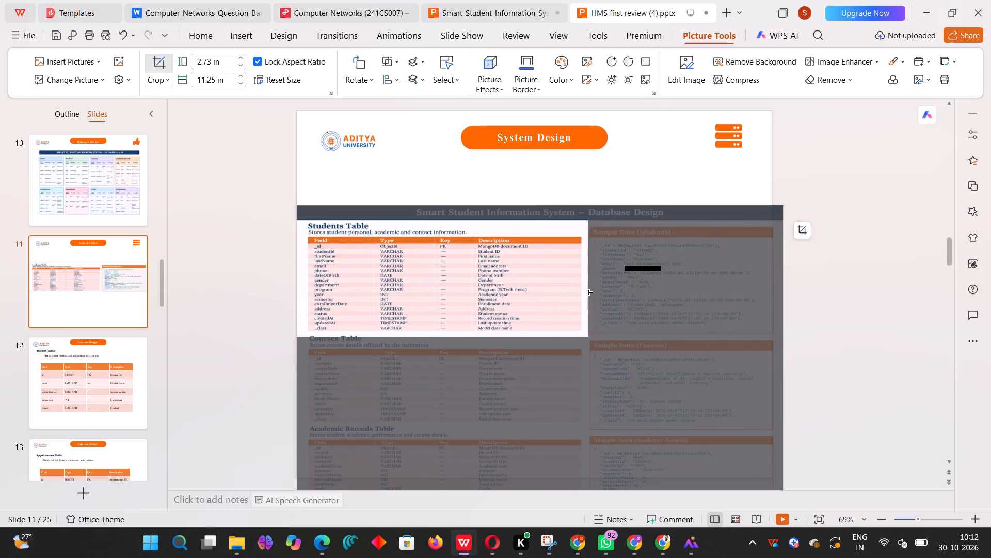
{"action": "left_click_drag", "start_coordinate": [588, 292], "coordinate": [585, 292]}
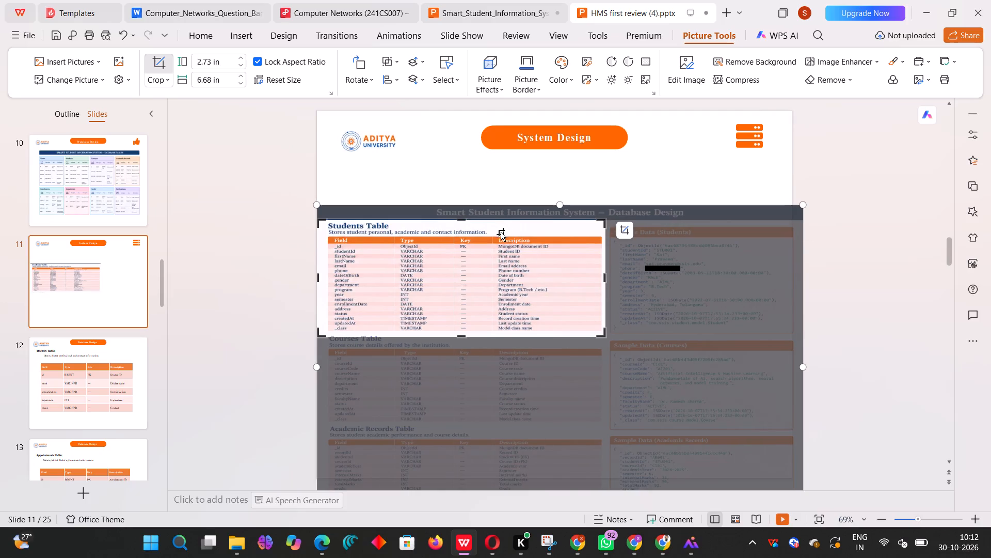
{"action": "key", "text": "Return"}
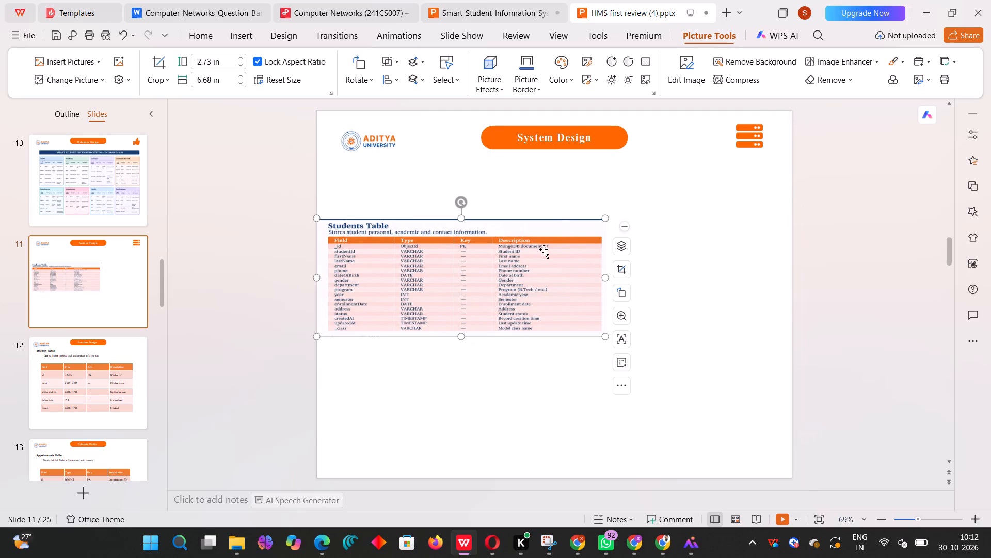
Move the cropped Students Table picture to the horizontal middle of slide 11, a little below the System Design heading.
{"action": "left_click_drag", "start_coordinate": [493, 263], "coordinate": [509, 209]}
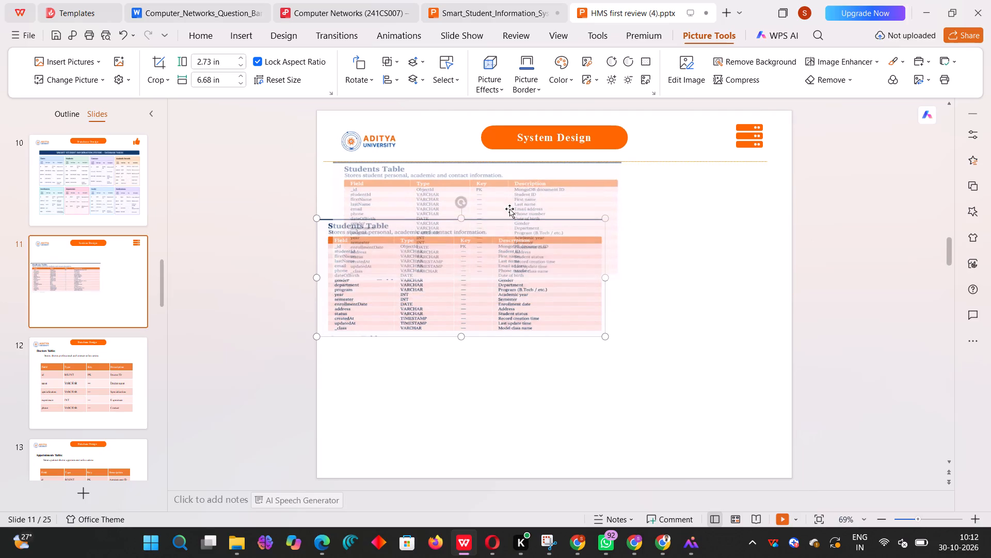
{"action": "left_click", "coordinate": [509, 209]}
{"action": "left_click_drag", "start_coordinate": [509, 209], "coordinate": [593, 211]}
{"action": "left_click_drag", "start_coordinate": [536, 231], "coordinate": [572, 237]}
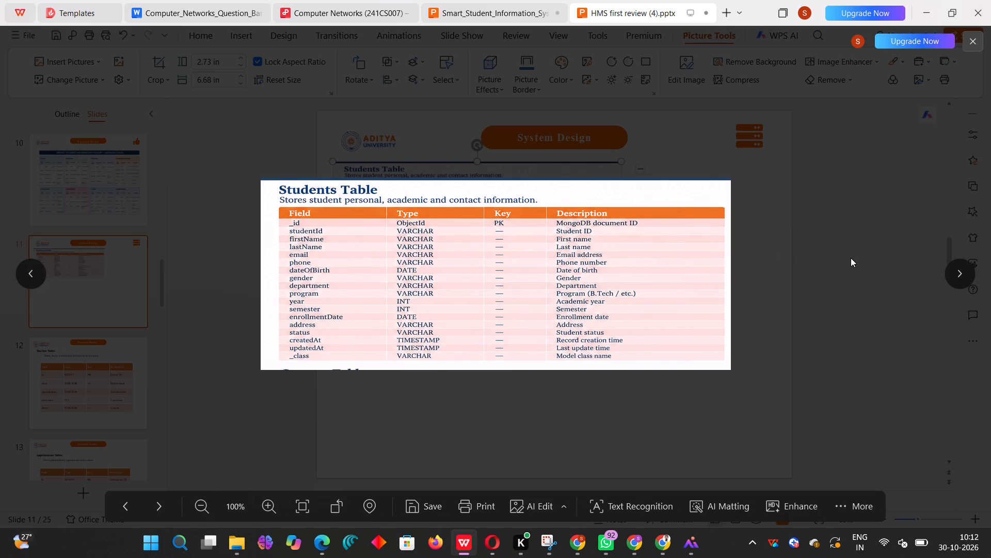
{"action": "left_click", "coordinate": [851, 258]}
{"action": "left_click", "coordinate": [764, 246]}
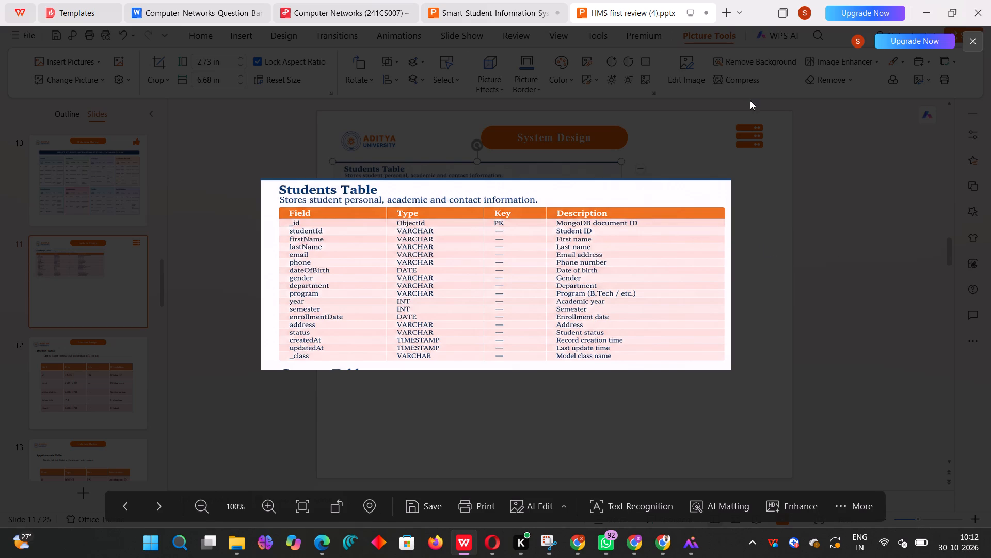
{"action": "left_click", "coordinate": [973, 47]}
{"action": "left_click_drag", "start_coordinate": [544, 213], "coordinate": [570, 244]}
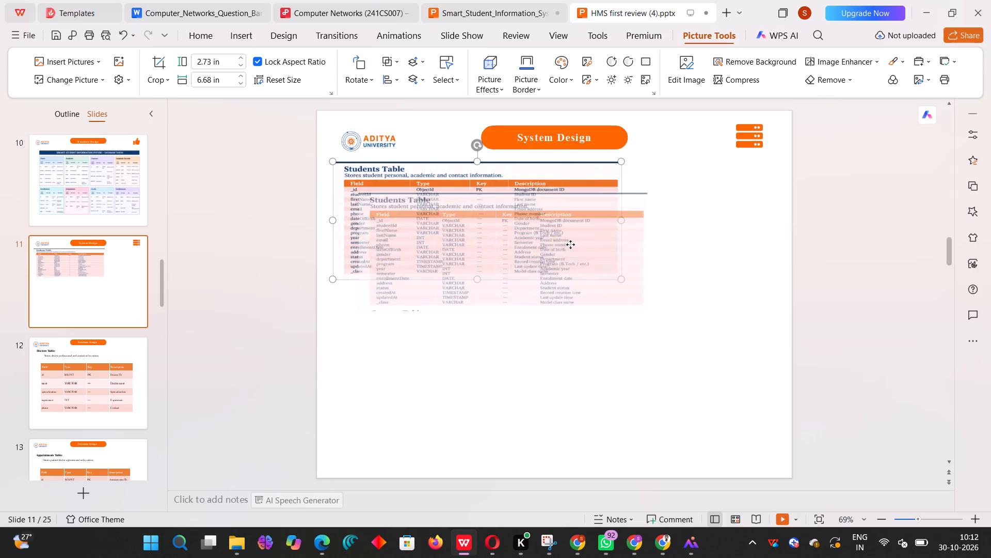
{"action": "left_click_drag", "start_coordinate": [570, 244], "coordinate": [611, 262]}
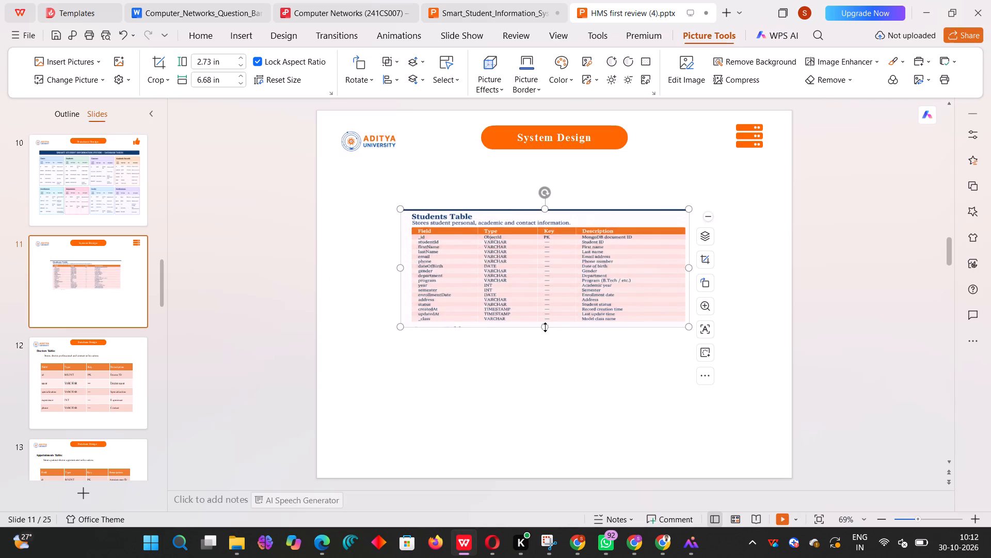
Stretch the Students Table picture to about 3.47 in high, move it up closer to the heading, and widen it slightly.
{"action": "left_click_drag", "start_coordinate": [545, 327], "coordinate": [544, 359]}
{"action": "left_click_drag", "start_coordinate": [535, 313], "coordinate": [533, 278]}
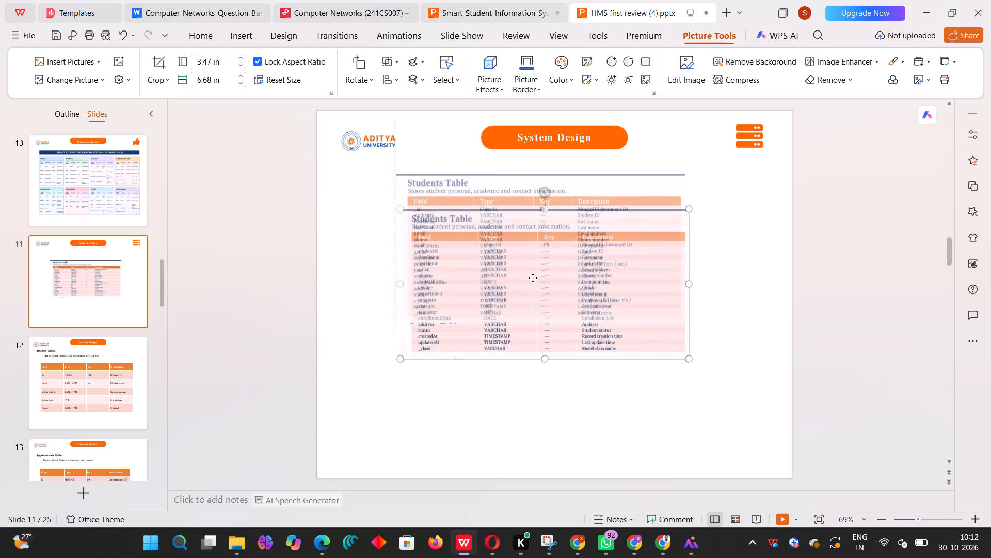
{"action": "left_click_drag", "start_coordinate": [533, 278], "coordinate": [533, 279]}
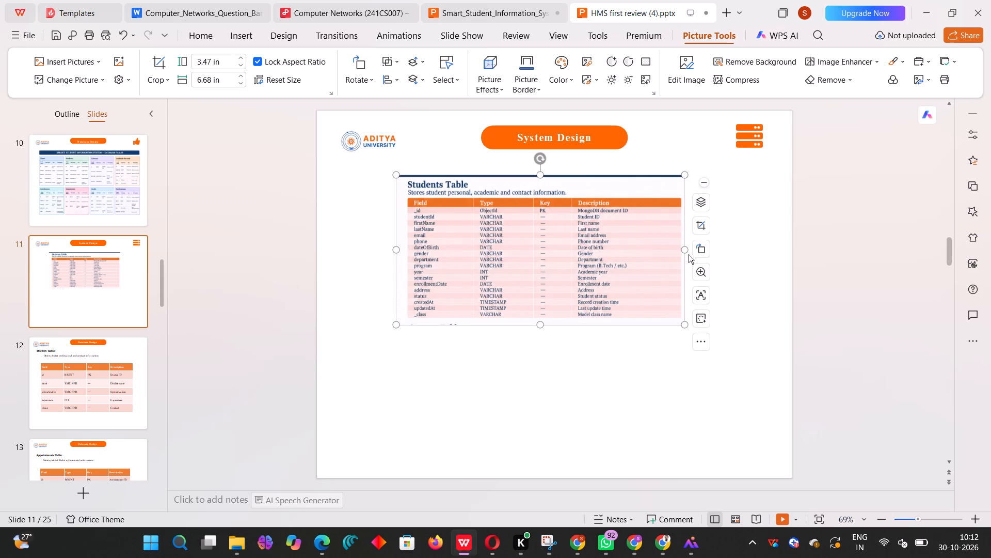
{"action": "left_click_drag", "start_coordinate": [687, 251], "coordinate": [709, 252]}
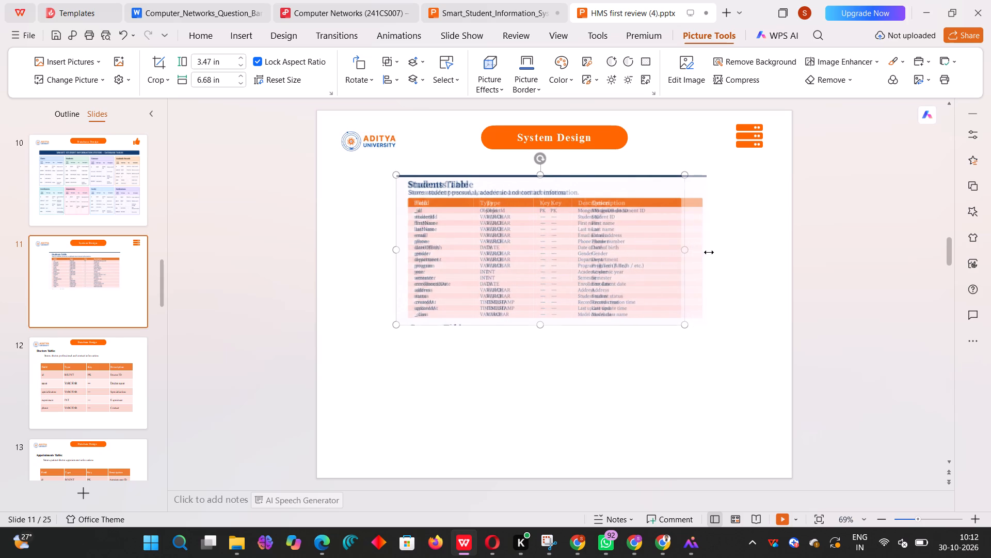
{"action": "left_click", "coordinate": [890, 275]}
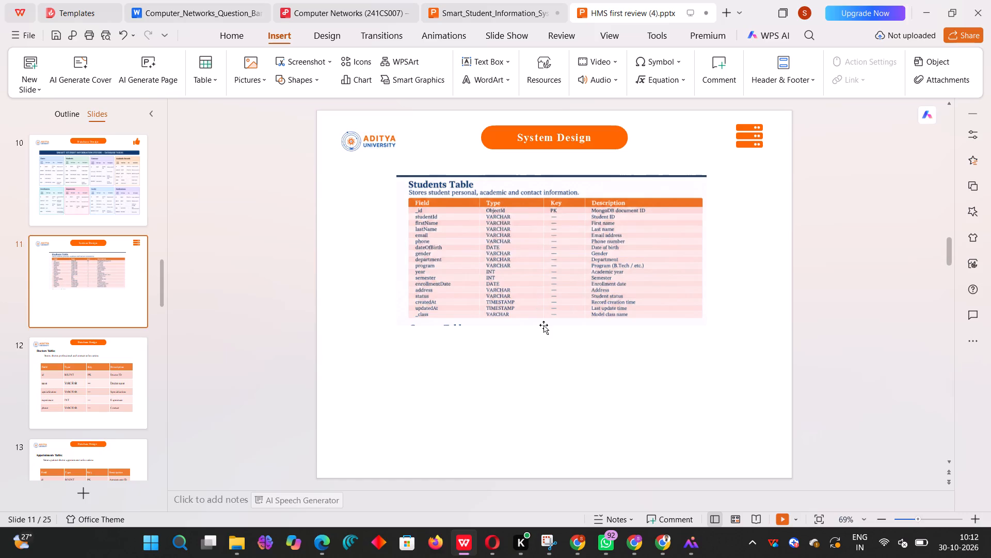
Paste another copy of the full database design image onto slide 11.
{"action": "key", "text": "ctrl+v"}
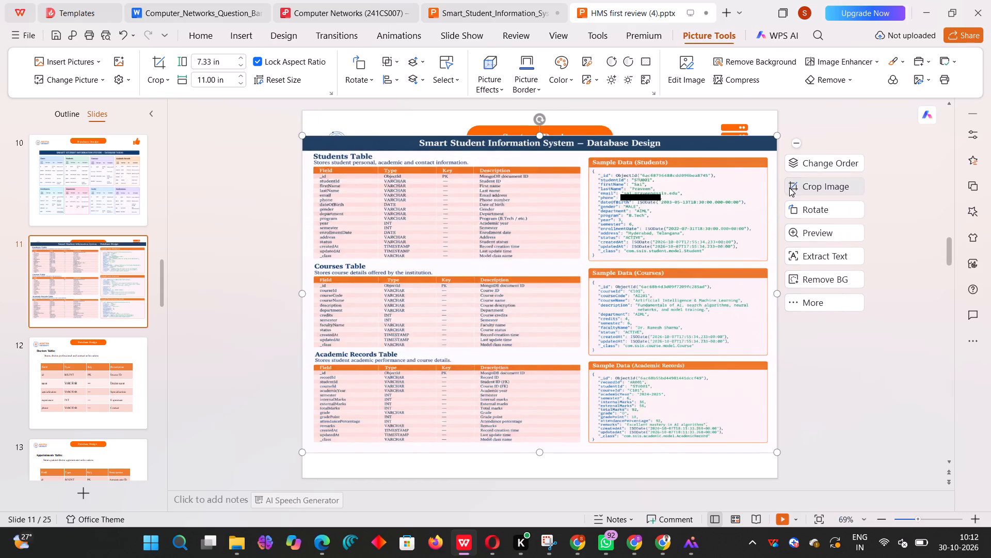
{"action": "left_click", "coordinate": [789, 186]}
{"action": "left_click", "coordinate": [299, 137]}
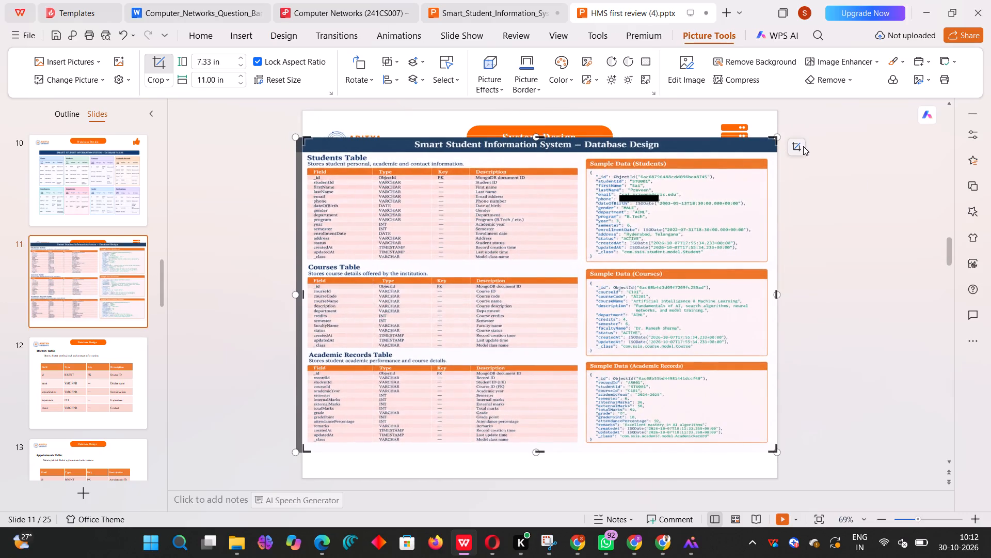
{"action": "left_click", "coordinate": [798, 147]}
{"action": "left_click", "coordinate": [816, 116]}
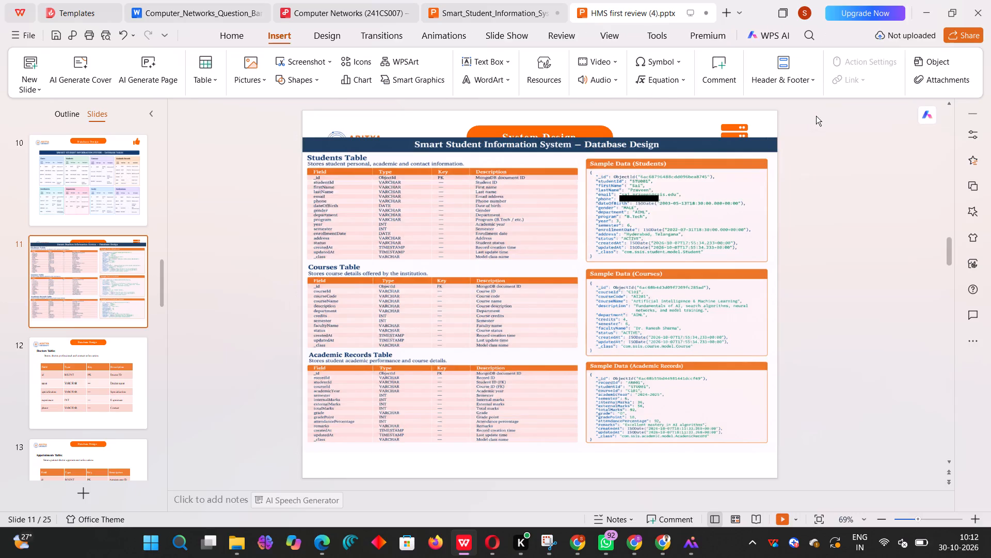
Crop the new copy to the Sample Data (Students) block, about 4.27 in wide and 2.44 in high.
{"action": "left_click", "coordinate": [694, 199]}
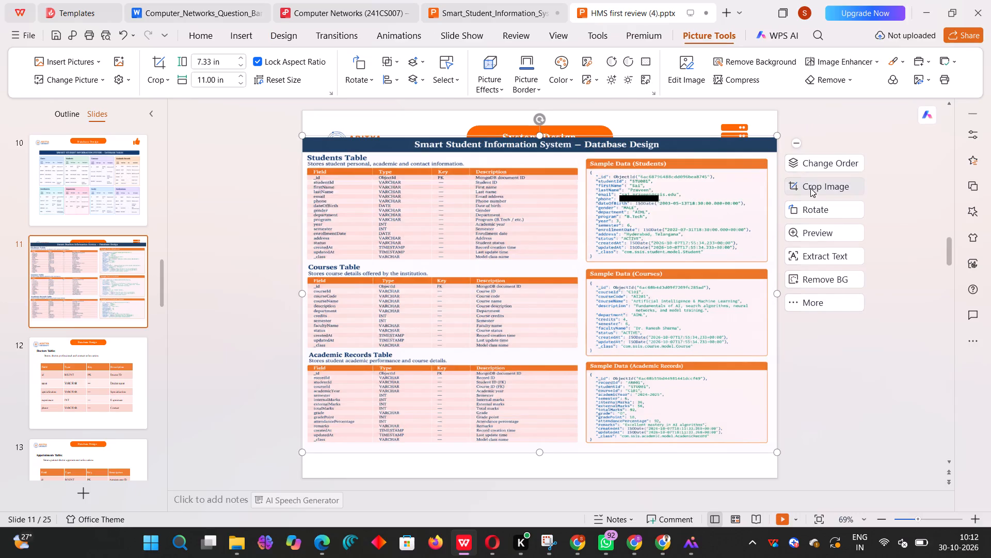
{"action": "left_click", "coordinate": [810, 188]}
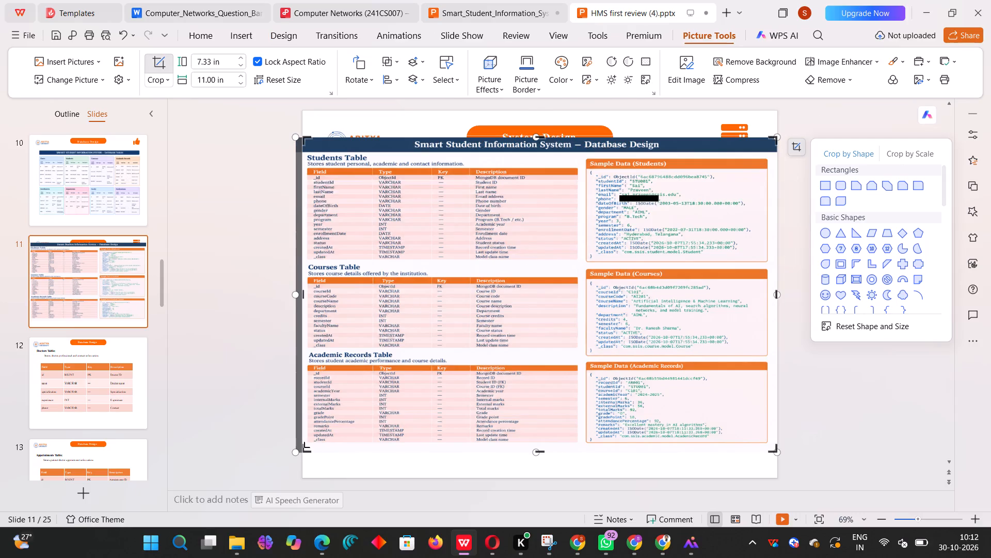
{"action": "left_click_drag", "start_coordinate": [304, 450], "coordinate": [580, 268]}
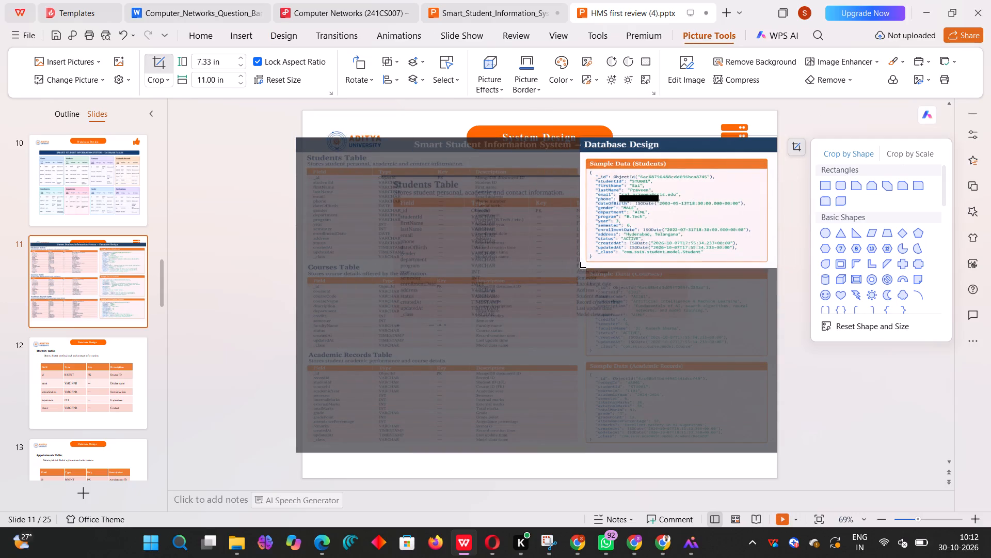
{"action": "left_click_drag", "start_coordinate": [580, 268], "coordinate": [583, 265]}
{"action": "left_click_drag", "start_coordinate": [777, 136], "coordinate": [776, 137]}
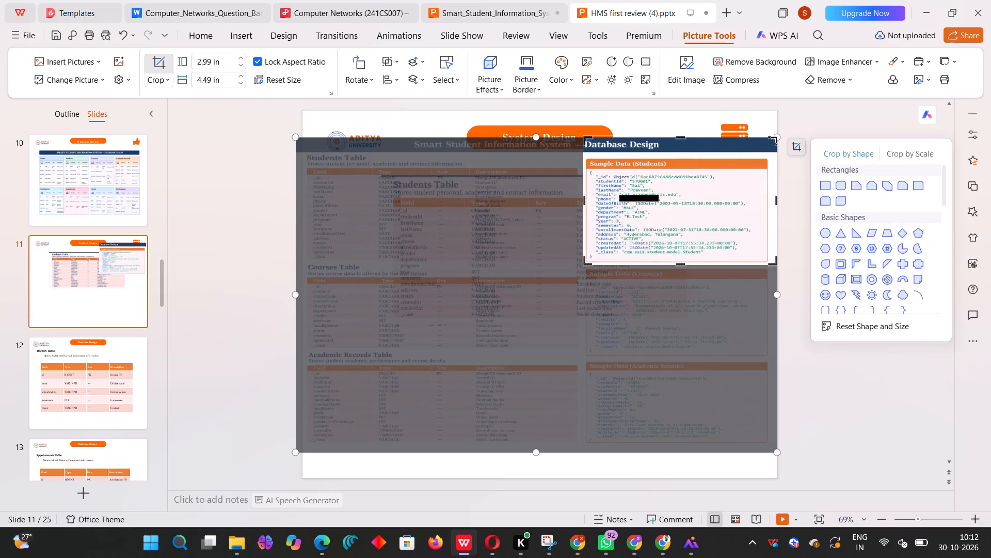
{"action": "left_click_drag", "start_coordinate": [776, 137], "coordinate": [773, 153]}
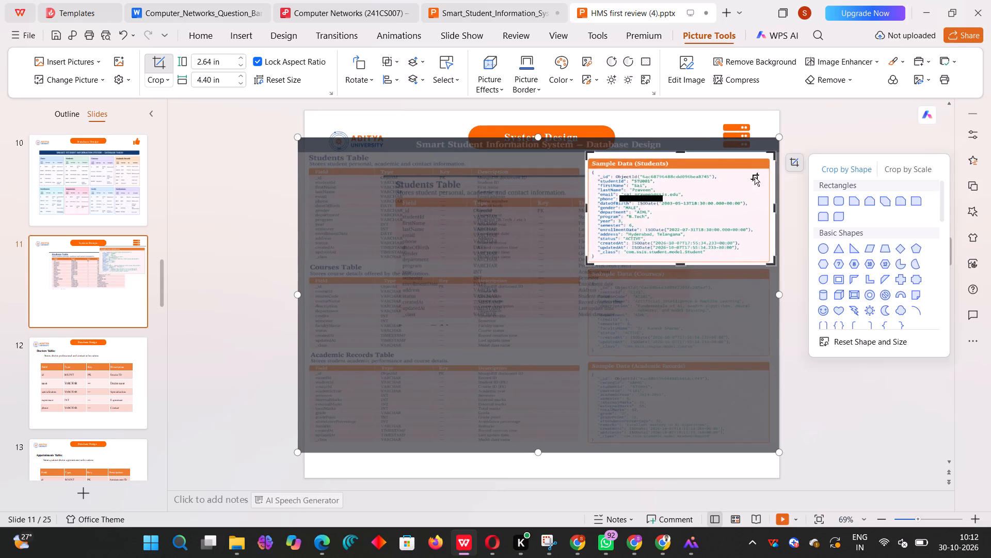
{"action": "left_click", "coordinate": [775, 211]}
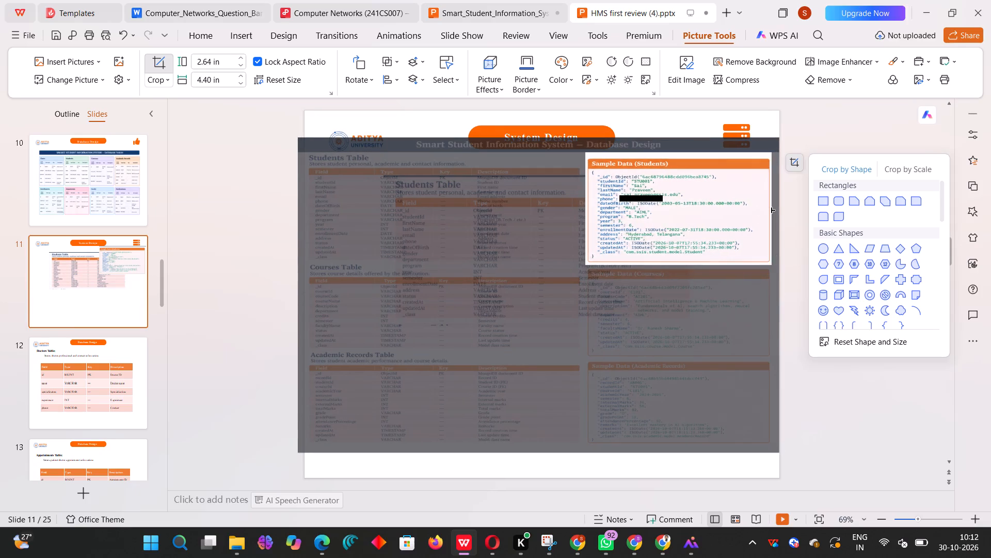
{"action": "left_click", "coordinate": [590, 264]}
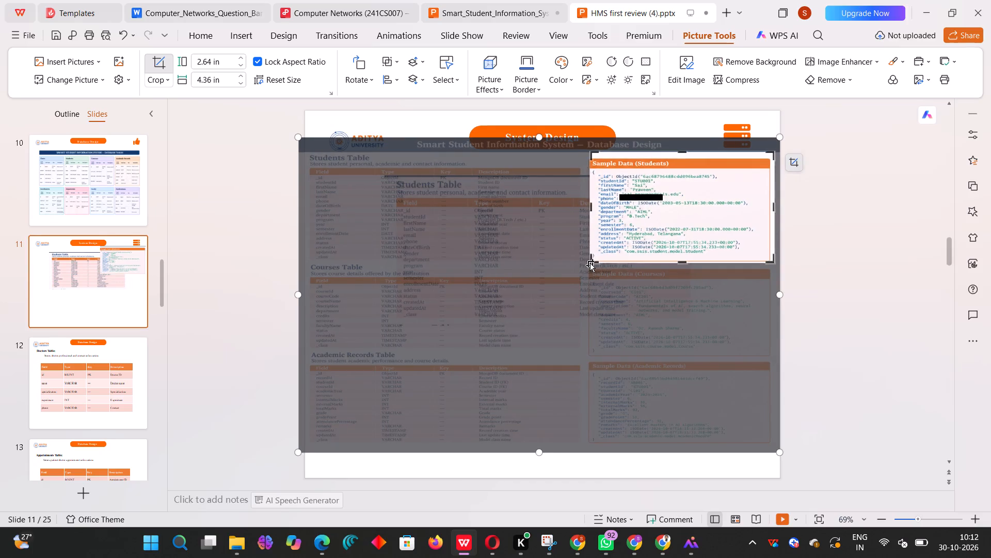
{"action": "left_click_drag", "start_coordinate": [682, 152], "coordinate": [682, 158]}
{"action": "left_click", "coordinate": [824, 125]}
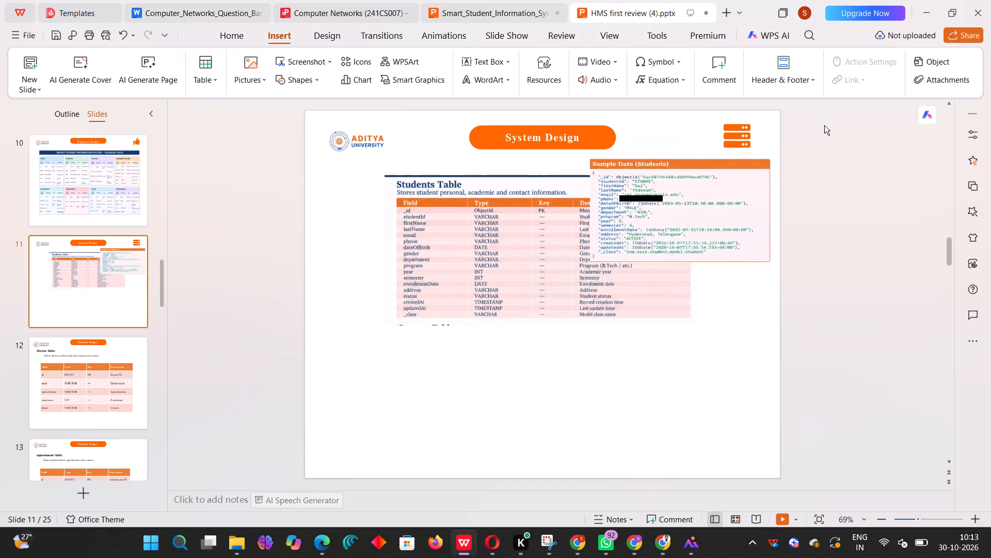
Move the Sample Data (Students) picture beneath the Students Table picture, near the horizontal middle of slide 11.
{"action": "left_click_drag", "start_coordinate": [648, 201], "coordinate": [509, 383]}
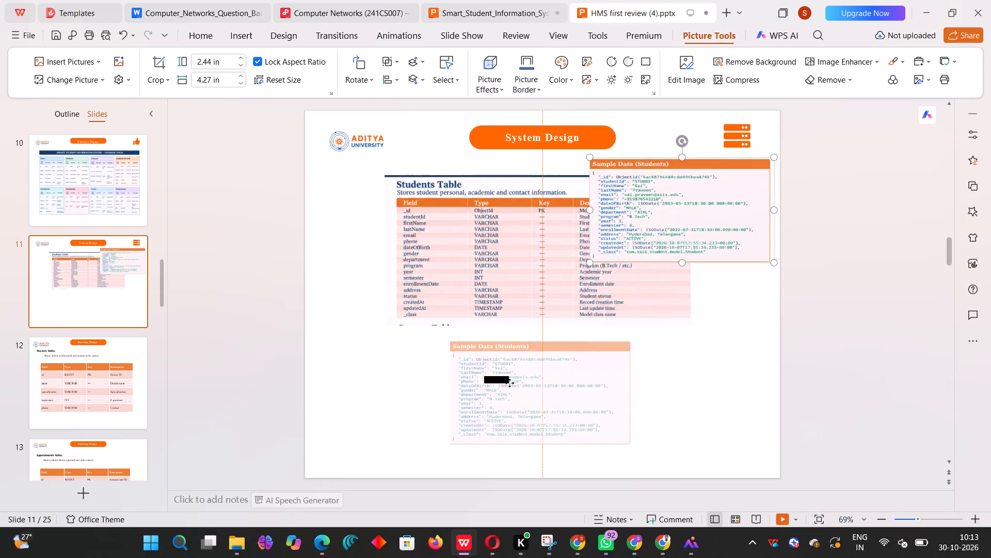
{"action": "left_click_drag", "start_coordinate": [509, 383], "coordinate": [513, 381]}
{"action": "left_click", "coordinate": [863, 276]}
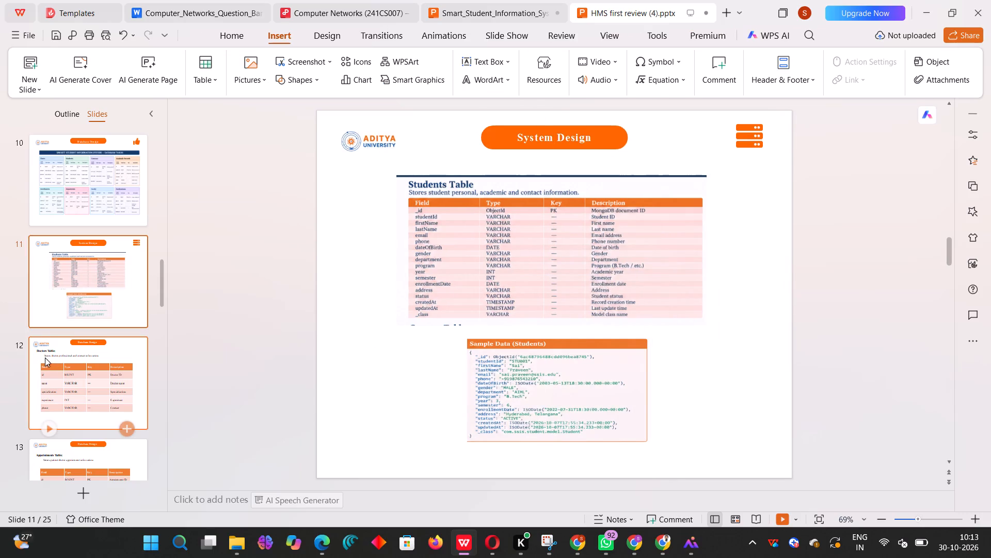
Delete the Doctors Table heading, its description and the doctor fields table from slide 12.
{"action": "left_click", "coordinate": [68, 366]}
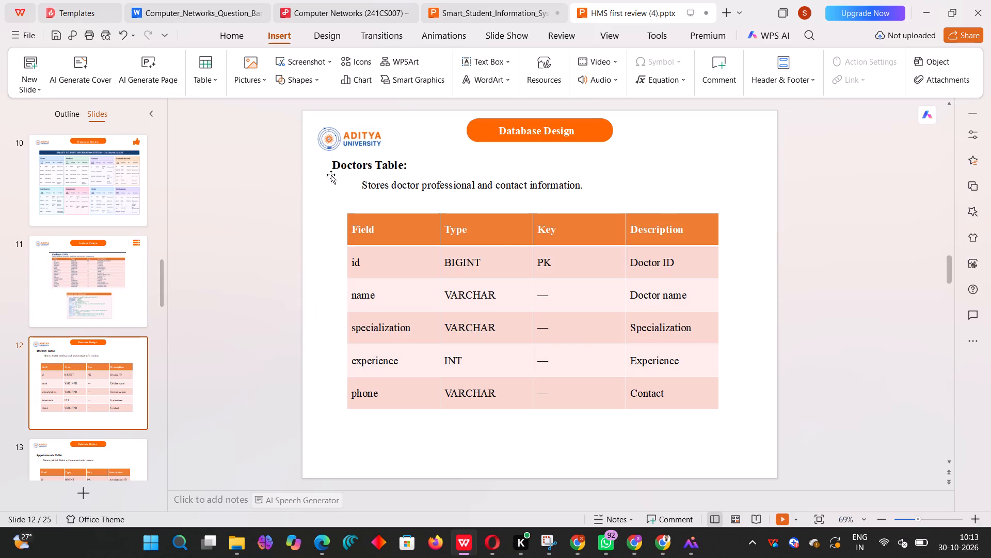
{"action": "left_click_drag", "start_coordinate": [334, 164], "coordinate": [653, 374]}
{"action": "key", "text": "Delete"}
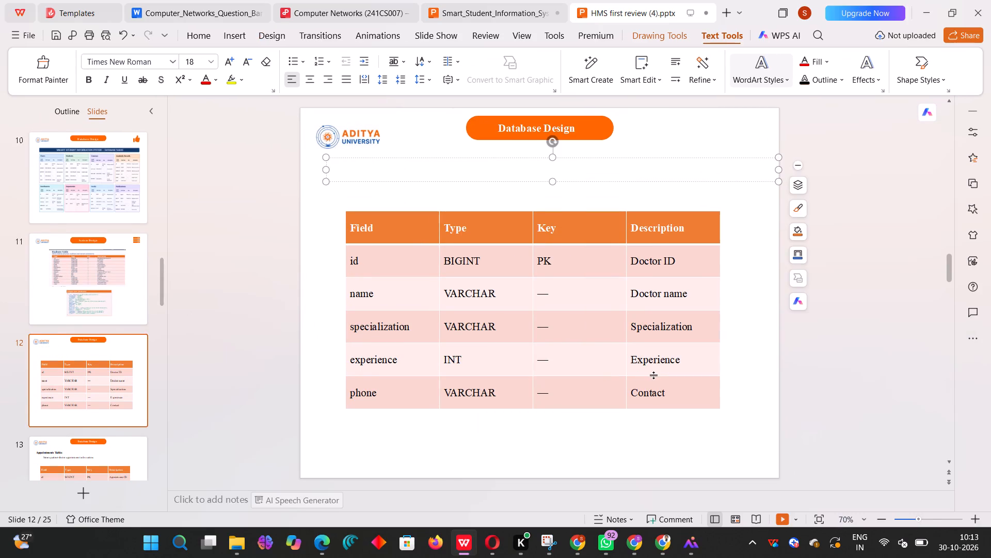
{"action": "left_click", "coordinate": [653, 376]}
{"action": "key", "text": "Delete"}
Paste the full database design image onto slide 12 and crop it to the Courses Table section, about 6.40 in wide and 2.08 in high.
{"action": "key", "text": "ctrl+v"}
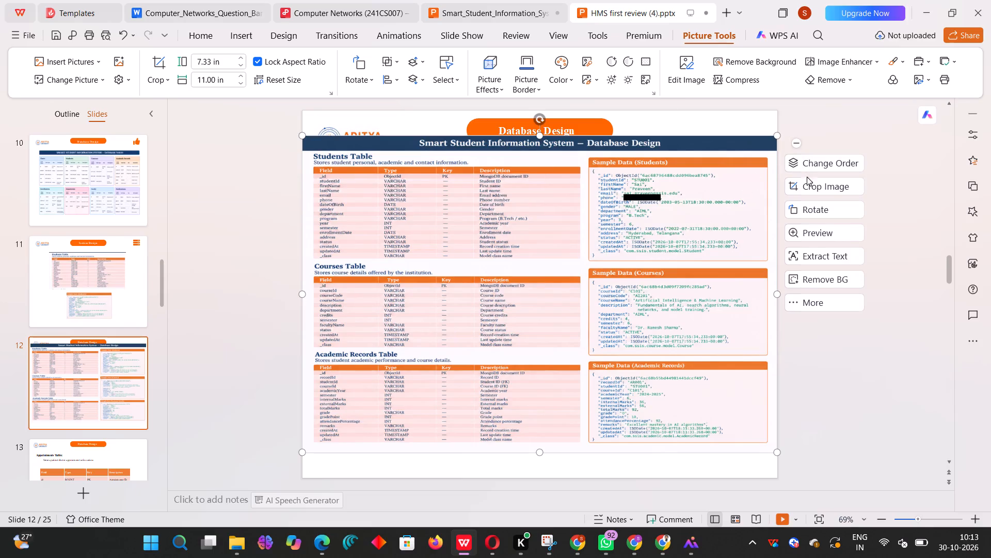
{"action": "left_click", "coordinate": [807, 184]}
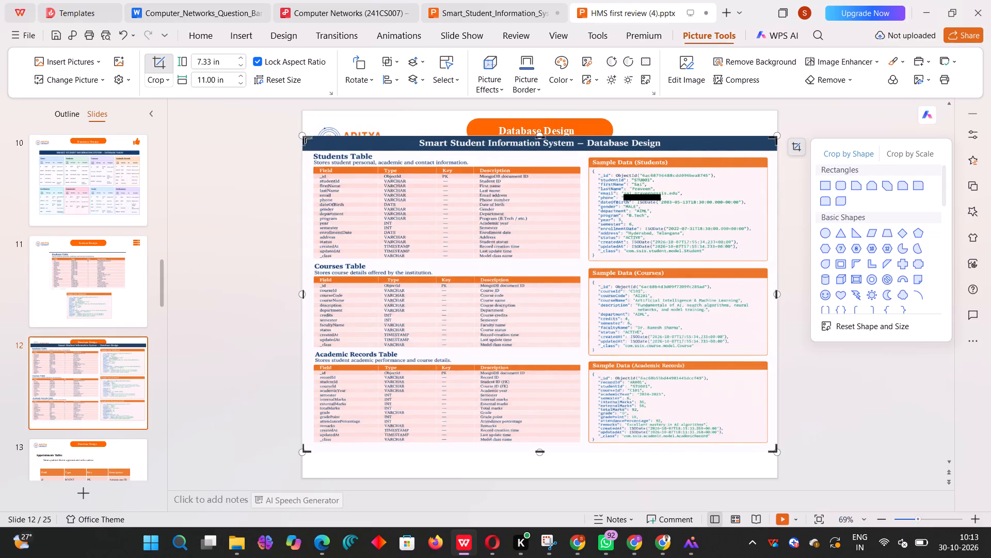
{"action": "left_click_drag", "start_coordinate": [306, 139], "coordinate": [309, 263]}
{"action": "left_click_drag", "start_coordinate": [776, 358], "coordinate": [582, 336]}
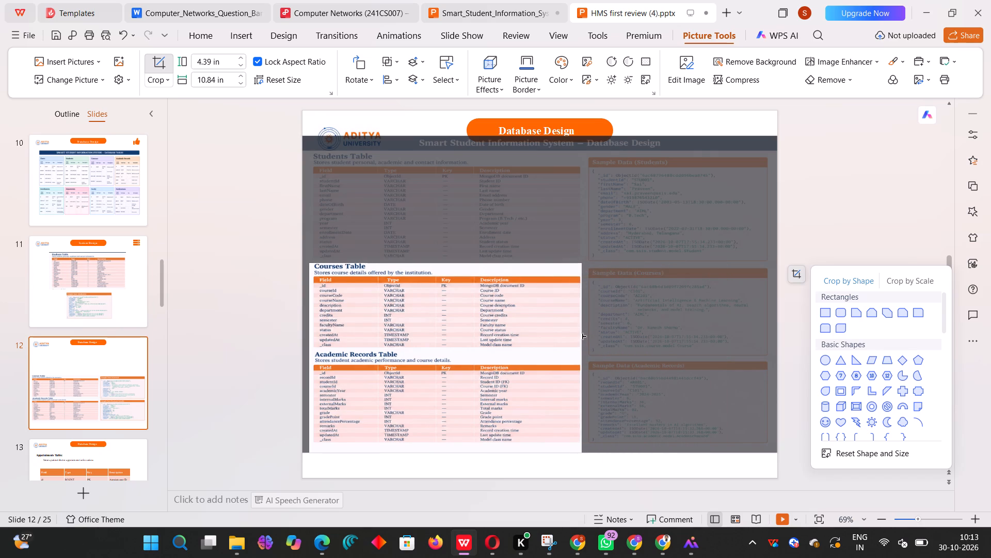
{"action": "left_click_drag", "start_coordinate": [582, 336], "coordinate": [585, 337]}
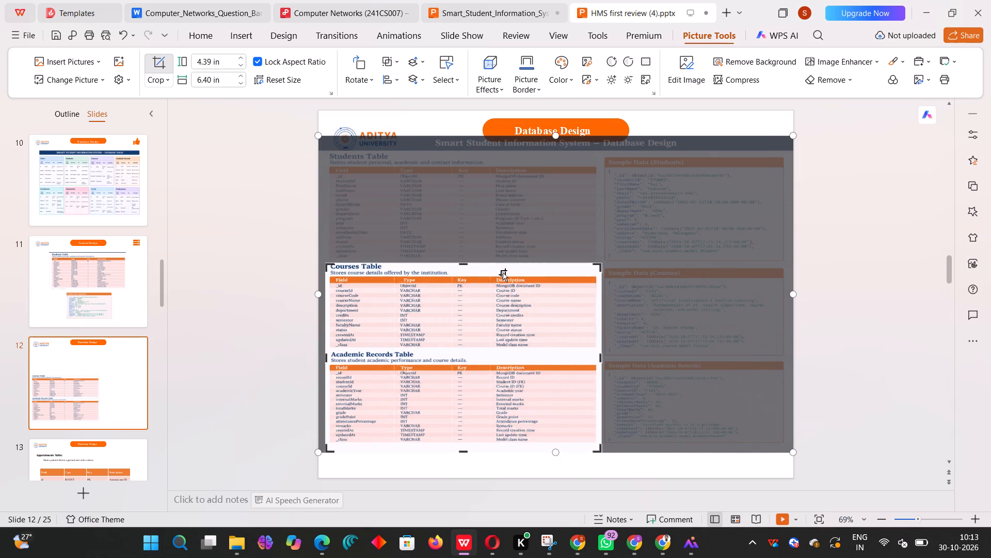
{"action": "left_click", "coordinate": [467, 266]}
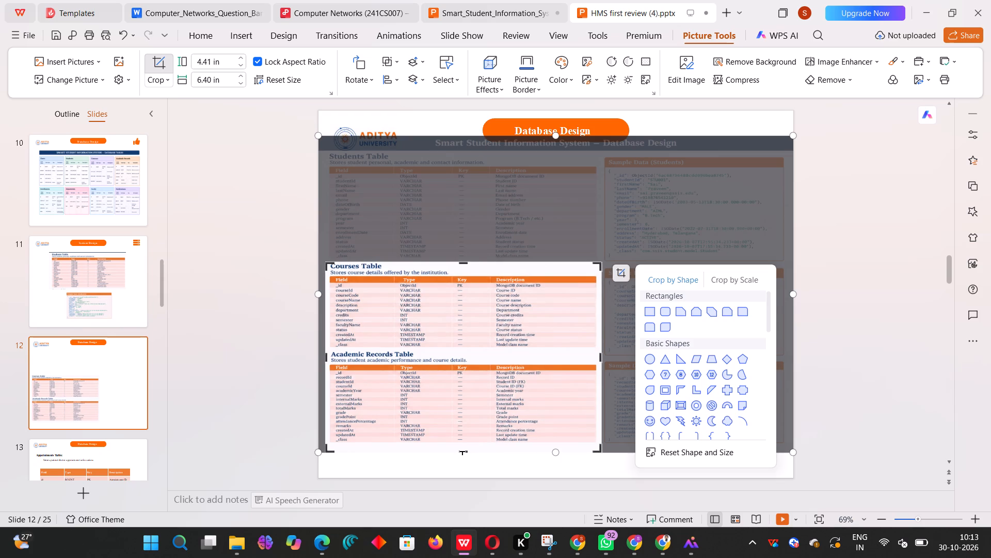
{"action": "left_click_drag", "start_coordinate": [460, 452], "coordinate": [453, 352]}
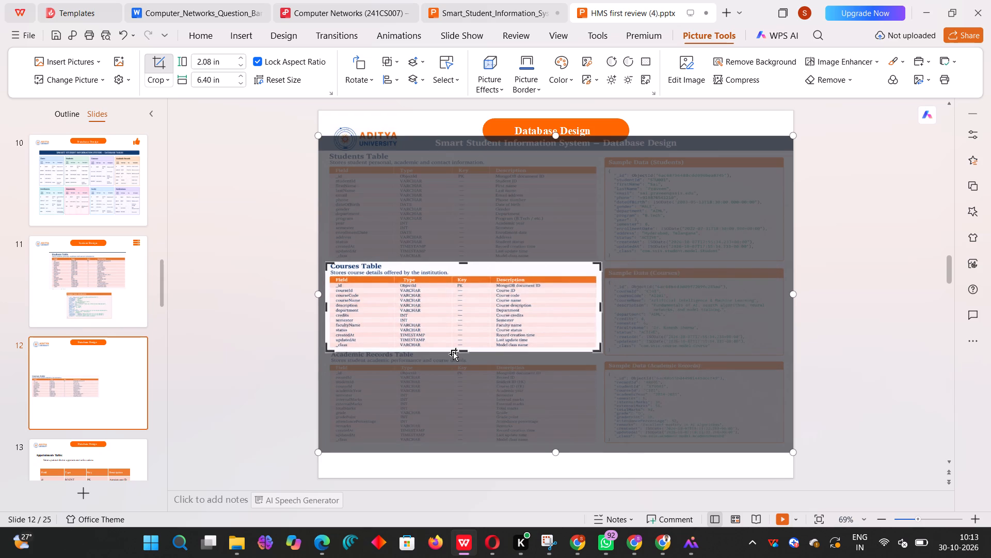
{"action": "left_click", "coordinate": [910, 162]}
Move the Courses Table picture beneath the Database Design title, near the horizontal middle, and enlarge it to about 7.50 in wide and 2.98 in high.
{"action": "left_click_drag", "start_coordinate": [477, 322], "coordinate": [588, 239]}
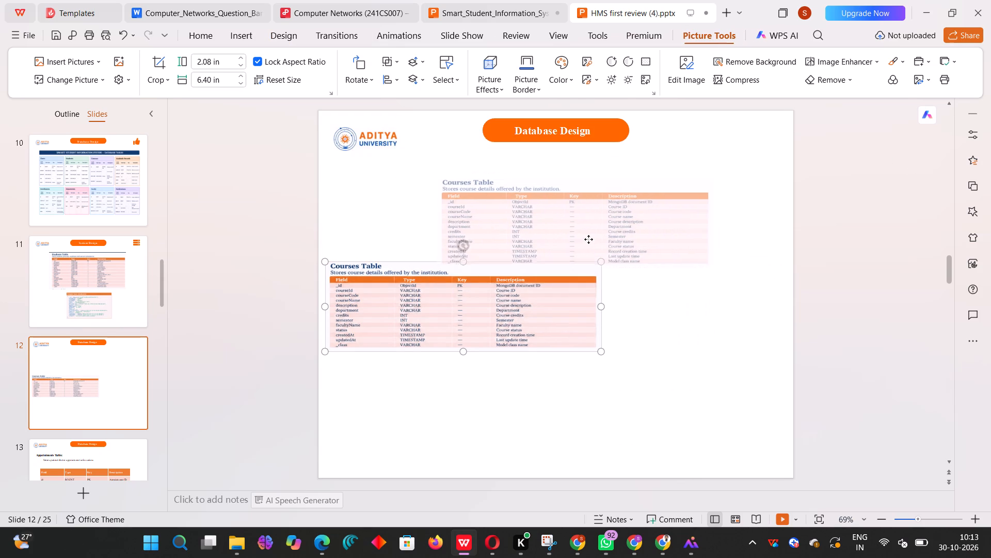
{"action": "left_click_drag", "start_coordinate": [588, 239], "coordinate": [571, 251]}
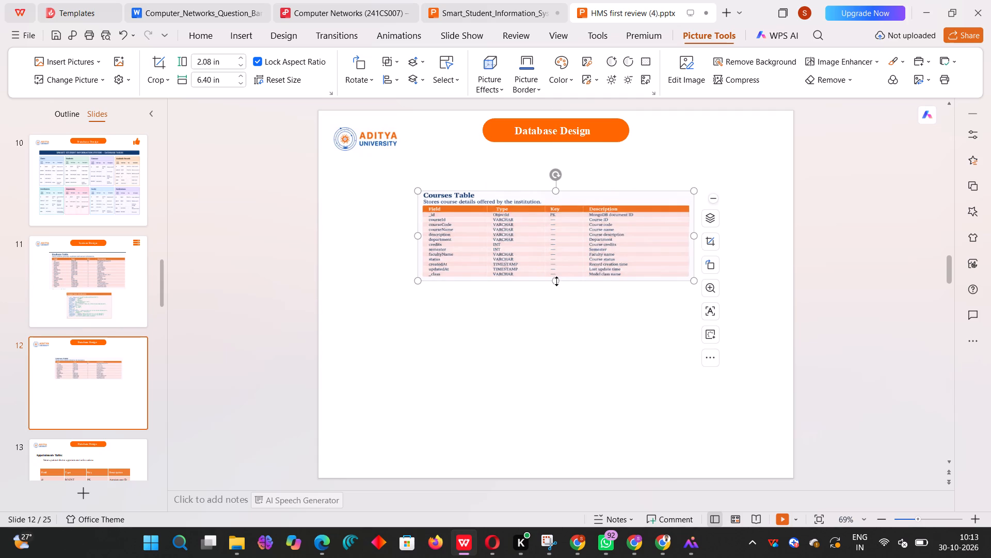
{"action": "left_click_drag", "start_coordinate": [556, 281], "coordinate": [557, 302]}
{"action": "left_click_drag", "start_coordinate": [417, 246], "coordinate": [395, 246]}
{"action": "left_click_drag", "start_coordinate": [691, 245], "coordinate": [718, 240]}
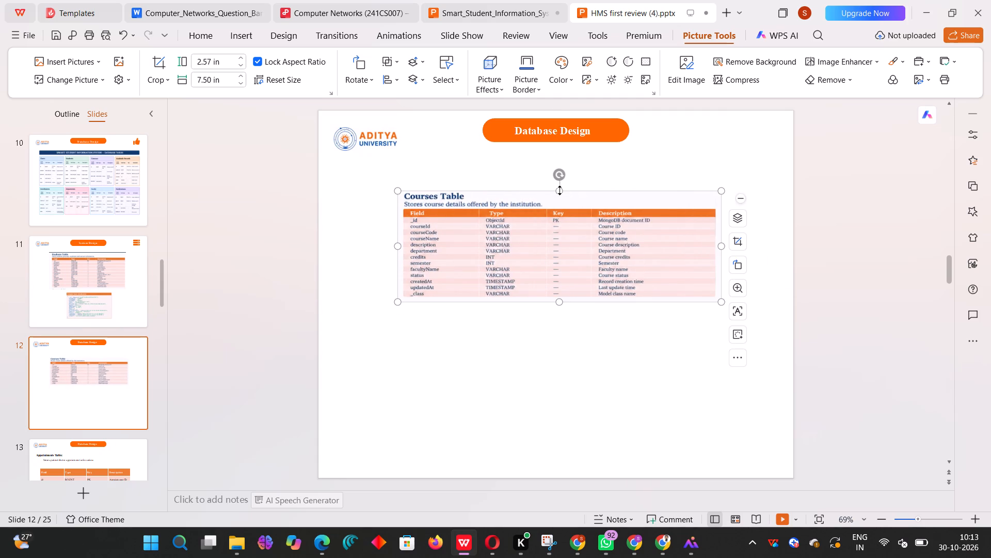
{"action": "left_click_drag", "start_coordinate": [561, 190], "coordinate": [557, 173]}
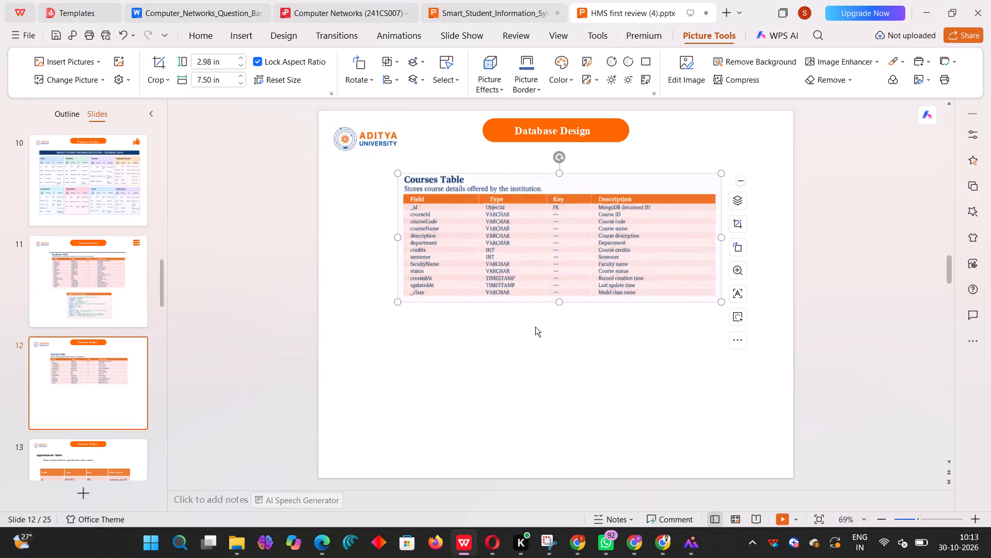
{"action": "left_click", "coordinate": [535, 327]}
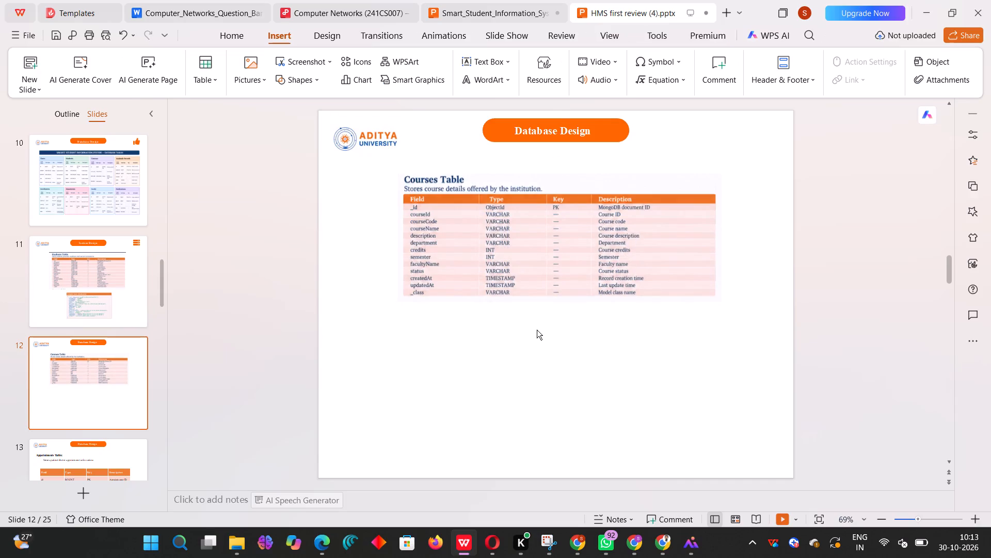
Paste another copy of the database design image onto slide 12 and crop it to the Sample Data (Courses) block, about 4.48 by 2.24 in.
{"action": "key", "text": "ctrl+v"}
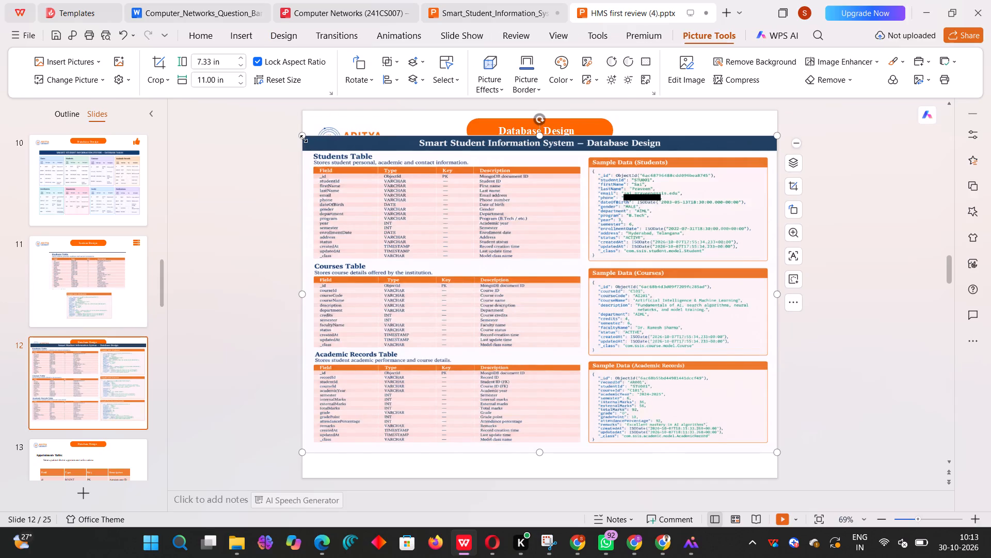
{"action": "left_click_drag", "start_coordinate": [304, 138], "coordinate": [304, 151]}
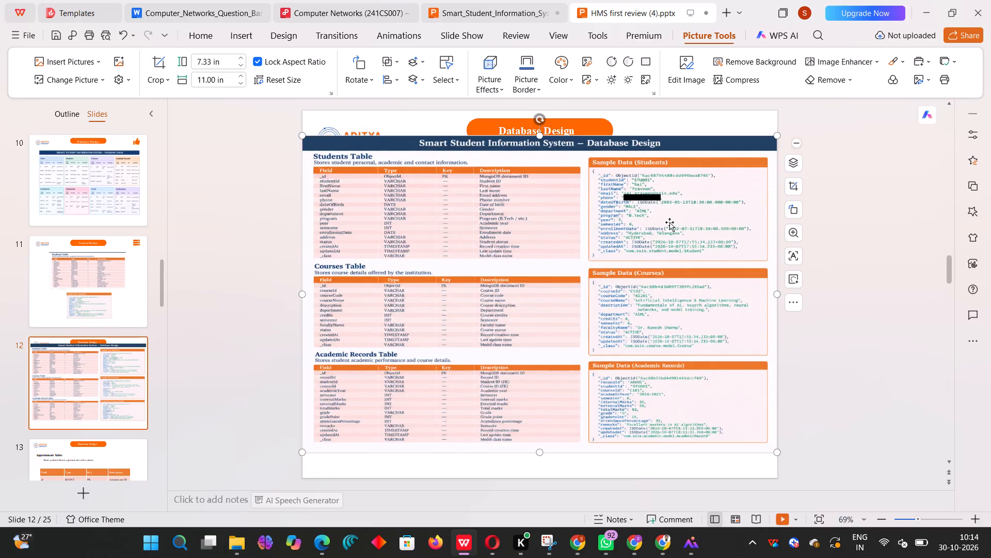
{"action": "left_click", "coordinate": [794, 190]}
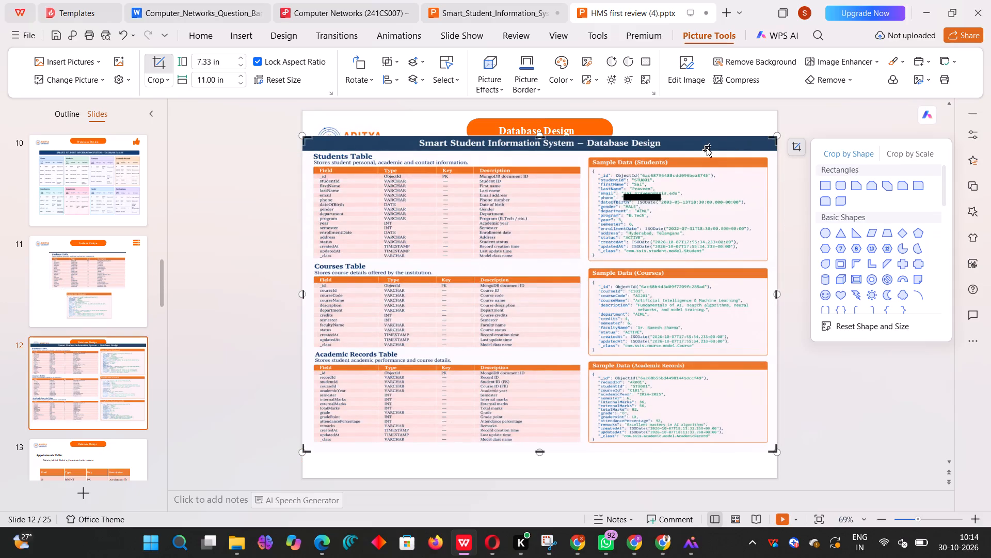
{"action": "left_click_drag", "start_coordinate": [306, 139], "coordinate": [399, 205]}
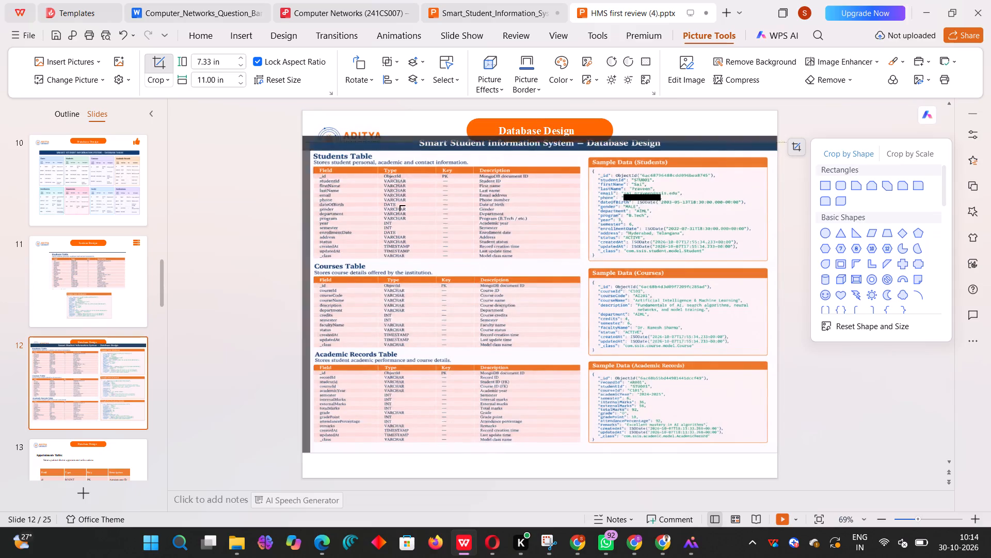
{"action": "left_click_drag", "start_coordinate": [399, 205], "coordinate": [583, 265]}
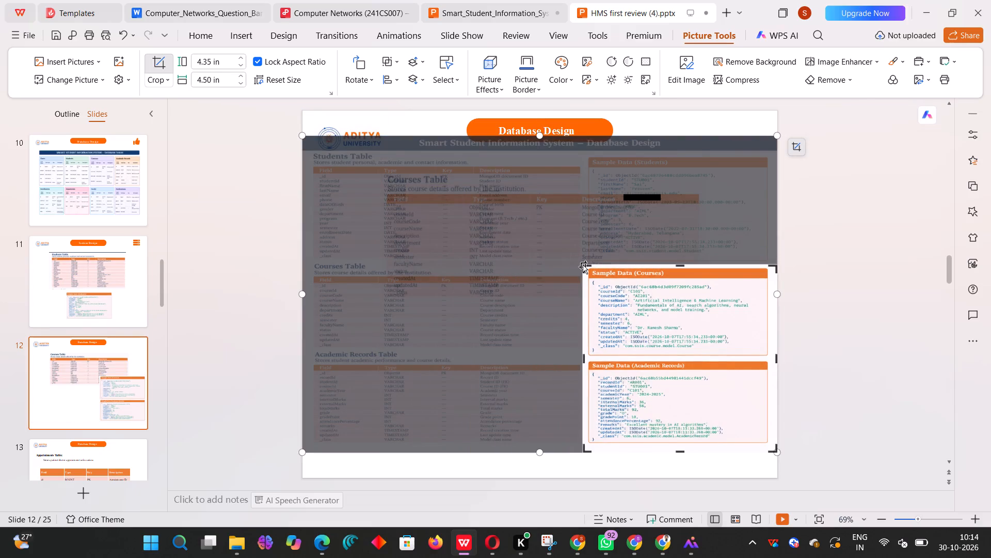
{"action": "left_click_drag", "start_coordinate": [582, 452], "coordinate": [582, 367]}
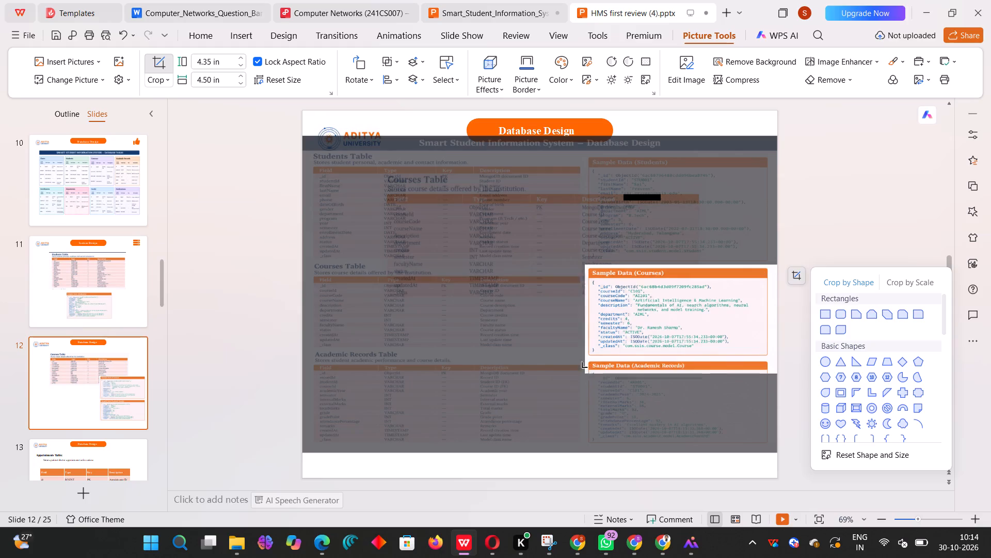
{"action": "left_click_drag", "start_coordinate": [582, 367], "coordinate": [586, 359]}
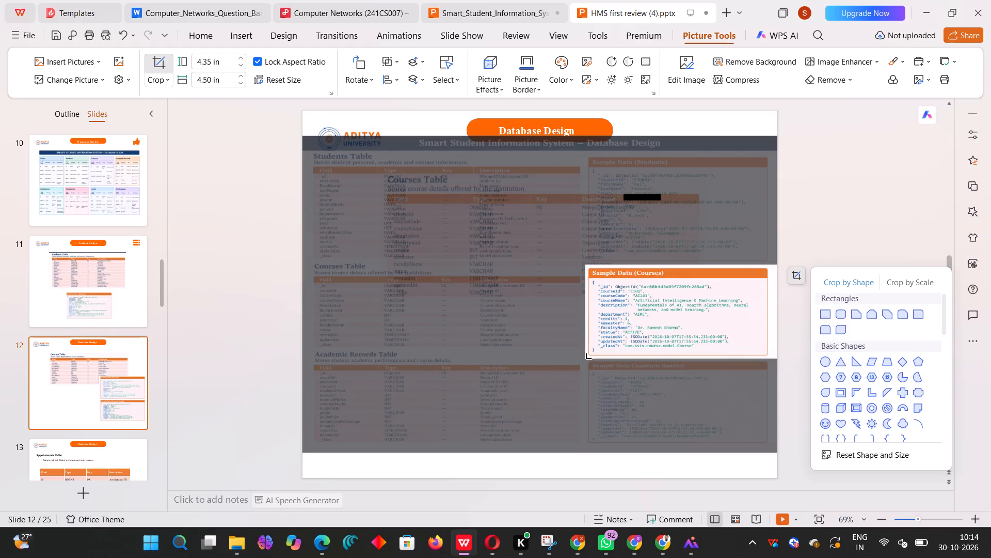
{"action": "left_click_drag", "start_coordinate": [586, 359], "coordinate": [584, 361]}
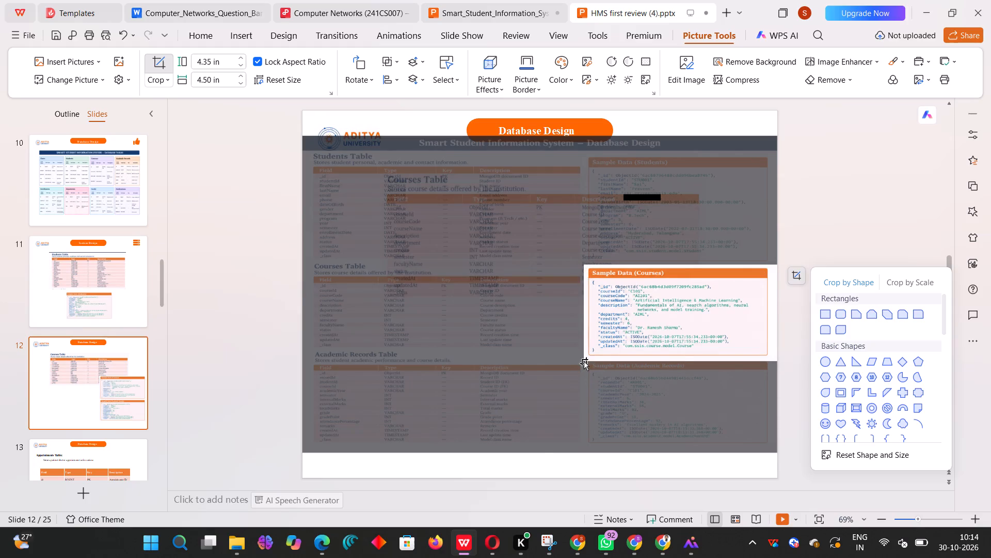
{"action": "left_click", "coordinate": [816, 201]}
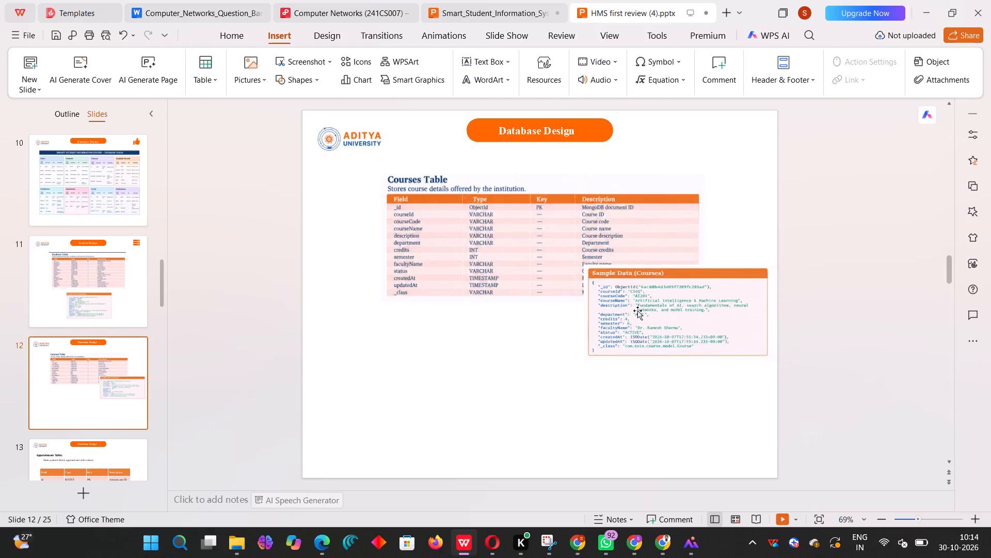
Move the Sample Data (Courses) picture just beneath the Courses Table picture, near the horizontal middle of slide 12.
{"action": "left_click_drag", "start_coordinate": [631, 329], "coordinate": [494, 395]}
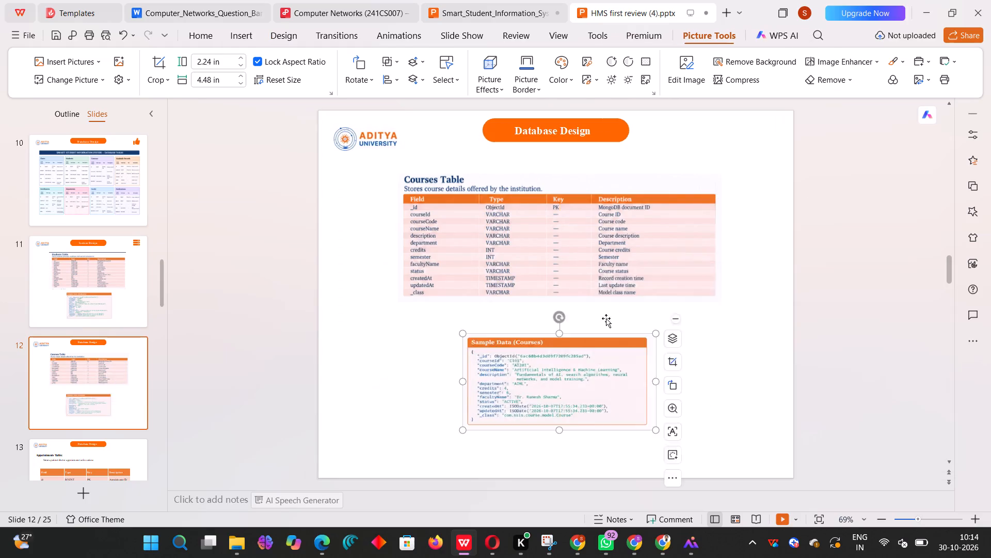
{"action": "left_click_drag", "start_coordinate": [574, 368], "coordinate": [574, 350]}
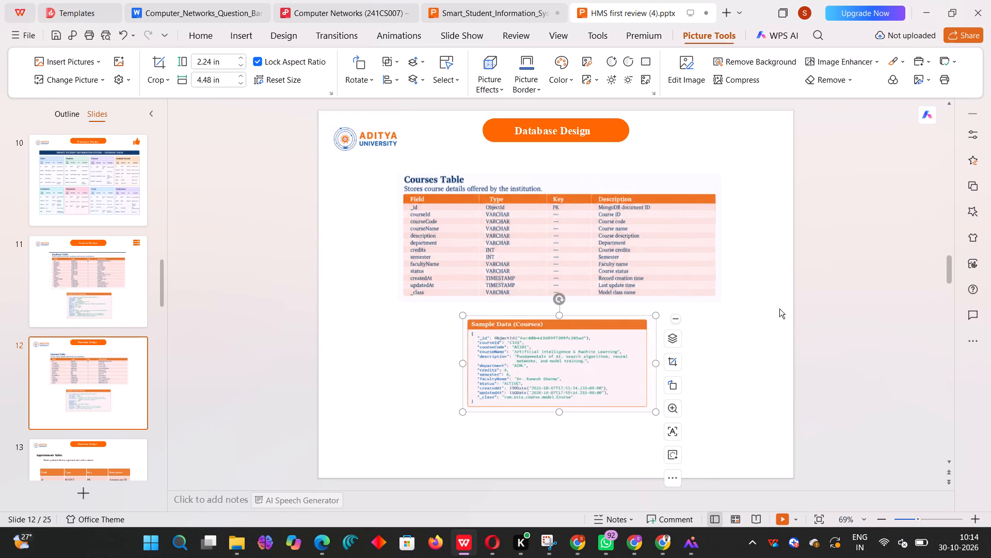
{"action": "left_click", "coordinate": [777, 306]}
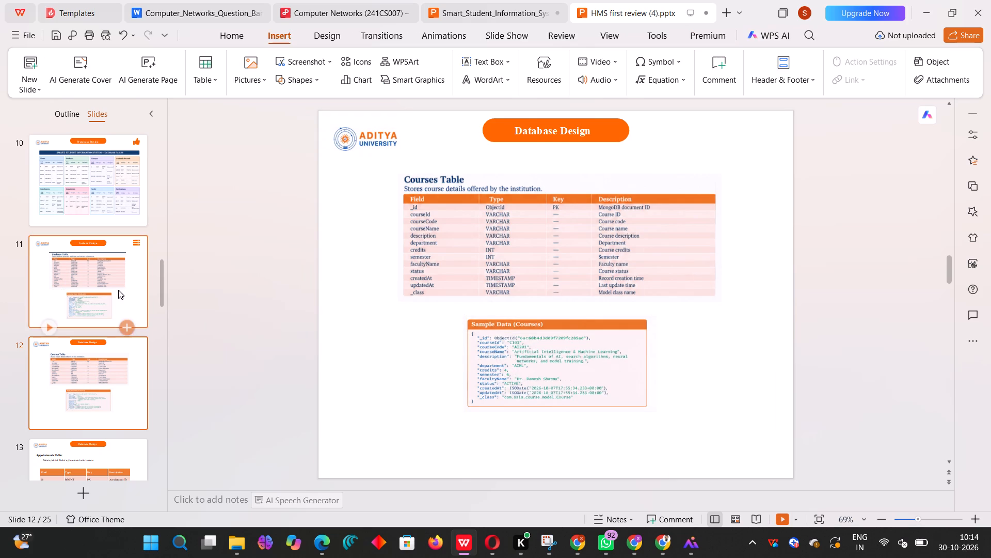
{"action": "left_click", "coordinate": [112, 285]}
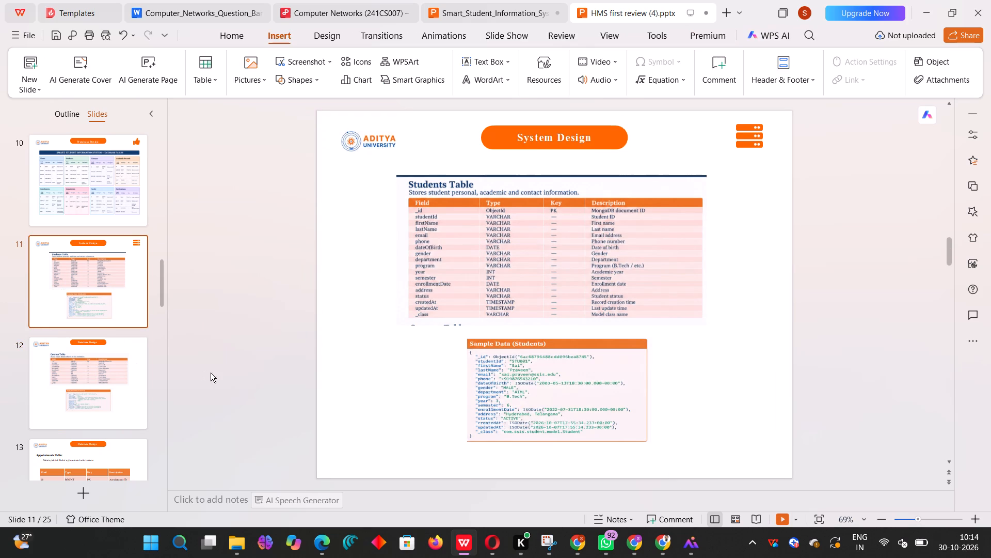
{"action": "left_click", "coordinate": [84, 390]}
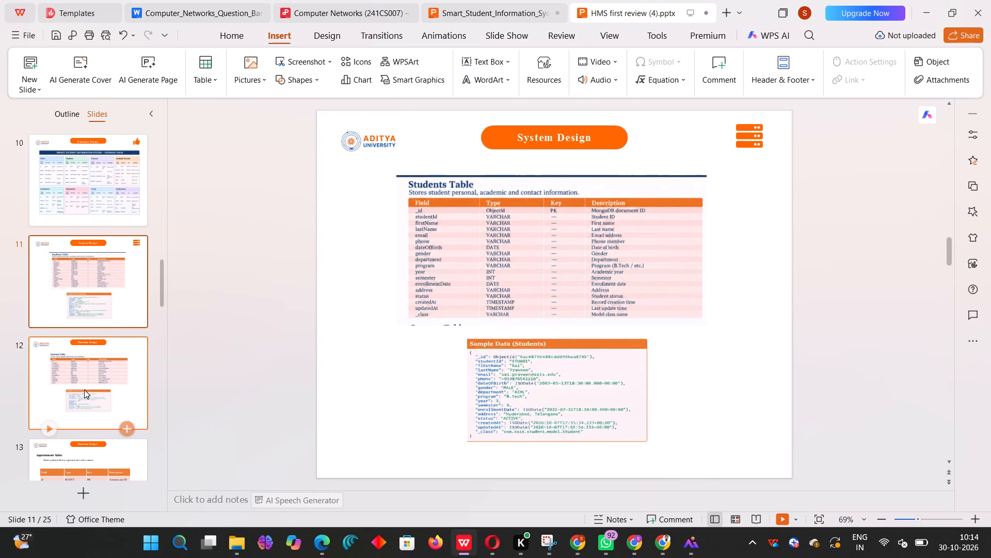
Delete the Appointments Table heading, its description and the appointment fields table from slide 13.
{"action": "left_click", "coordinate": [80, 447]}
{"action": "scroll", "coordinate": [80, 447], "scroll_direction": "down", "scroll_amount": 1}
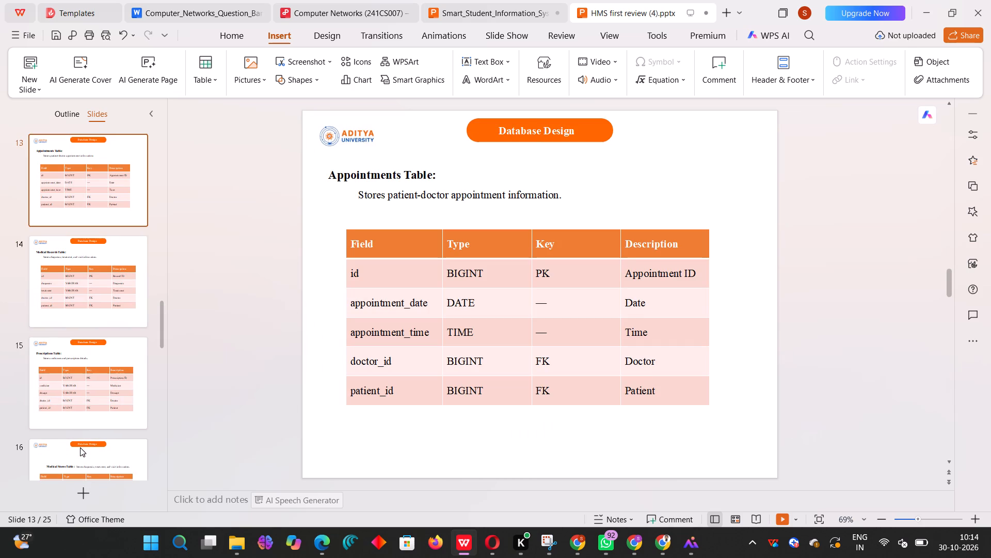
{"action": "left_click", "coordinate": [518, 321]}
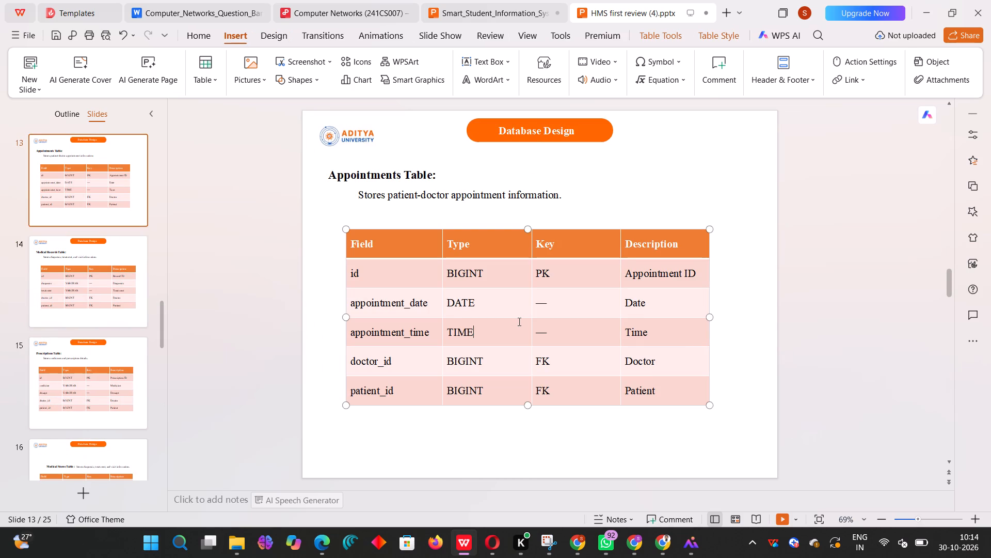
{"action": "key", "text": "Delete"}
{"action": "key", "text": "Delete"}
{"action": "left_click", "coordinate": [518, 321]}
{"action": "key", "text": "Delete"}
{"action": "key", "text": "ctrl+a"}
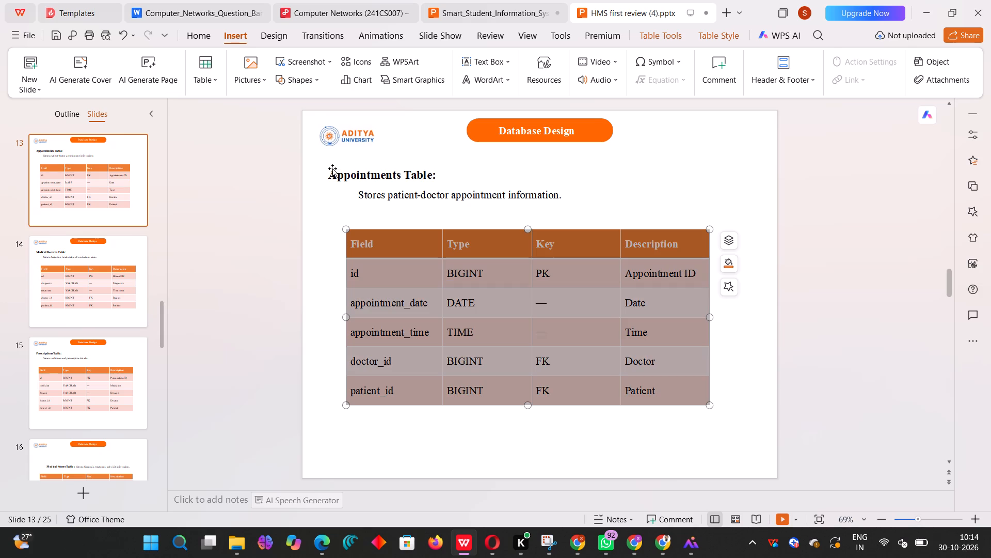
{"action": "key", "text": "Delete"}
{"action": "left_click_drag", "start_coordinate": [330, 172], "coordinate": [642, 350]}
{"action": "key", "text": "Delete"}
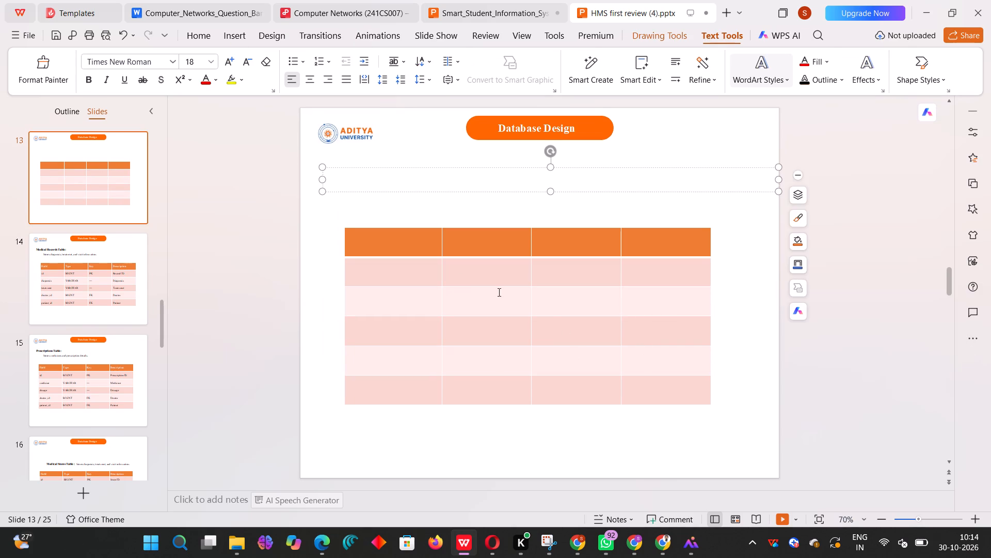
{"action": "double_click", "coordinate": [491, 285]}
{"action": "key", "text": "Delete"}
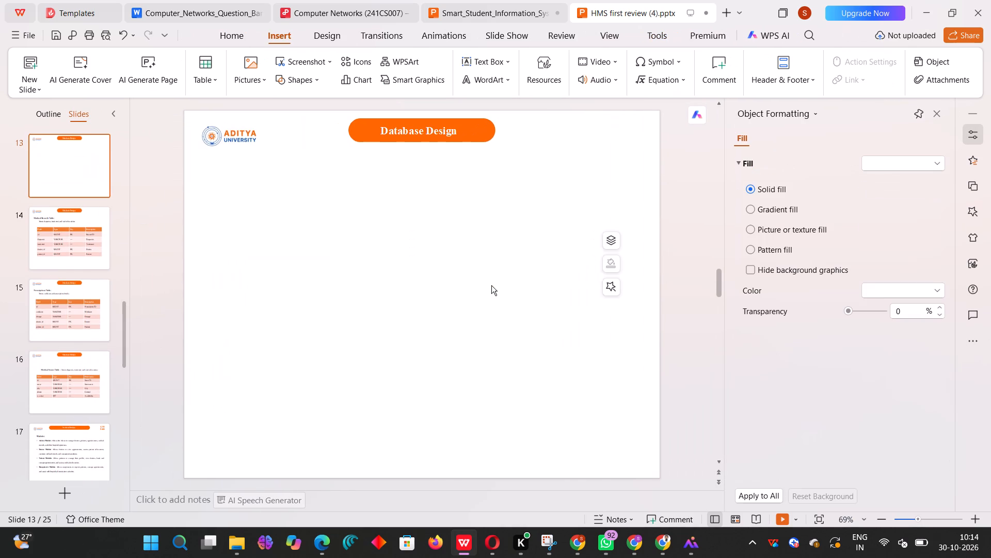
{"action": "left_click", "coordinate": [939, 116]}
{"action": "left_click", "coordinate": [624, 190]}
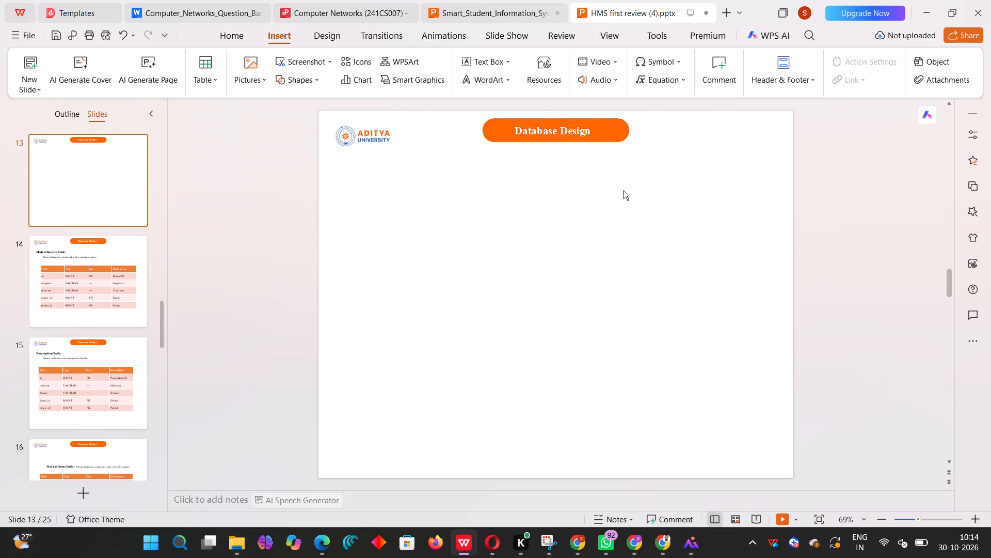
Paste the database design image onto slide 13 and crop it to the Academic Records Table section, about 6.51 by 2.36 in.
{"action": "key", "text": "ctrl+v"}
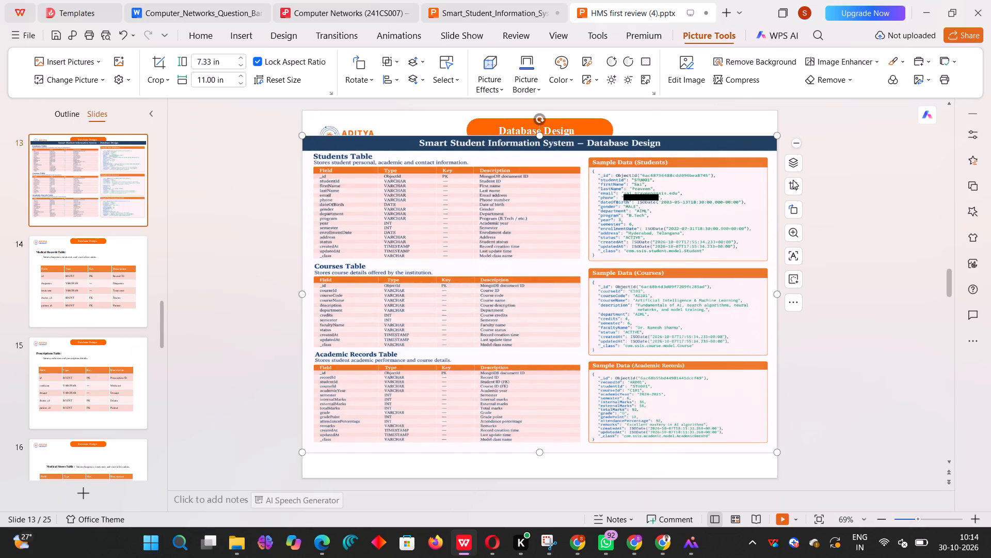
{"action": "left_click", "coordinate": [801, 183]}
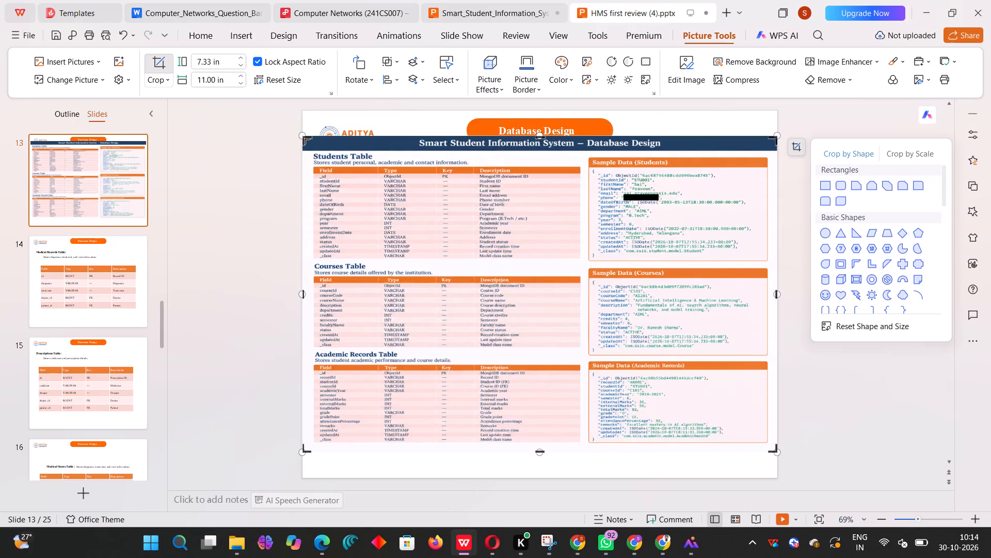
{"action": "left_click_drag", "start_coordinate": [305, 138], "coordinate": [305, 349]}
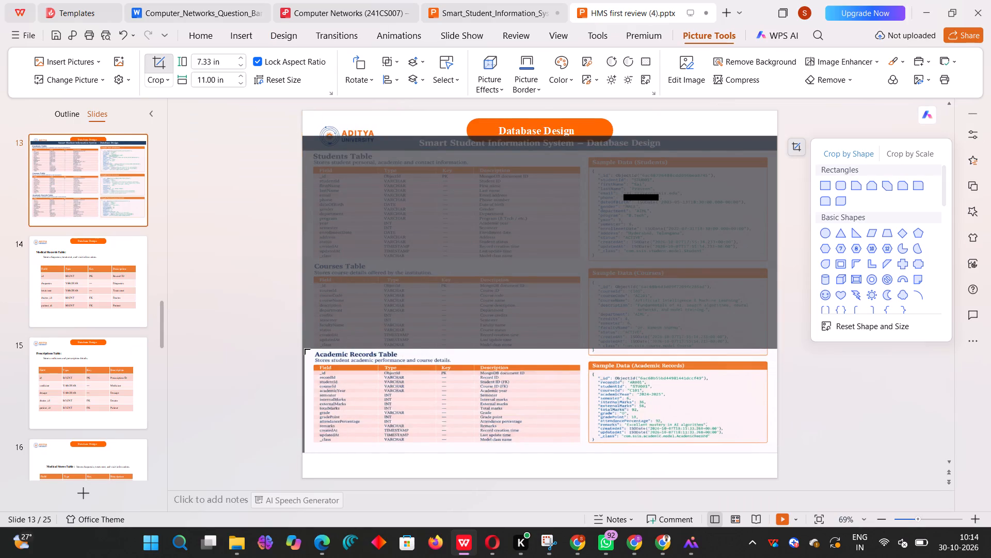
{"action": "left_click_drag", "start_coordinate": [305, 349], "coordinate": [305, 355]}
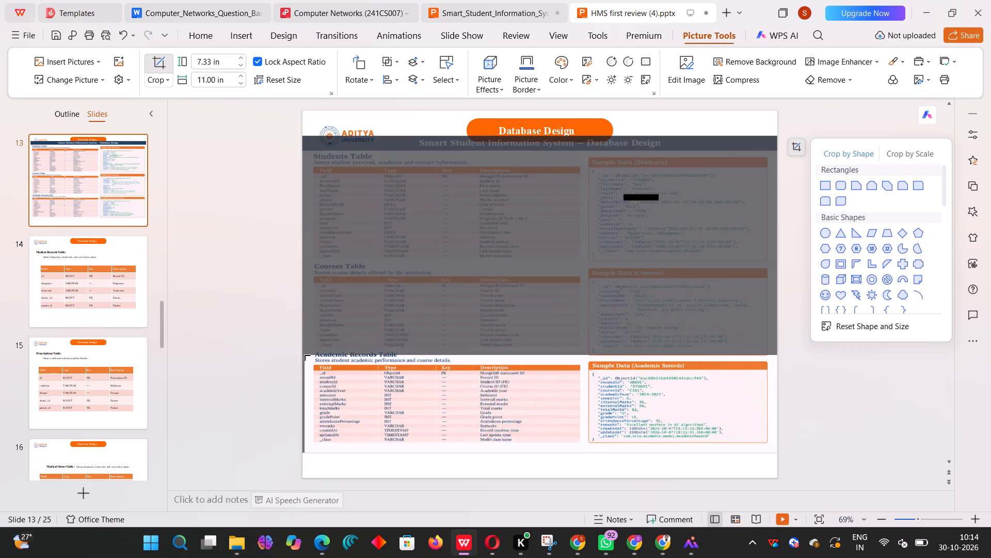
{"action": "left_click_drag", "start_coordinate": [305, 355], "coordinate": [304, 351]}
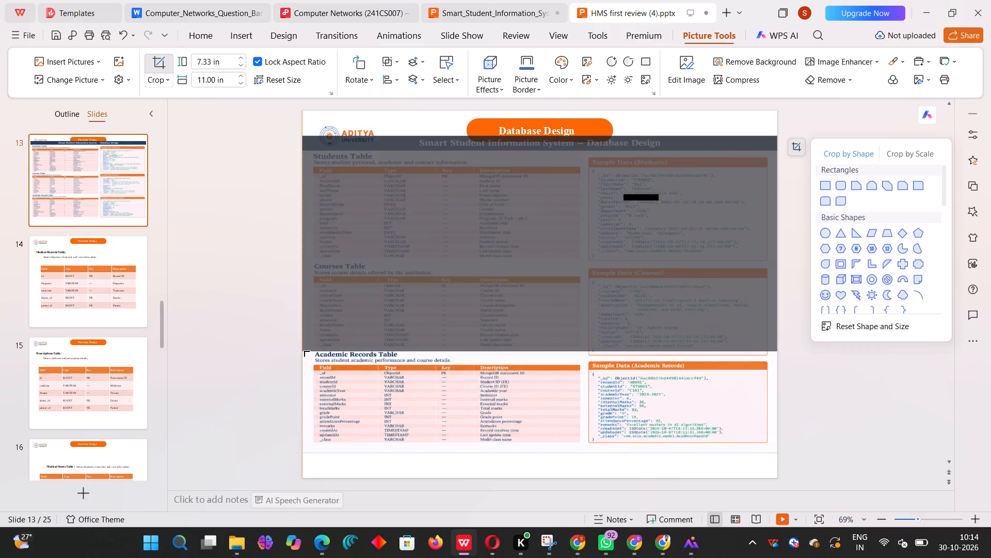
{"action": "left_click_drag", "start_coordinate": [304, 351], "coordinate": [303, 351]}
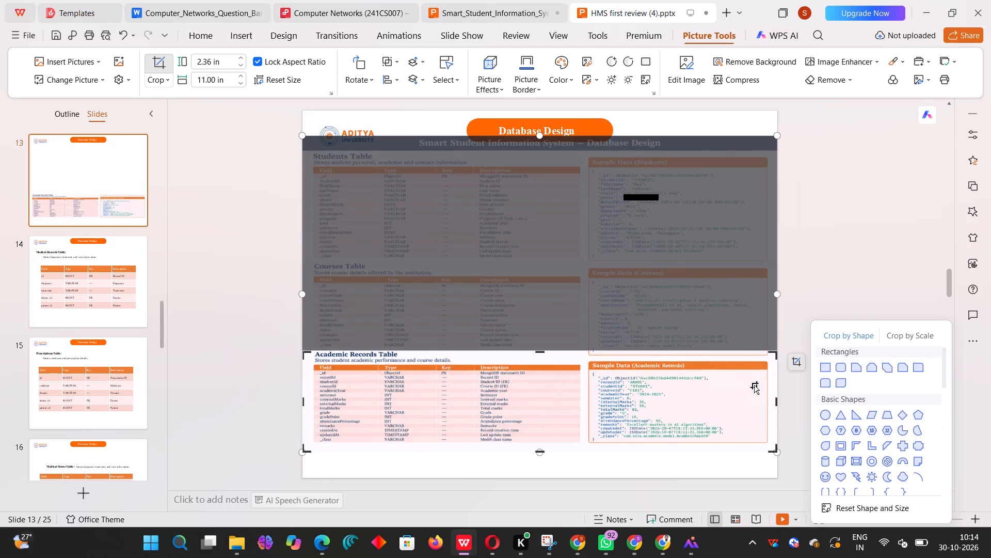
{"action": "left_click_drag", "start_coordinate": [776, 402], "coordinate": [583, 393]}
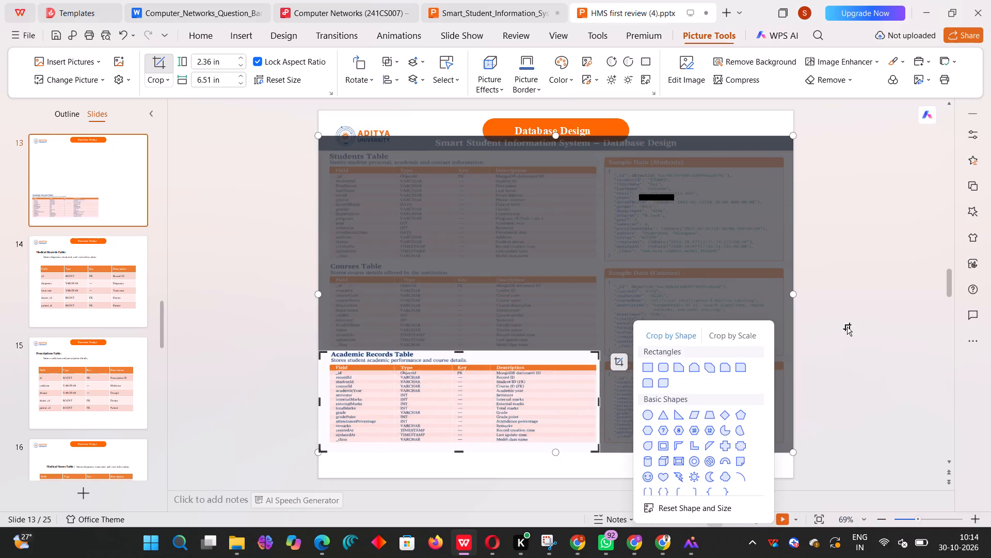
{"action": "left_click", "coordinate": [848, 327]}
Move the Academic Records Table picture beneath the Database Design title, near the horizontal middle, and stretch it taller and to about 7.50 in wide.
{"action": "left_click_drag", "start_coordinate": [488, 399], "coordinate": [607, 236]}
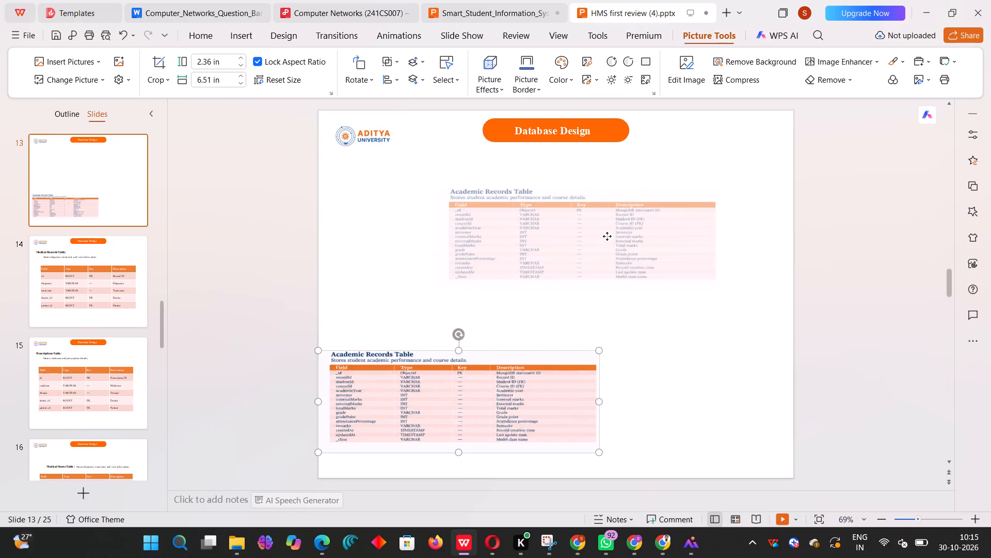
{"action": "left_click_drag", "start_coordinate": [607, 236], "coordinate": [587, 218]}
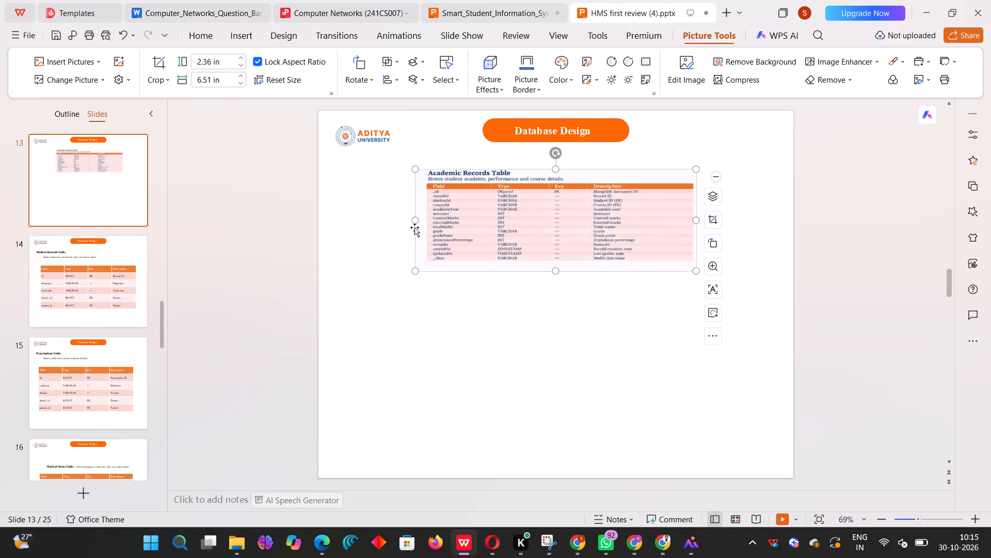
{"action": "left_click_drag", "start_coordinate": [413, 221], "coordinate": [390, 217]}
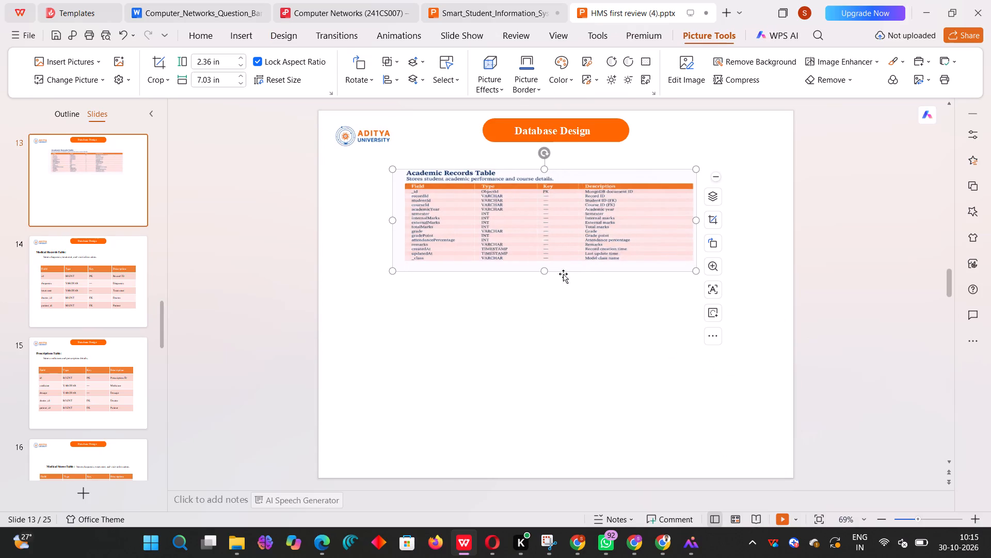
{"action": "left_click_drag", "start_coordinate": [546, 273], "coordinate": [548, 289]}
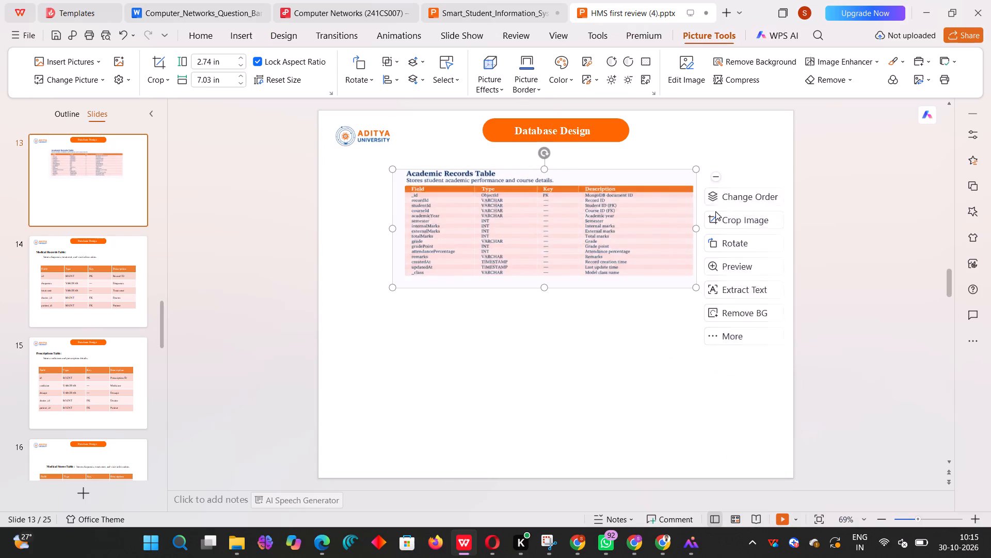
{"action": "left_click_drag", "start_coordinate": [695, 227], "coordinate": [715, 227]}
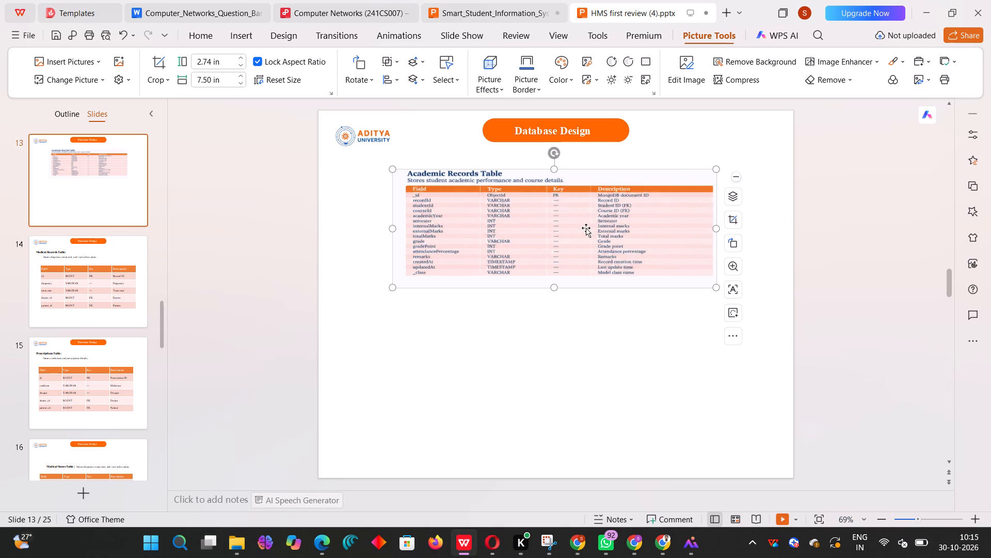
{"action": "left_click", "coordinate": [586, 228]}
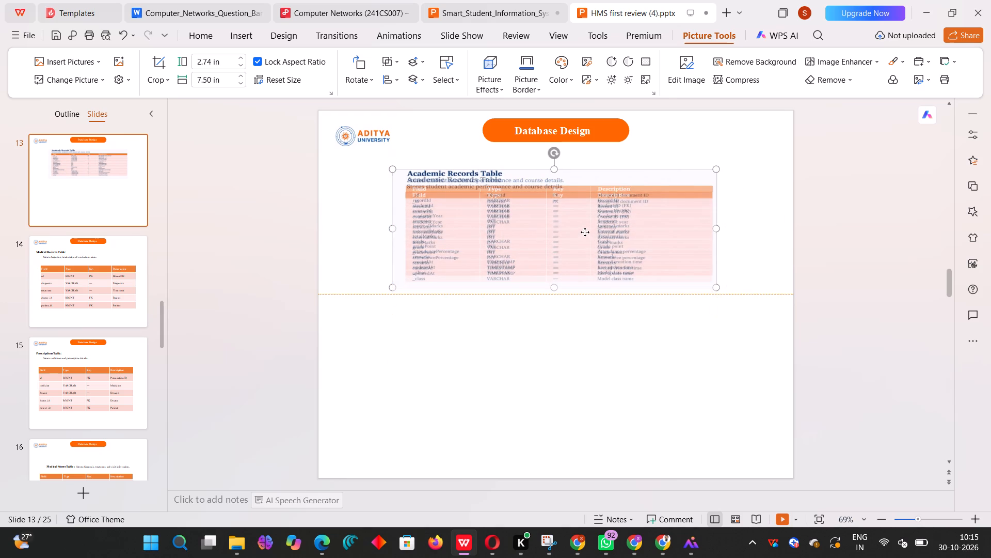
{"action": "left_click", "coordinate": [589, 359]}
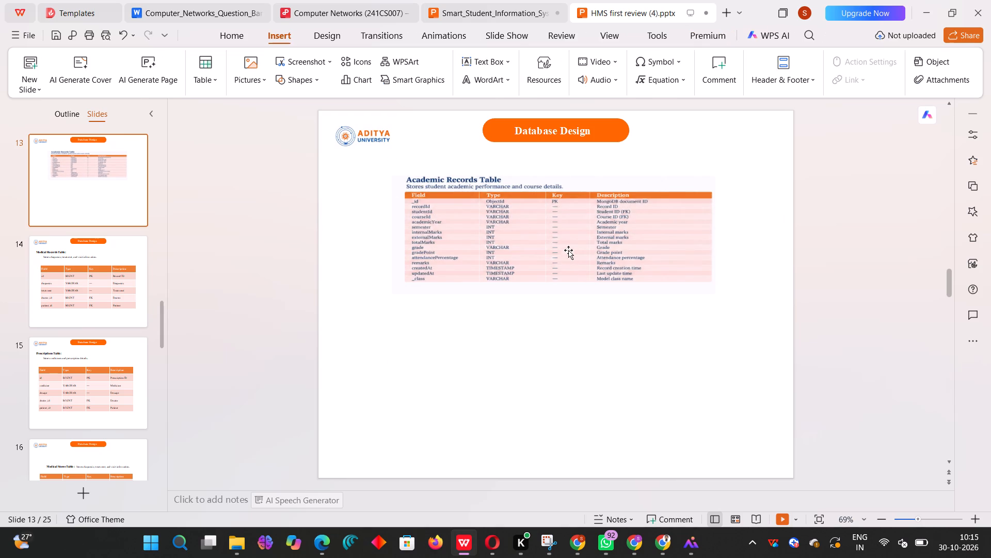
{"action": "left_click", "coordinate": [567, 245]}
{"action": "left_click_drag", "start_coordinate": [552, 176], "coordinate": [551, 161]}
{"action": "left_click", "coordinate": [572, 342]}
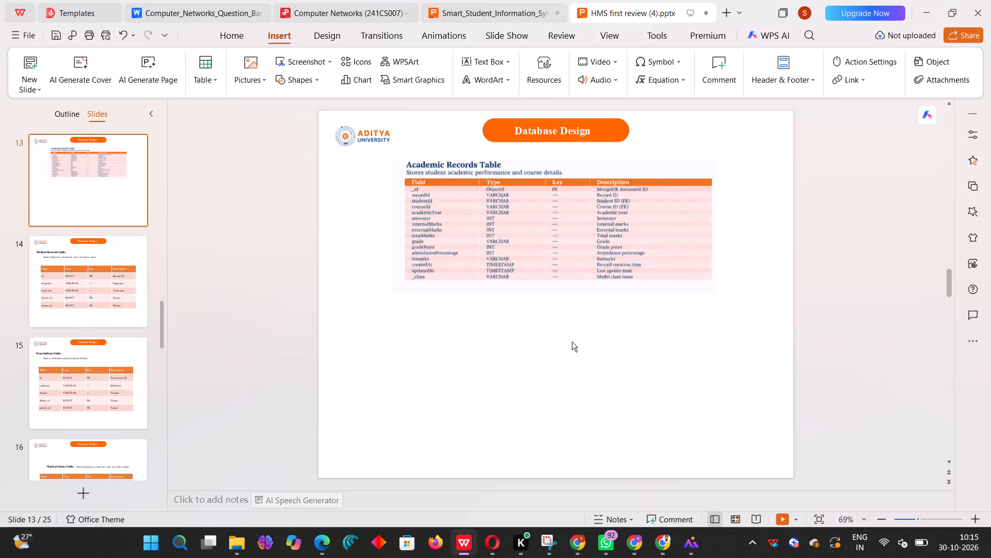
Paste another copy of the database design image onto slide 13 and crop it to the Sample Data (Academic Records) block, about 4.35 by 2.13 in.
{"action": "left_click", "coordinate": [572, 342]}
{"action": "key", "text": "ctrl+v"}
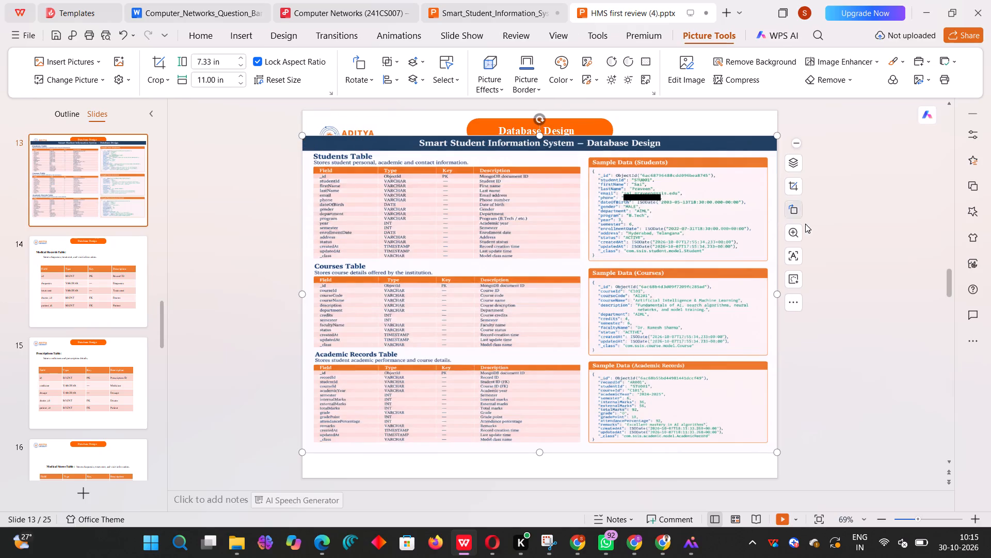
{"action": "left_click", "coordinate": [857, 184]}
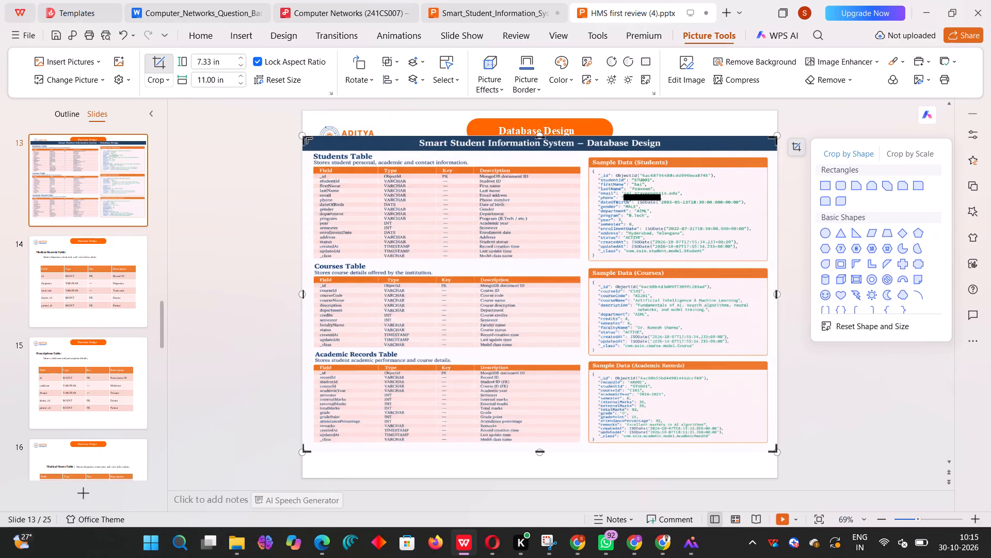
{"action": "left_click_drag", "start_coordinate": [305, 139], "coordinate": [579, 393]}
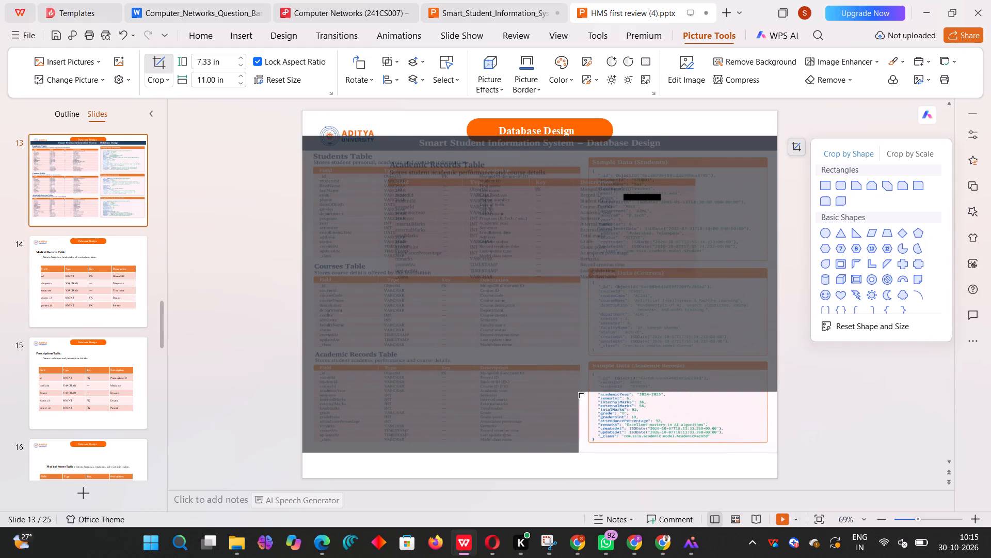
{"action": "left_click_drag", "start_coordinate": [579, 393], "coordinate": [584, 360]}
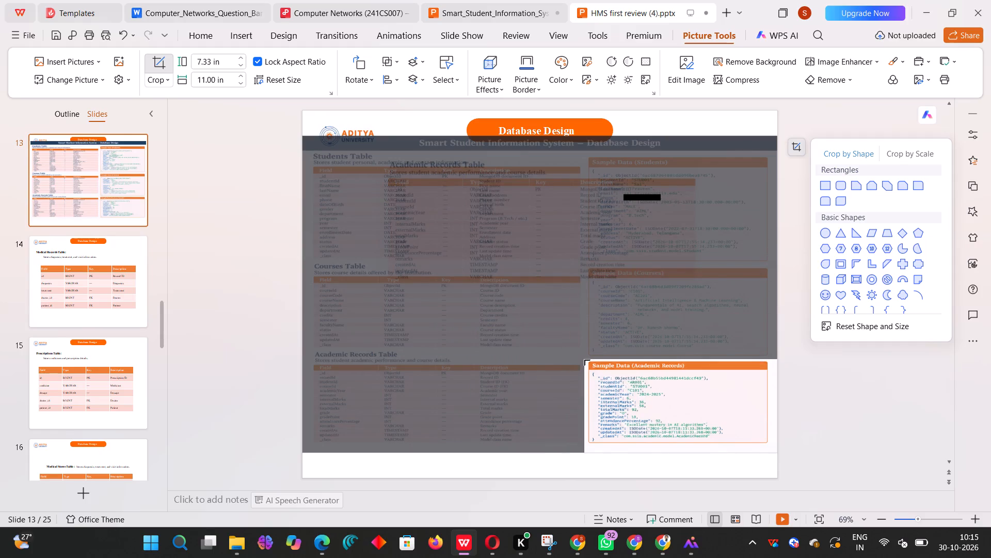
{"action": "left_click_drag", "start_coordinate": [584, 360], "coordinate": [584, 356]}
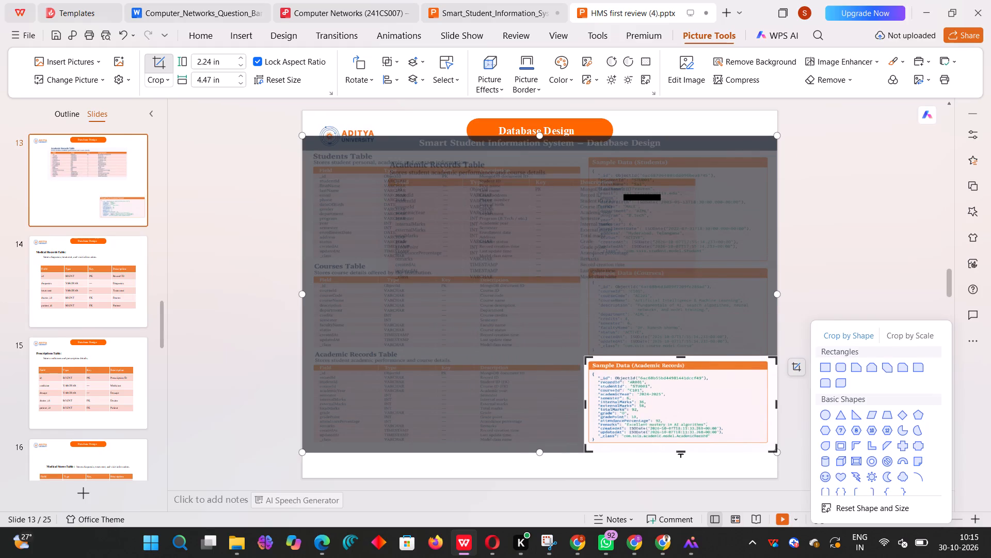
{"action": "left_click", "coordinate": [680, 452]}
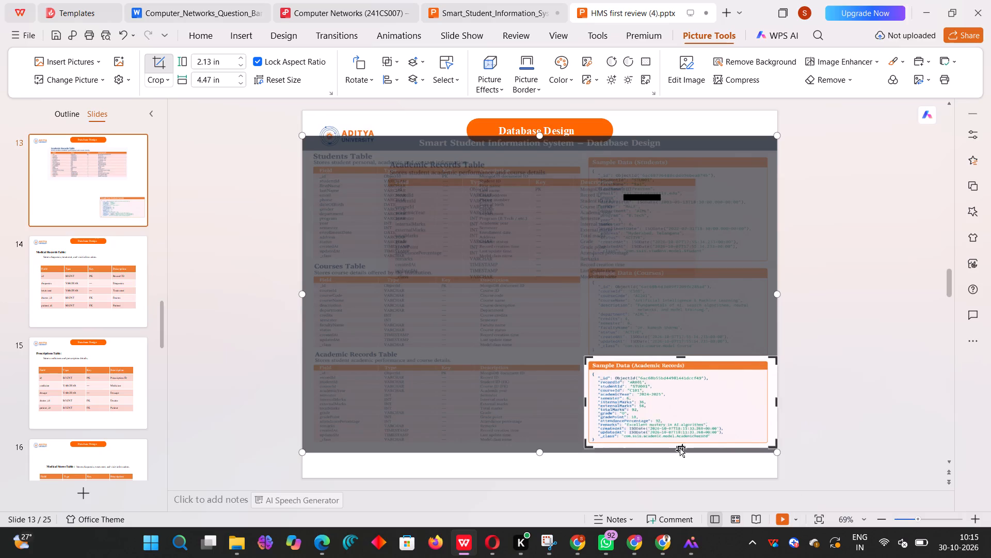
{"action": "left_click", "coordinate": [776, 404]}
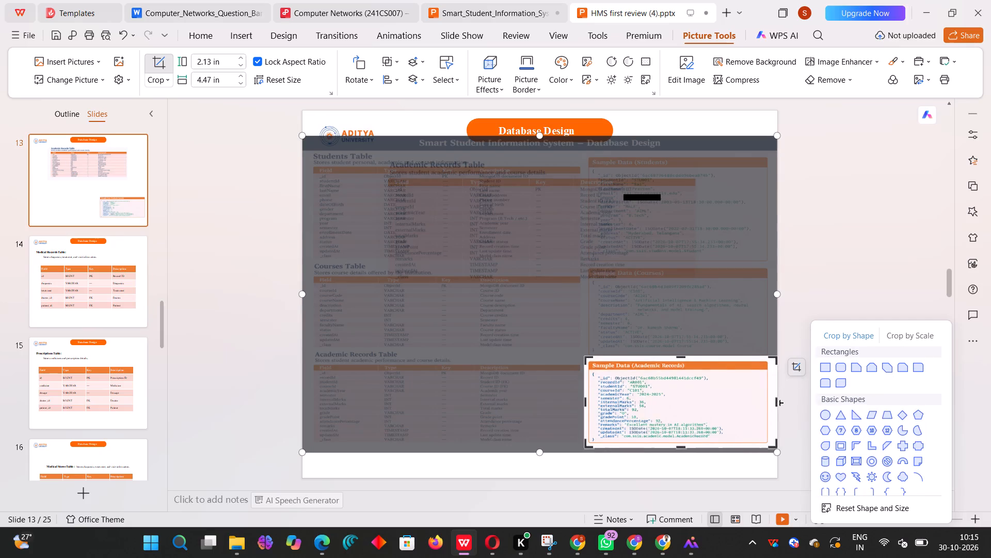
{"action": "left_click", "coordinate": [776, 404]}
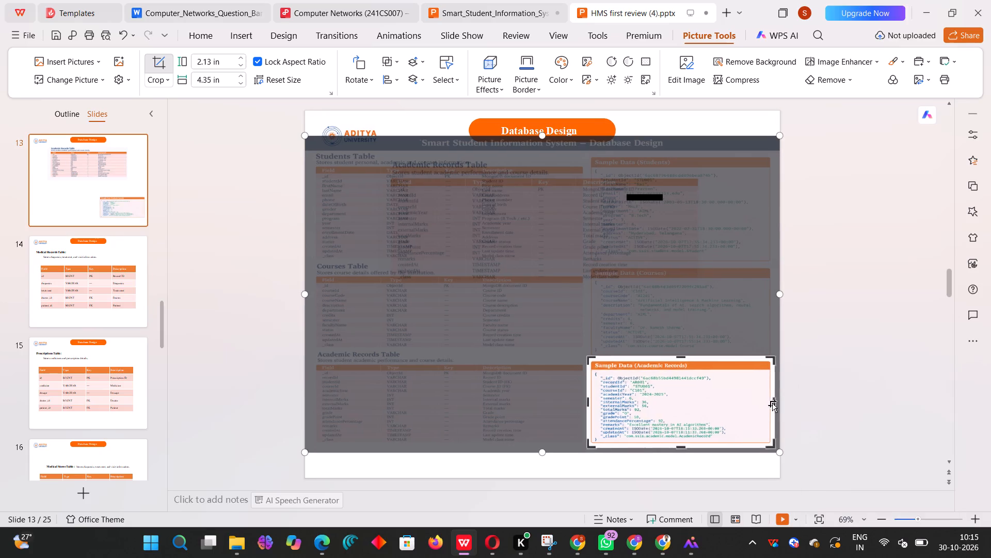
{"action": "left_click", "coordinate": [786, 258]}
Move the Sample Data (Academic Records) picture just beneath the Academic Records Table picture, centred horizontally on slide 13.
{"action": "left_click_drag", "start_coordinate": [649, 388], "coordinate": [612, 375]}
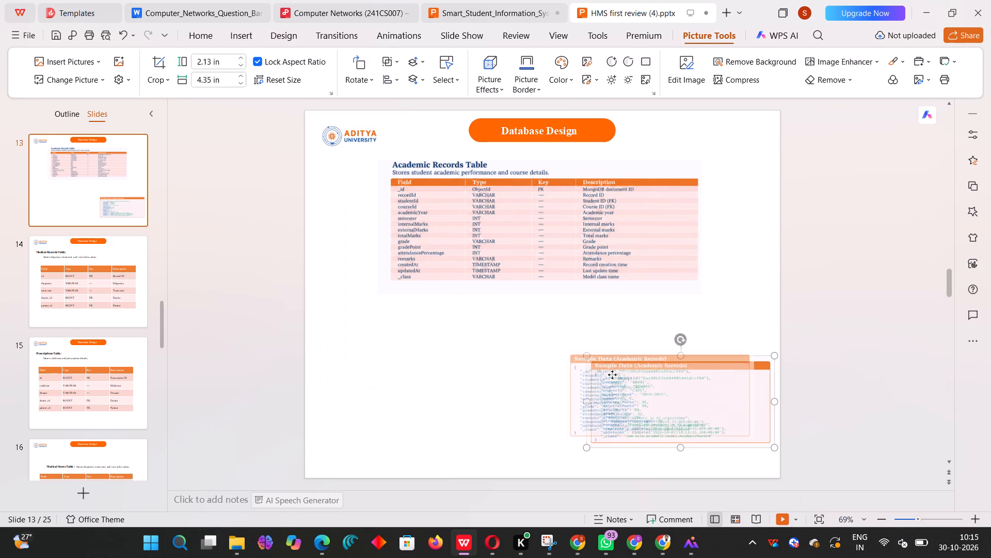
{"action": "left_click_drag", "start_coordinate": [612, 375], "coordinate": [516, 343]}
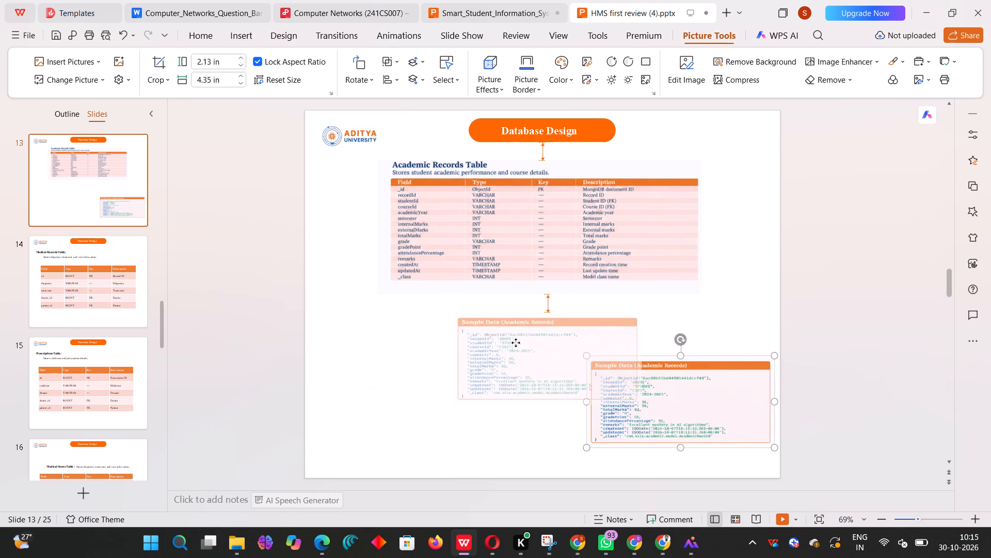
{"action": "left_click_drag", "start_coordinate": [516, 343], "coordinate": [516, 343]}
{"action": "left_click_drag", "start_coordinate": [558, 332], "coordinate": [552, 326]}
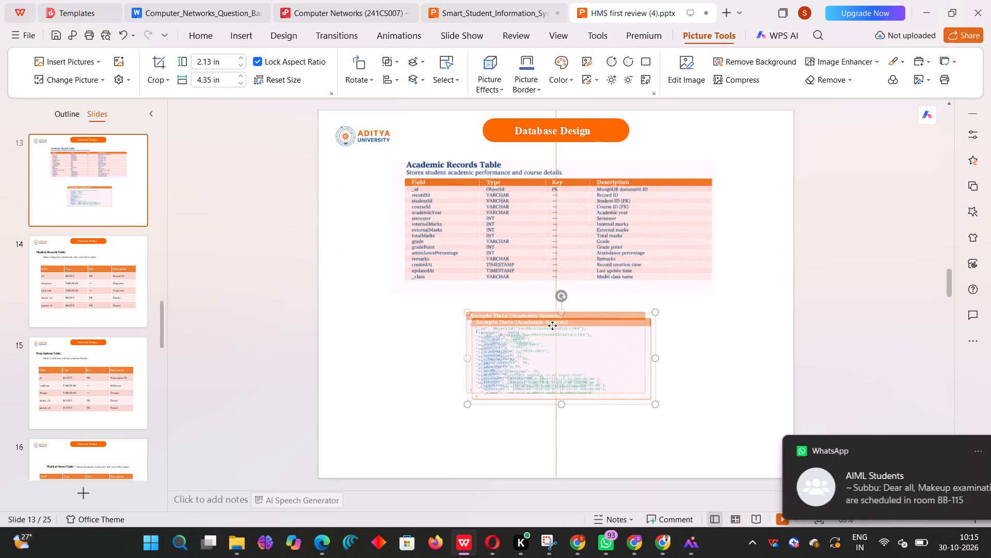
{"action": "left_click_drag", "start_coordinate": [552, 326], "coordinate": [552, 326]}
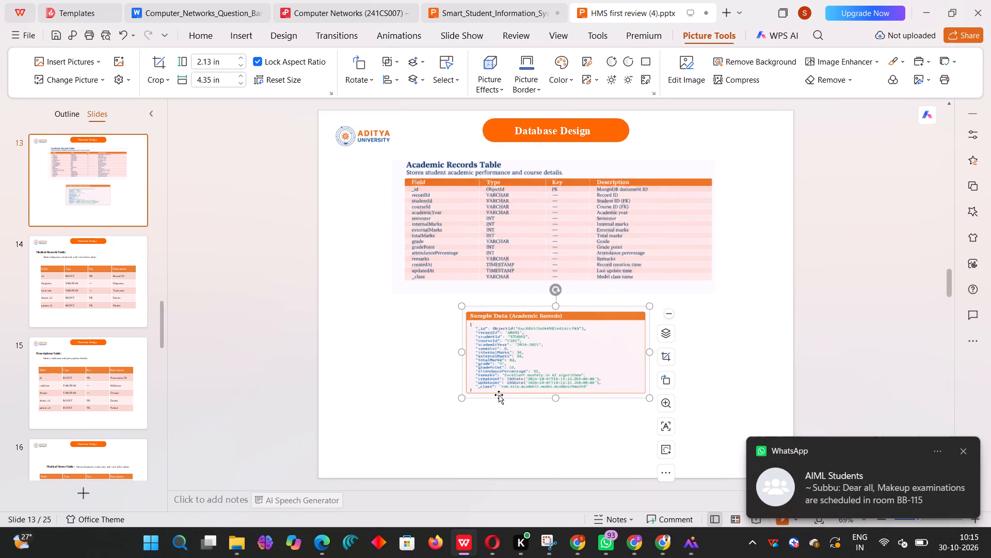
{"action": "left_click", "coordinate": [257, 376]}
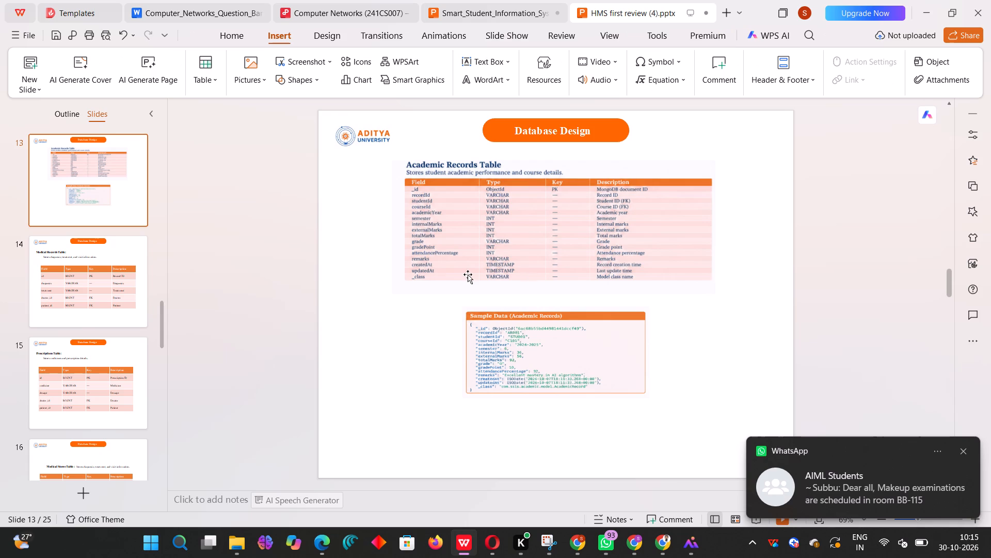
Enlarge the Sample Data (Academic Records) picture to about 4.81 in wide and 2.43 in high, keeping it horizontally centred.
{"action": "left_click", "coordinate": [564, 333]}
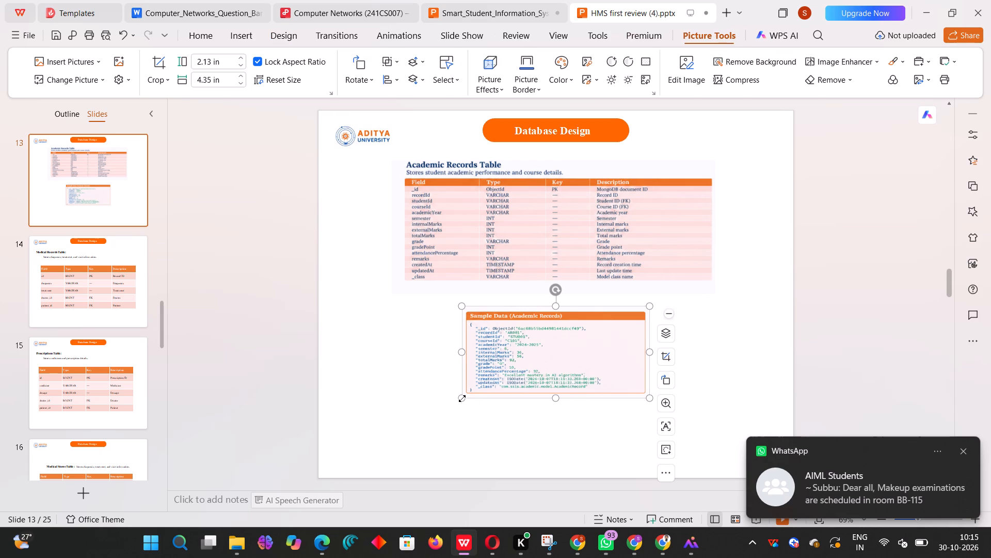
{"action": "left_click_drag", "start_coordinate": [462, 398], "coordinate": [442, 404]}
{"action": "left_click_drag", "start_coordinate": [538, 375], "coordinate": [560, 375]}
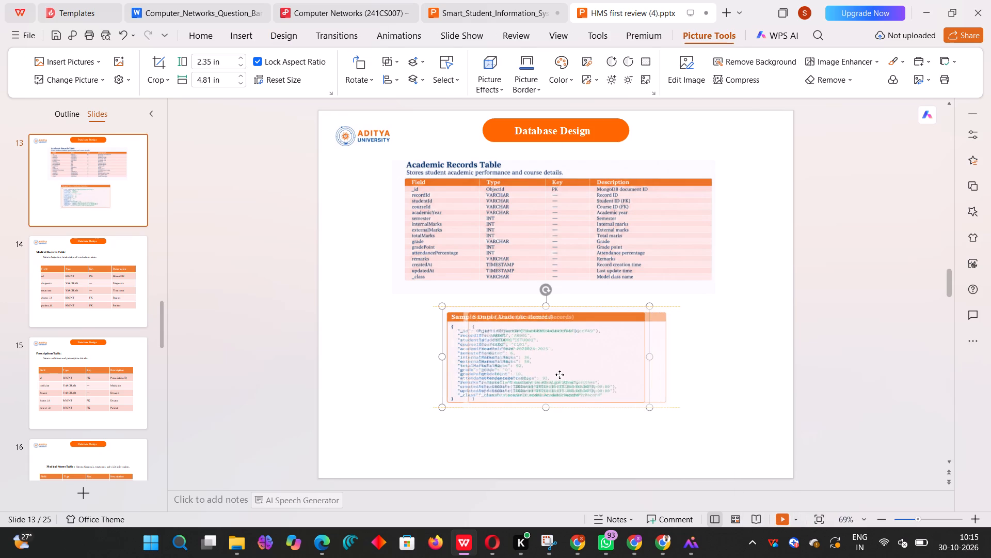
{"action": "left_click_drag", "start_coordinate": [560, 375], "coordinate": [548, 373]}
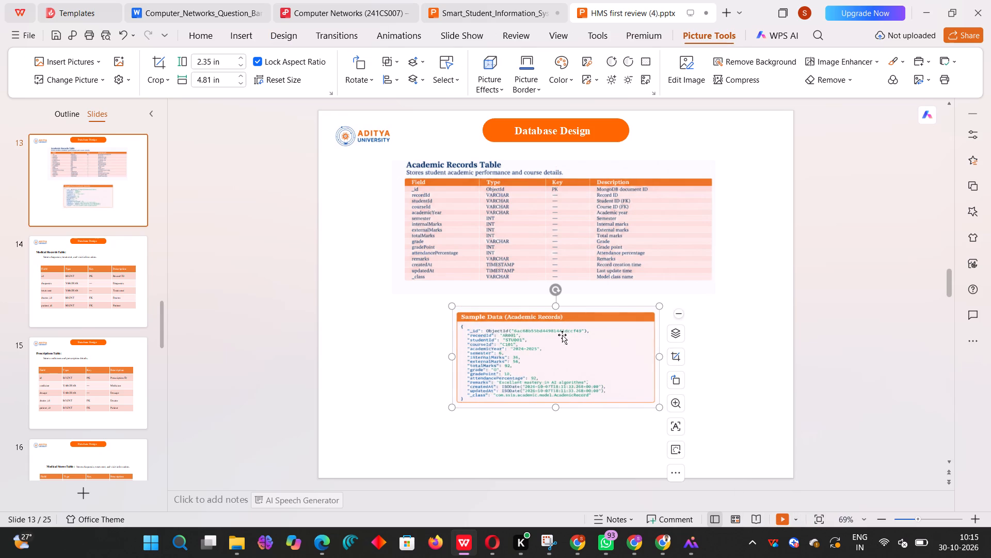
{"action": "left_click", "coordinate": [557, 306]}
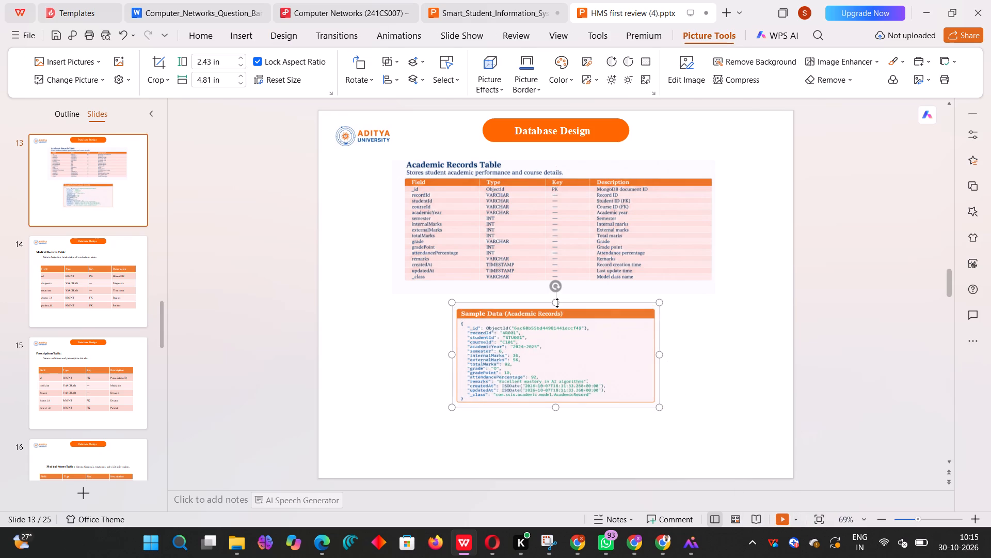
{"action": "left_click", "coordinate": [745, 250]}
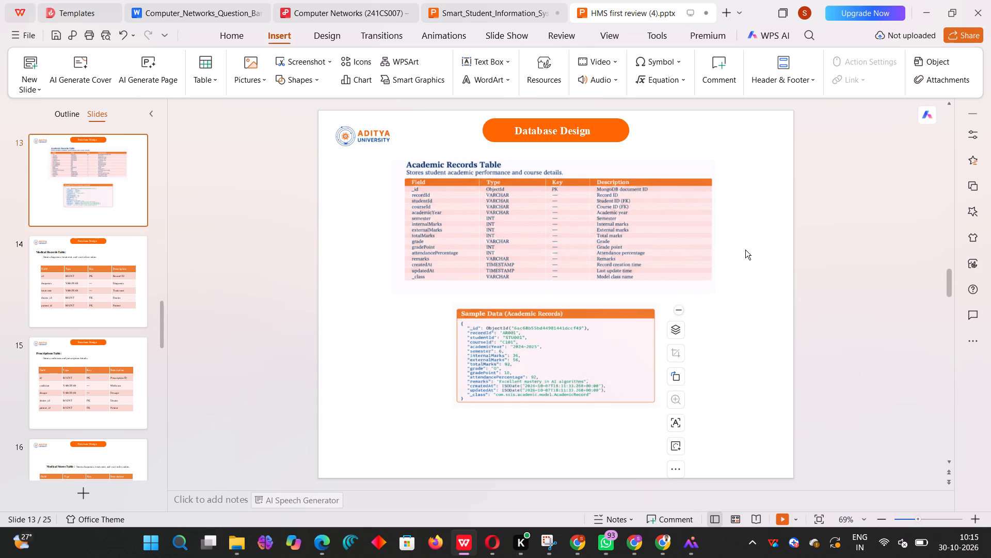
Clear all content from the Medical Records Table slide and delete the emptied slide 14.
{"action": "left_click", "coordinate": [114, 242]}
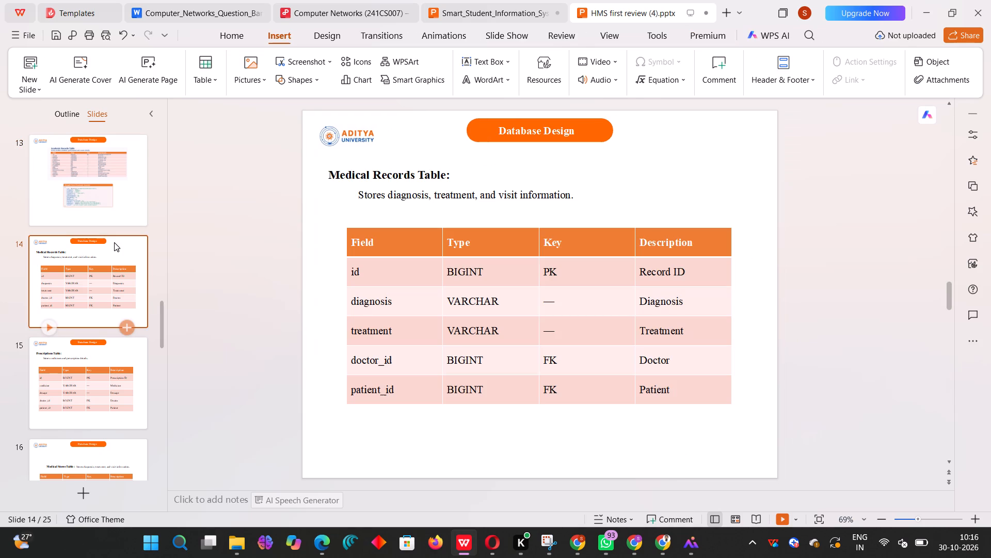
{"action": "left_click_drag", "start_coordinate": [335, 172], "coordinate": [504, 230]}
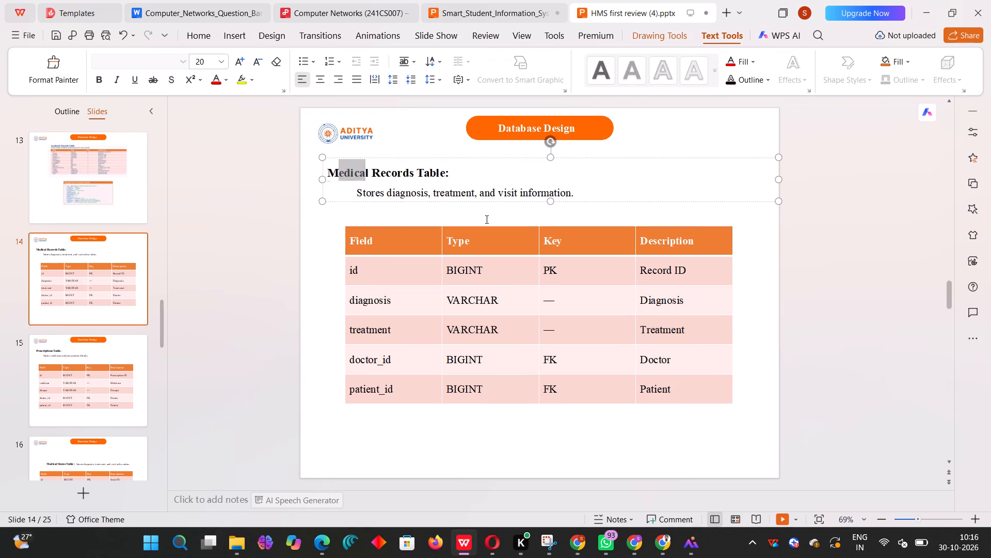
{"action": "left_click_drag", "start_coordinate": [504, 230], "coordinate": [669, 419]}
{"action": "key", "text": "Delete"}
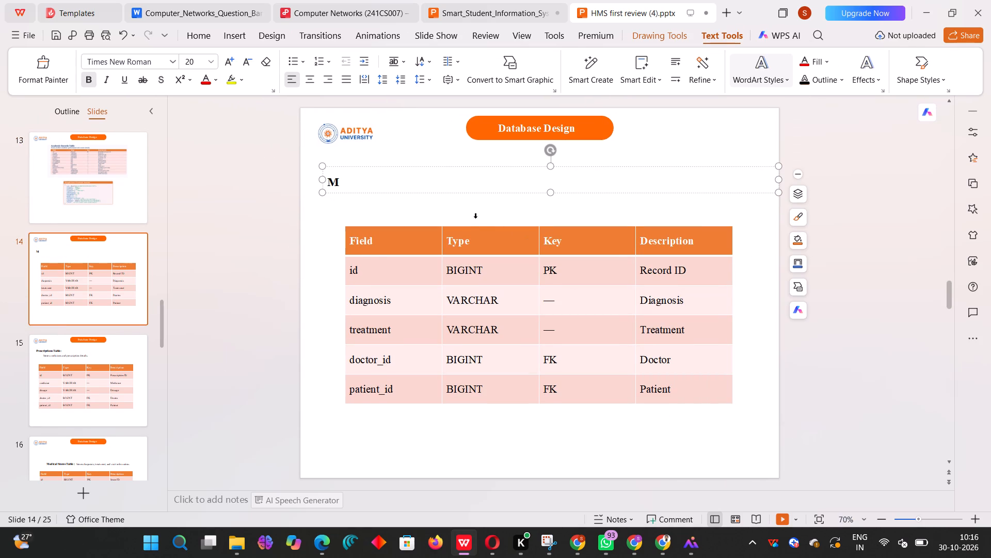
{"action": "left_click_drag", "start_coordinate": [370, 181], "coordinate": [312, 178]}
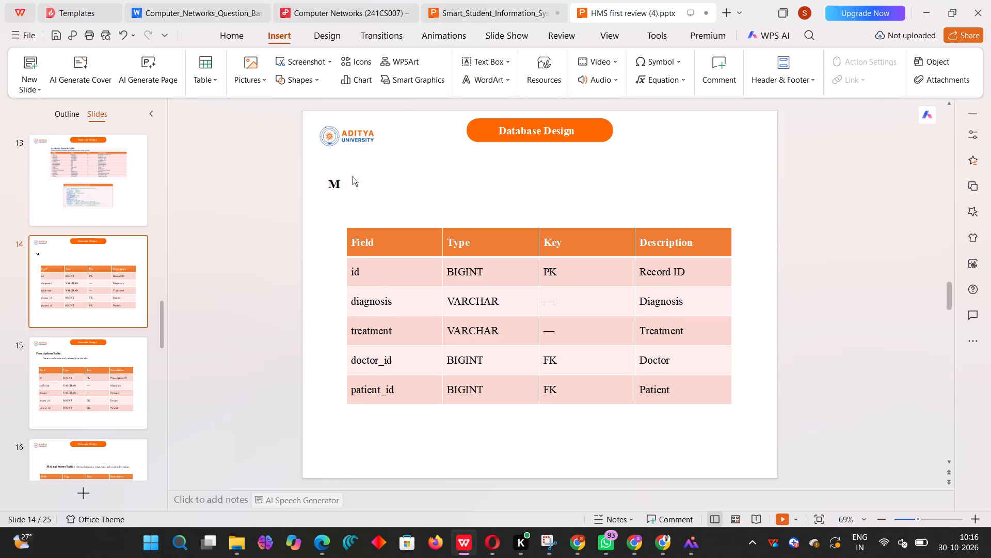
{"action": "triple_click", "coordinate": [353, 180]}
{"action": "left_click", "coordinate": [353, 180]}
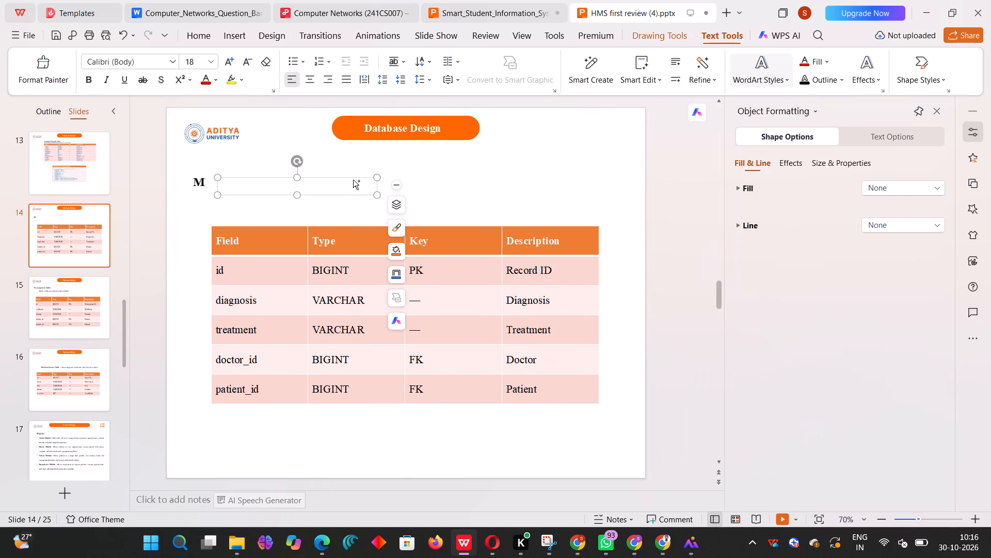
{"action": "key", "text": "ctrl+a"}
{"action": "key", "text": "BackSpace"}
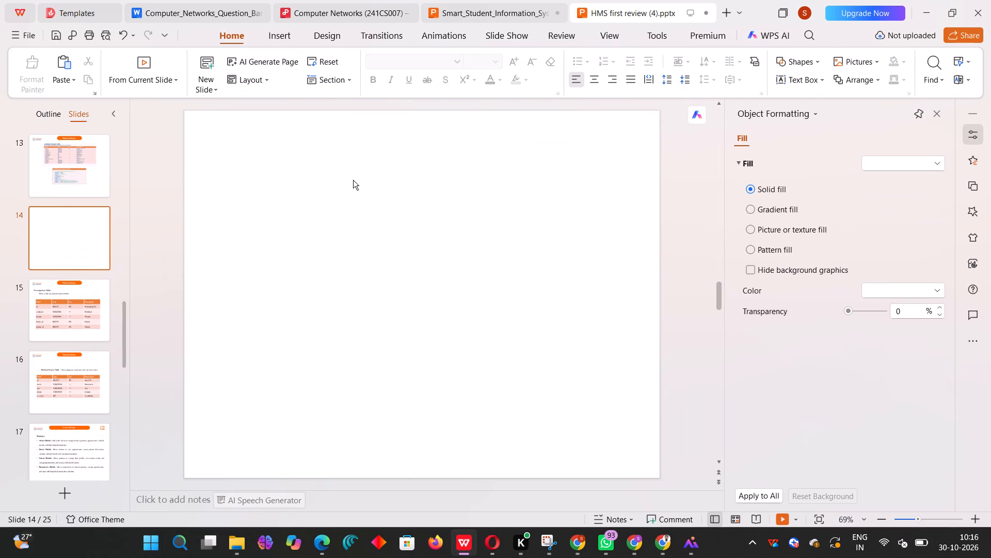
{"action": "left_click", "coordinate": [85, 298]}
{"action": "left_click", "coordinate": [86, 235]}
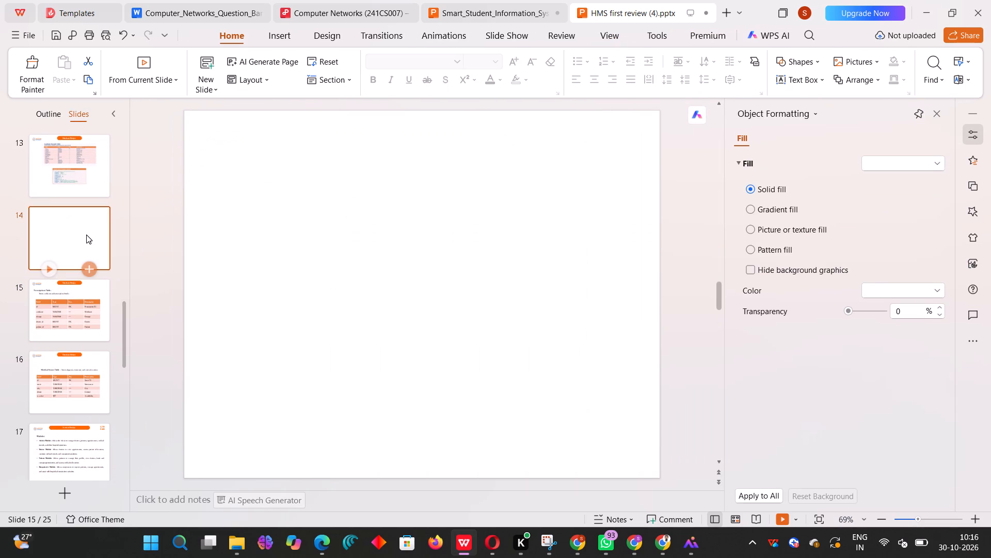
{"action": "key", "text": "Print"}
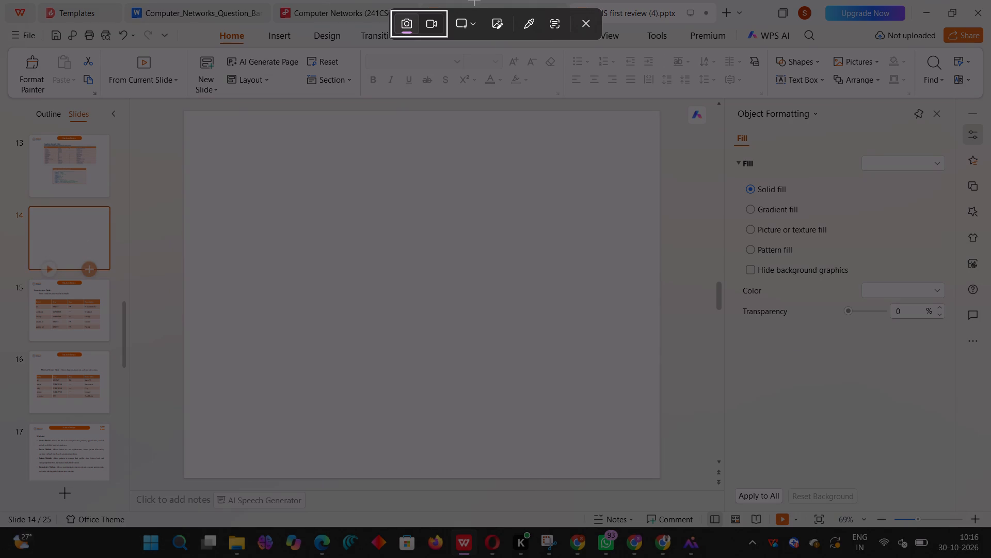
{"action": "left_click", "coordinate": [585, 24]}
{"action": "key", "text": "Delete"}
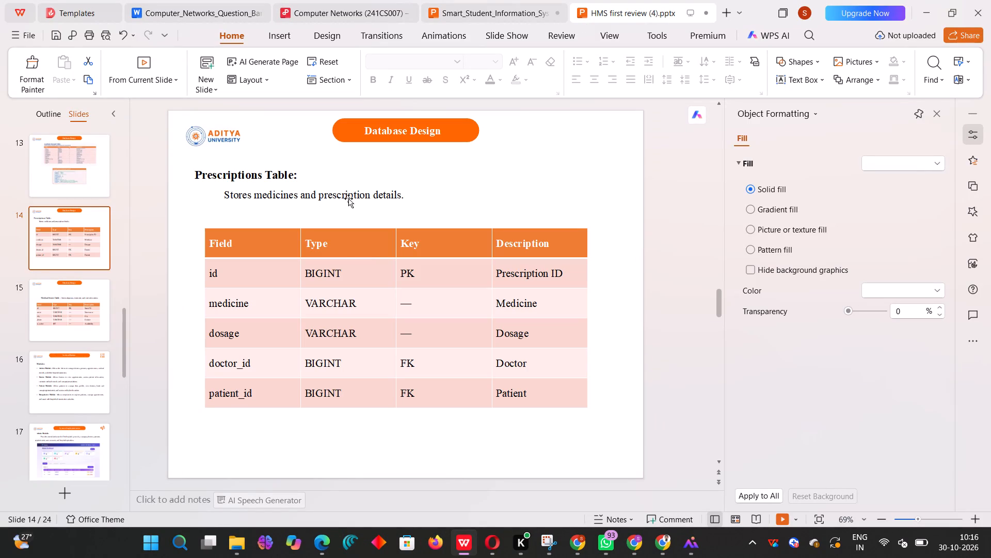
Clear all content from the Prescriptions Table slide and delete the emptied slide 14.
{"action": "left_click", "coordinate": [509, 167]}
{"action": "key", "text": "Delete"}
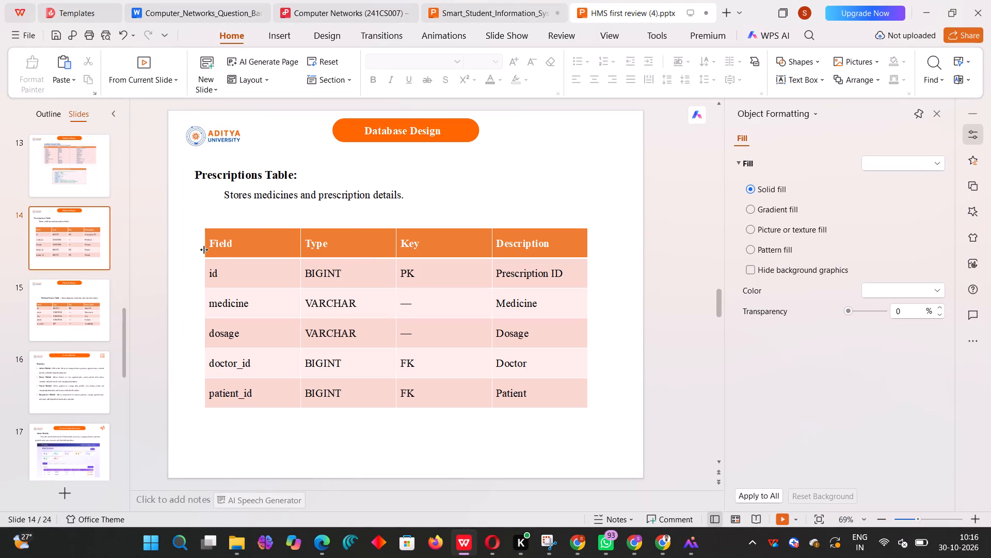
{"action": "key", "text": "ctrl+a"}
{"action": "key", "text": "Delete"}
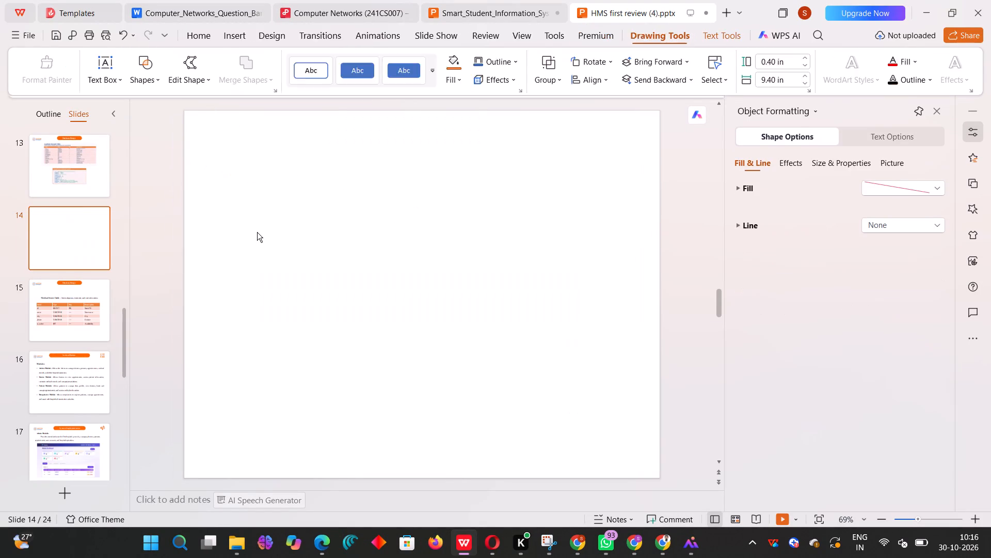
{"action": "key", "text": "Delete"}
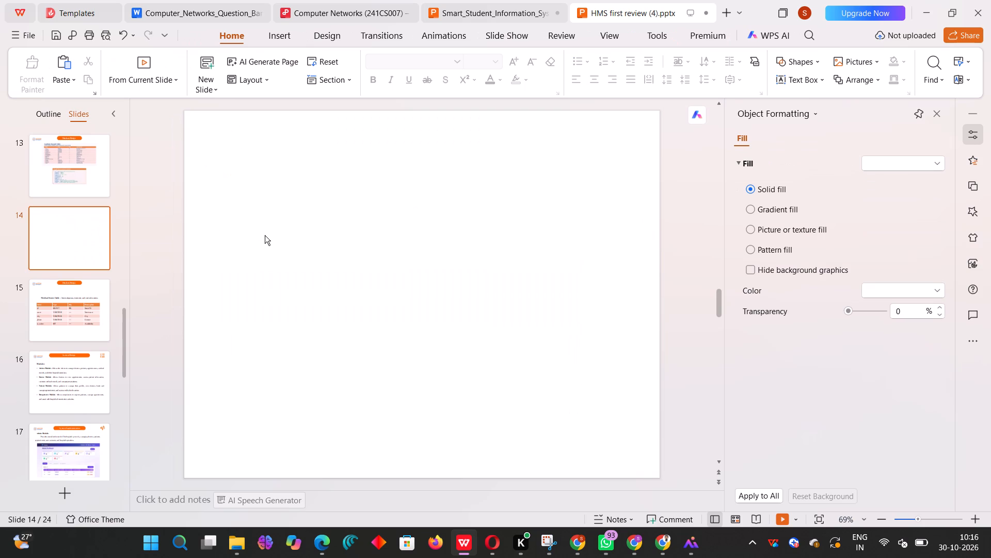
{"action": "left_click", "coordinate": [266, 235]}
{"action": "key", "text": "Delete"}
{"action": "left_click", "coordinate": [44, 247]}
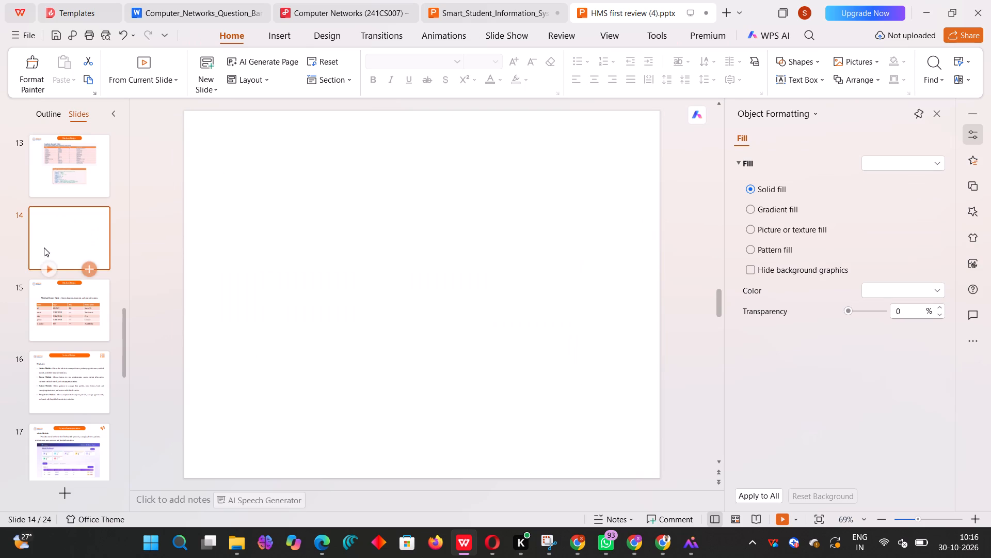
{"action": "key", "text": "Delete"}
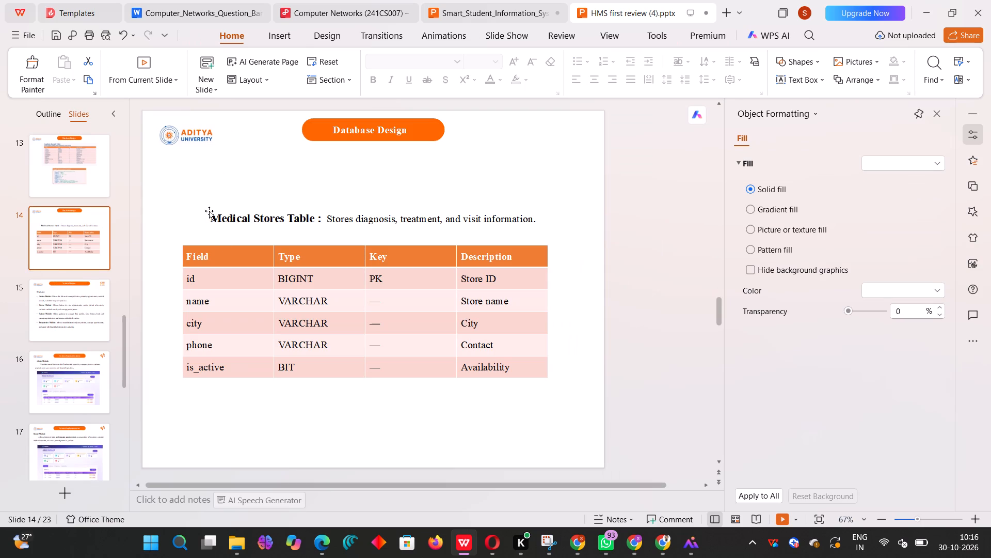
Remove the Medical Stores Table heading line and the whole table beneath it from slide 14.
{"action": "left_click_drag", "start_coordinate": [211, 219], "coordinate": [663, 252]}
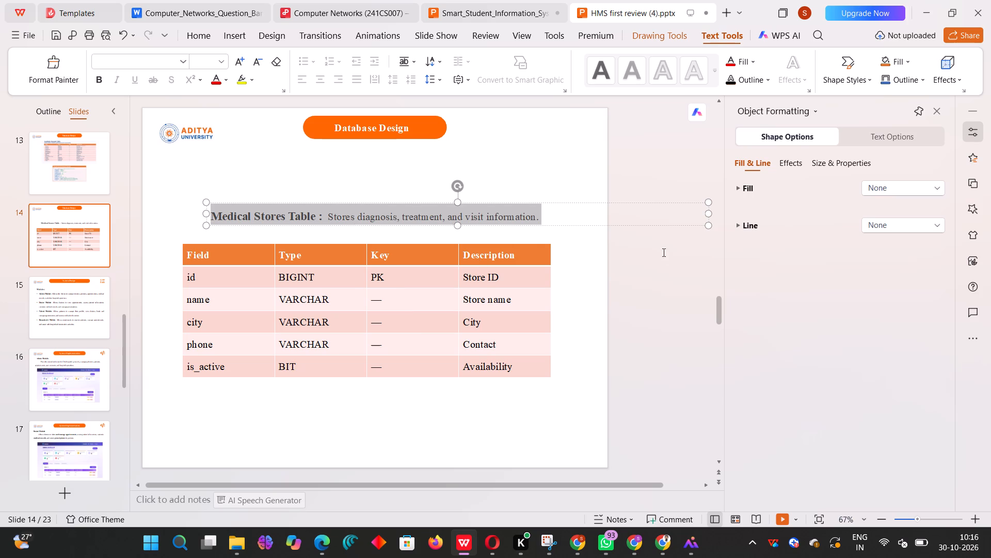
{"action": "left_click_drag", "start_coordinate": [663, 252], "coordinate": [680, 252]}
{"action": "key", "text": "Delete"}
{"action": "left_click", "coordinate": [520, 299]}
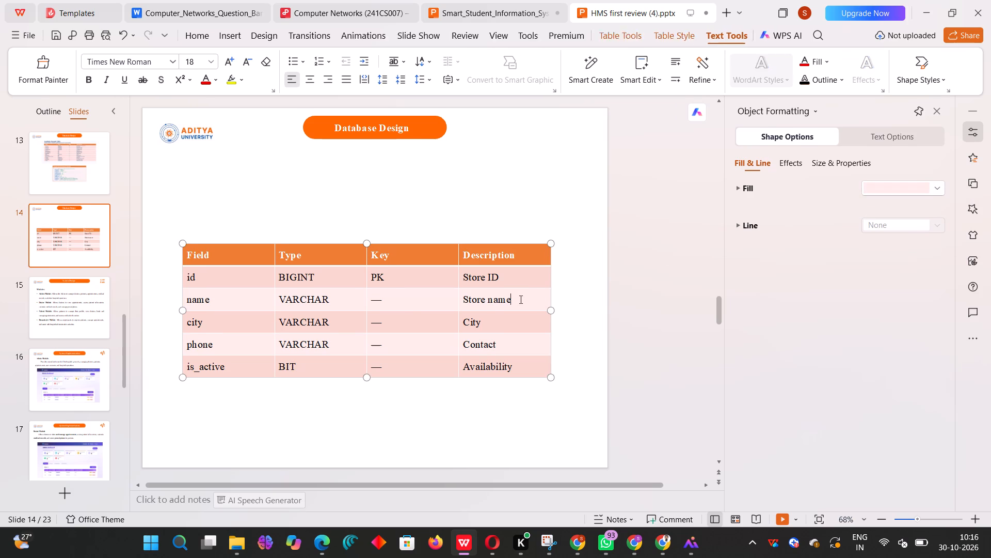
{"action": "key", "text": "Delete"}
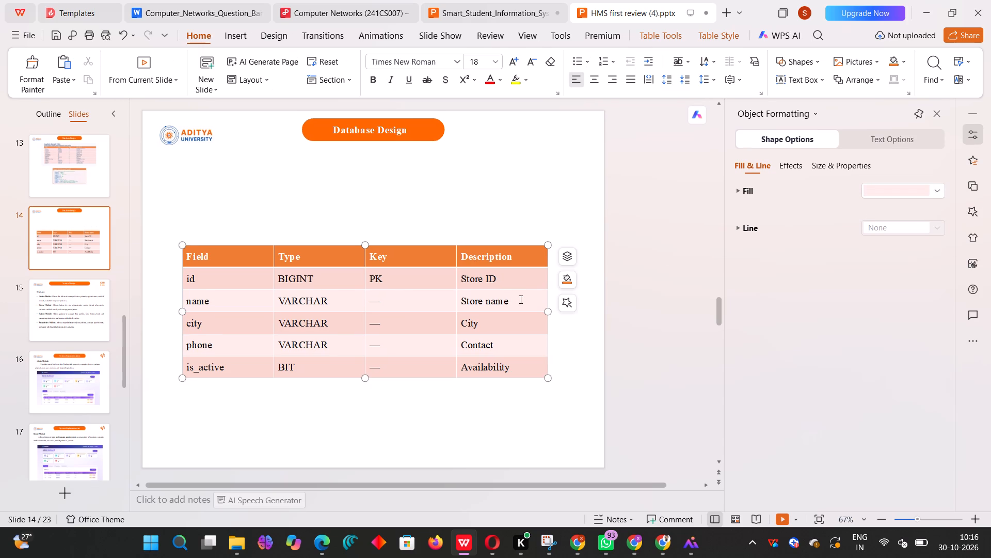
{"action": "key", "text": "ctrl+a"}
{"action": "key", "text": "Delete"}
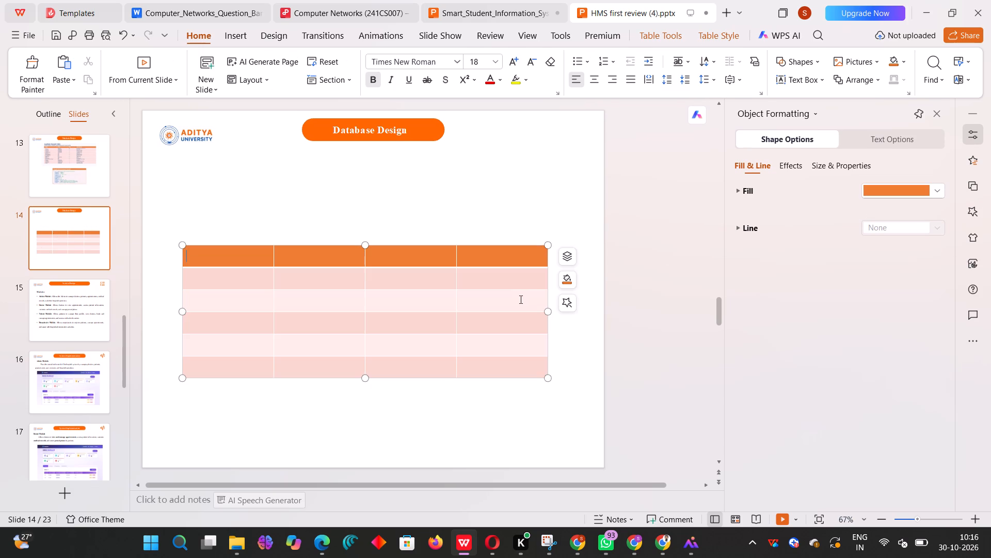
{"action": "key", "text": "ctrl+a"}
{"action": "key", "text": "Delete"}
{"action": "key", "text": "Delete"}
{"action": "key", "text": "Delete"}
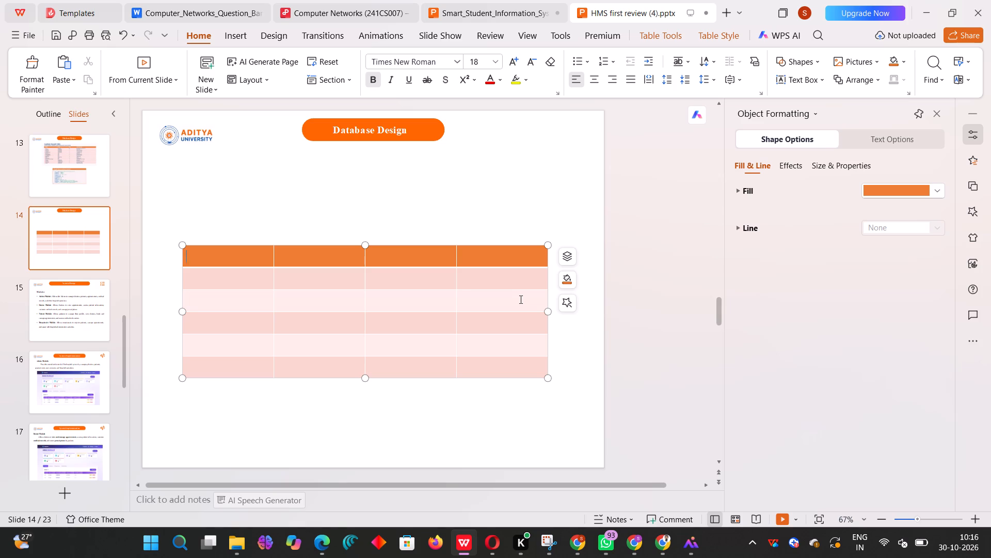
{"action": "double_click", "coordinate": [520, 299]}
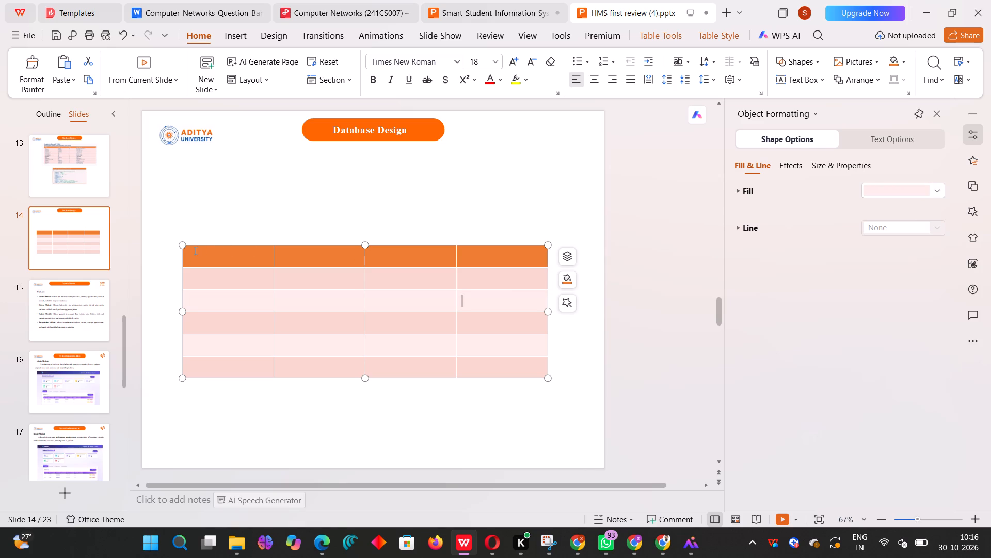
{"action": "double_click", "coordinate": [184, 245]}
{"action": "left_click", "coordinate": [194, 240]}
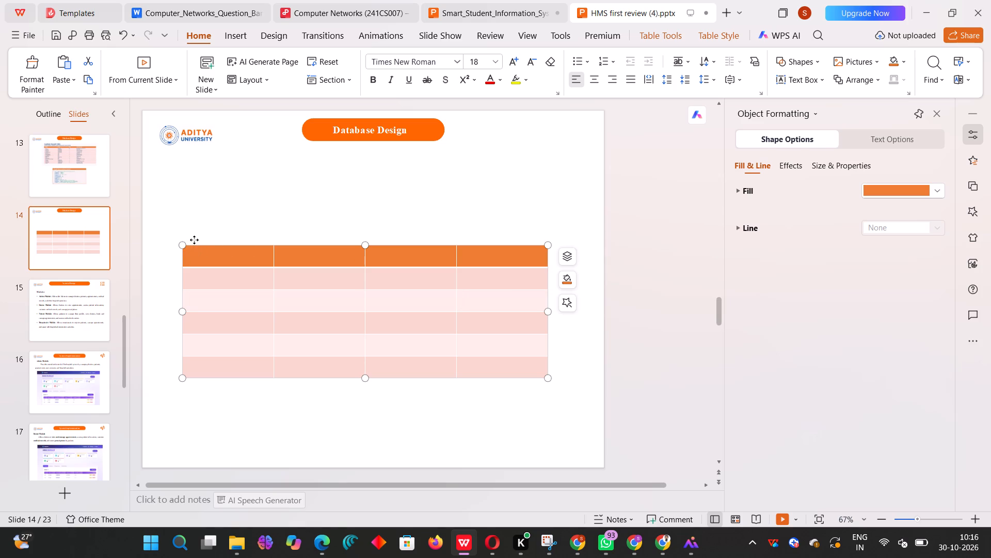
{"action": "left_click", "coordinate": [181, 252]}
{"action": "key", "text": "Delete"}
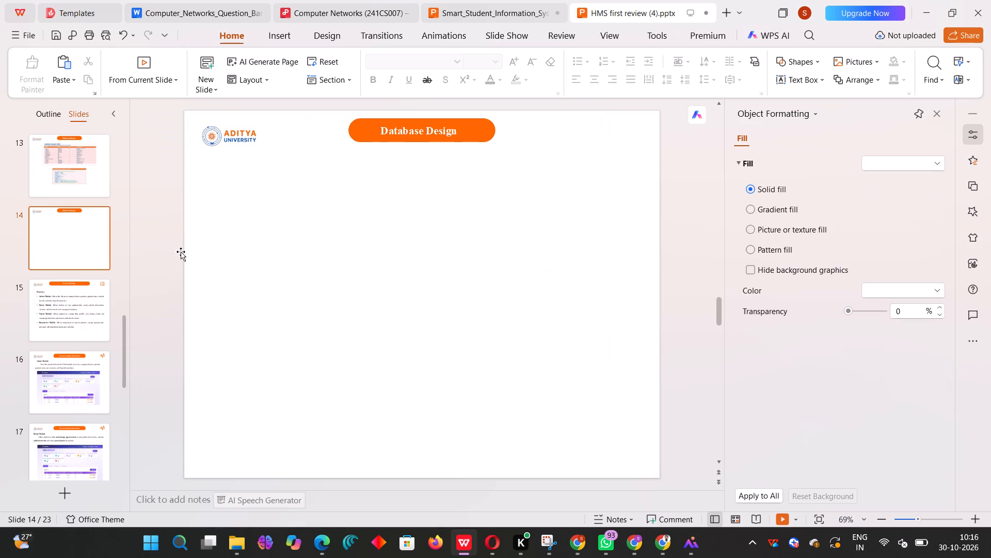
Delete slide 14, which holds only the Database Design title and the university logo.
{"action": "left_click", "coordinate": [89, 237]}
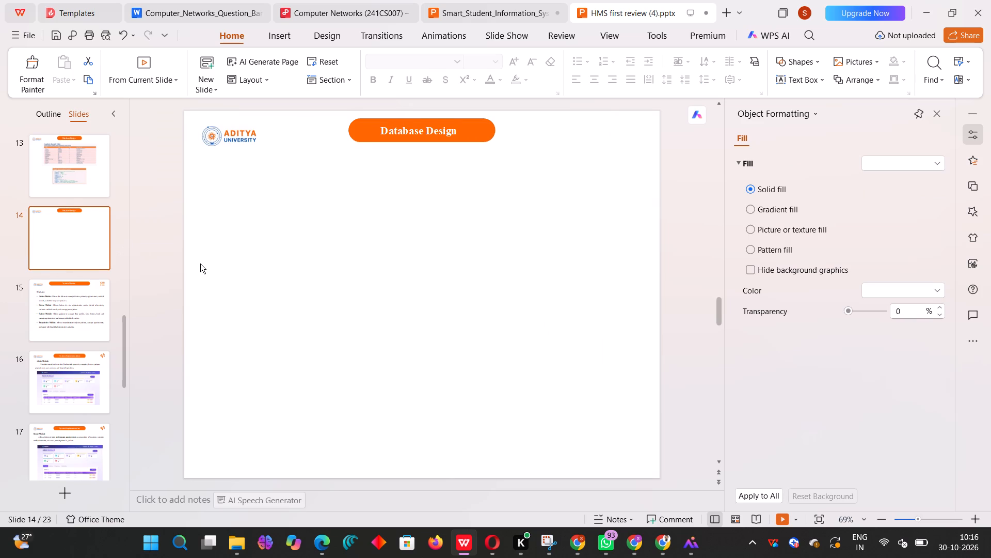
{"action": "key", "text": "Delete"}
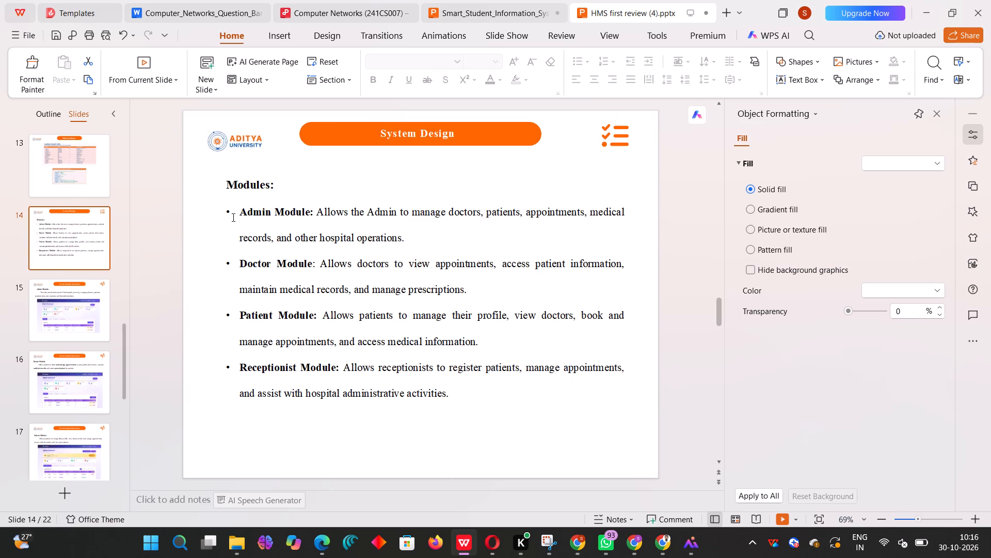
{"action": "left_click_drag", "start_coordinate": [230, 212], "coordinate": [492, 414]}
{"action": "key", "text": "ctrl+c"}
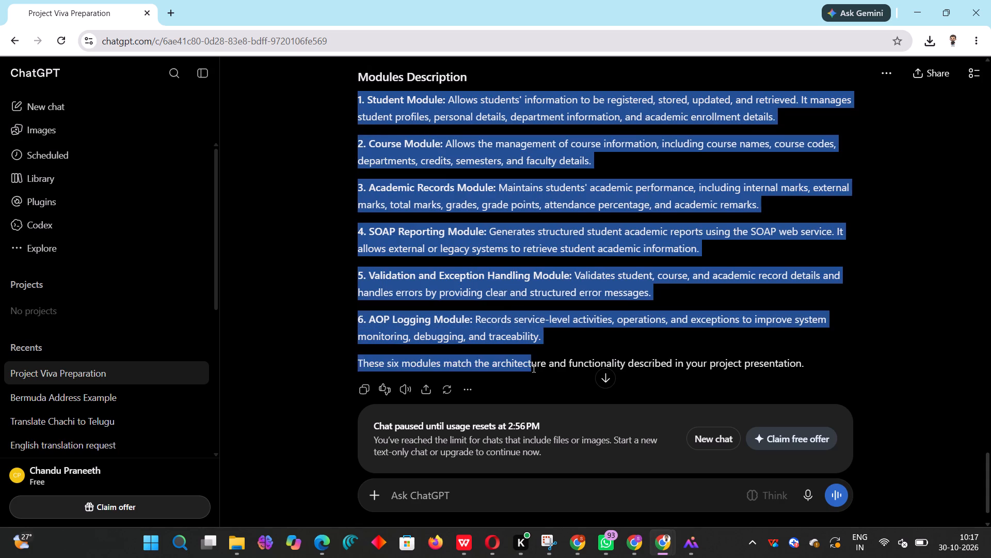
{"action": "left_click_drag", "start_coordinate": [533, 368], "coordinate": [541, 340]}
{"action": "key", "text": "ctrl+c"}
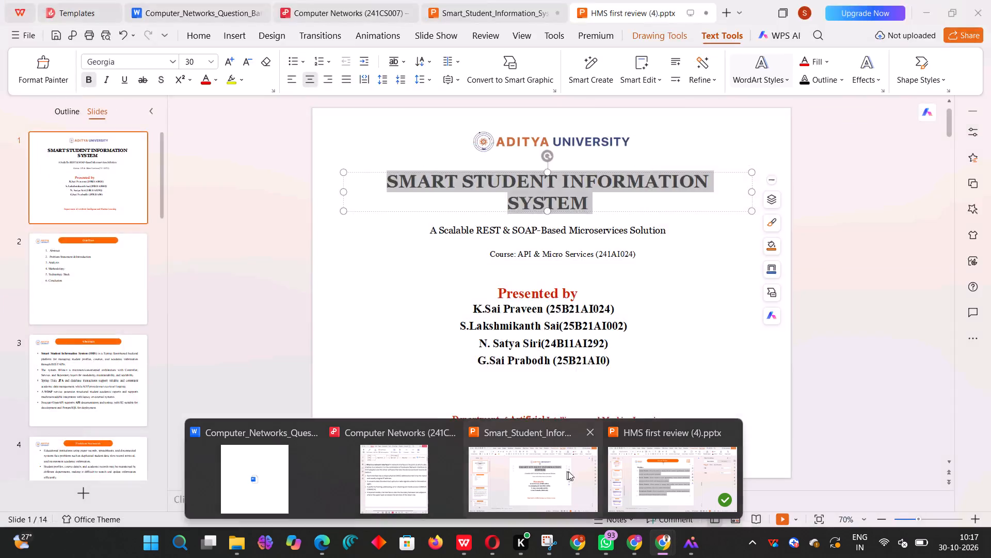
Switch to the HMS first review deck in WPS Office and replace slide 14's four hospital module descriptions with the copied six.
{"action": "left_click", "coordinate": [668, 467]}
{"action": "left_click", "coordinate": [539, 432]}
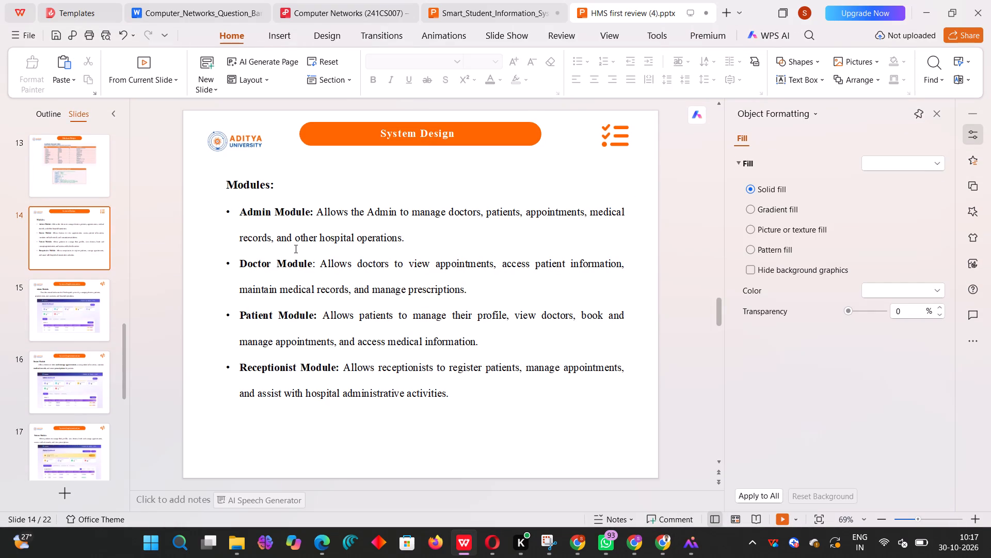
{"action": "left_click_drag", "start_coordinate": [239, 210], "coordinate": [520, 400]}
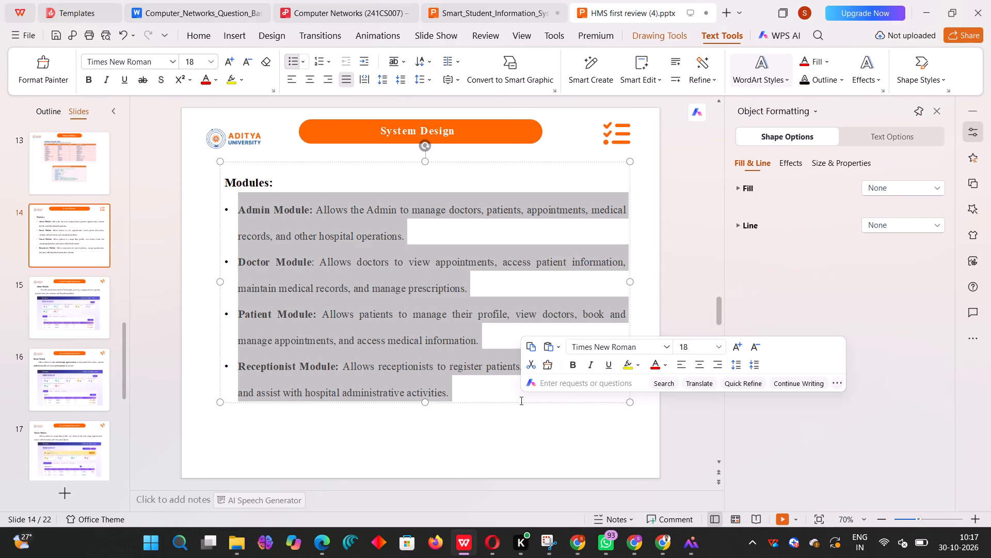
{"action": "key", "text": "Delete"}
{"action": "key", "text": "ctrl+v"}
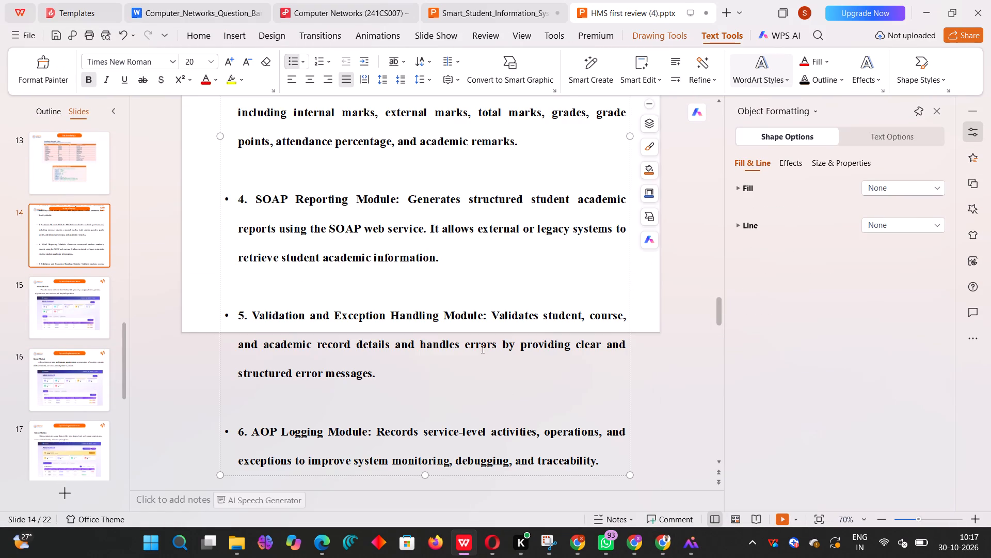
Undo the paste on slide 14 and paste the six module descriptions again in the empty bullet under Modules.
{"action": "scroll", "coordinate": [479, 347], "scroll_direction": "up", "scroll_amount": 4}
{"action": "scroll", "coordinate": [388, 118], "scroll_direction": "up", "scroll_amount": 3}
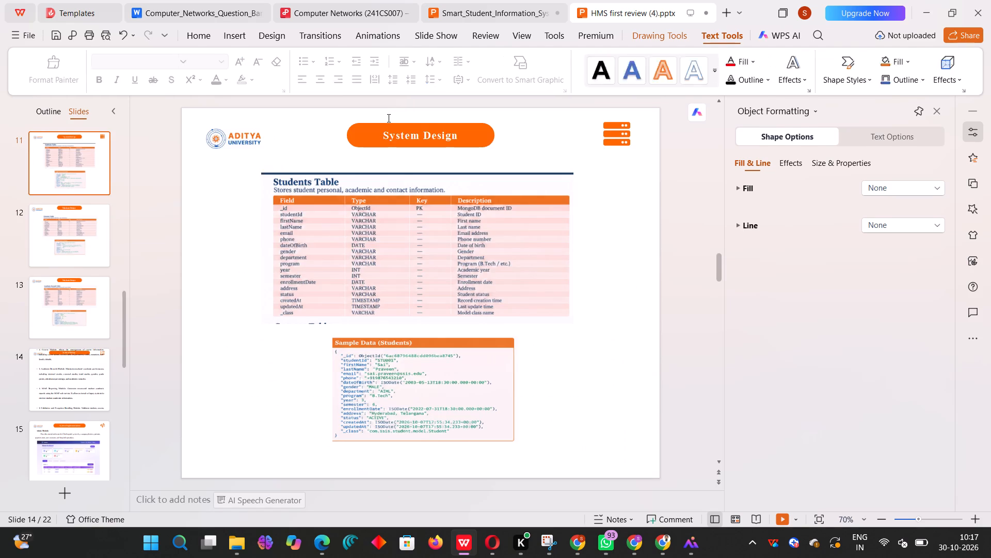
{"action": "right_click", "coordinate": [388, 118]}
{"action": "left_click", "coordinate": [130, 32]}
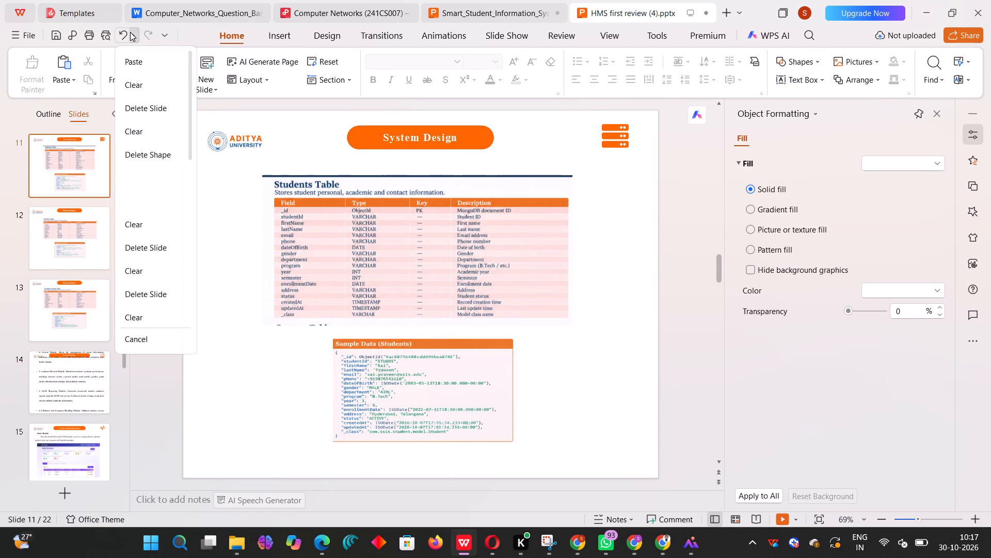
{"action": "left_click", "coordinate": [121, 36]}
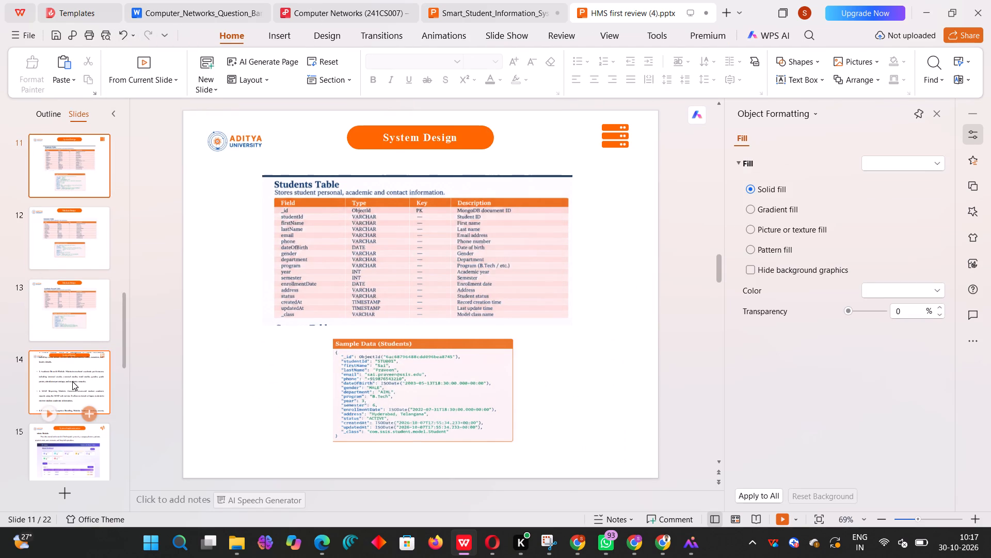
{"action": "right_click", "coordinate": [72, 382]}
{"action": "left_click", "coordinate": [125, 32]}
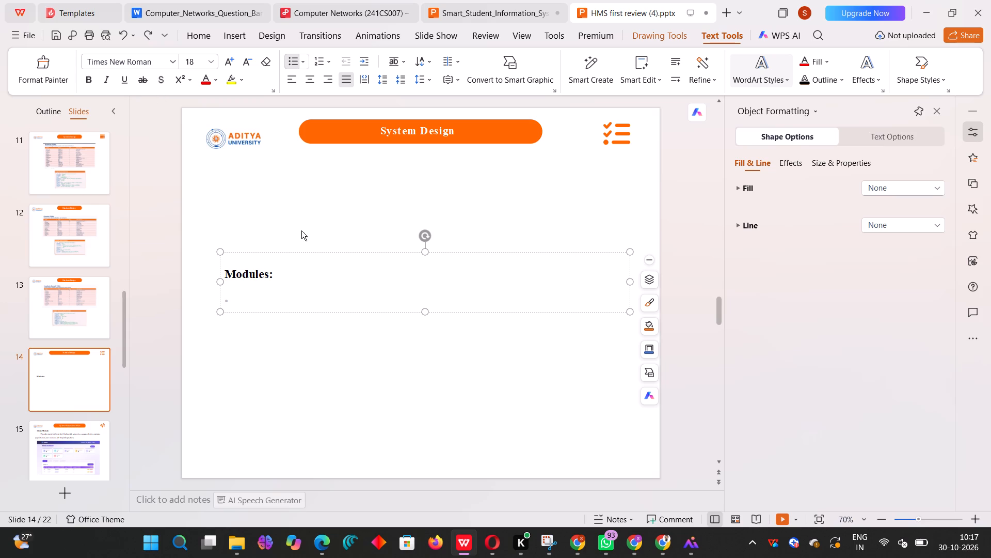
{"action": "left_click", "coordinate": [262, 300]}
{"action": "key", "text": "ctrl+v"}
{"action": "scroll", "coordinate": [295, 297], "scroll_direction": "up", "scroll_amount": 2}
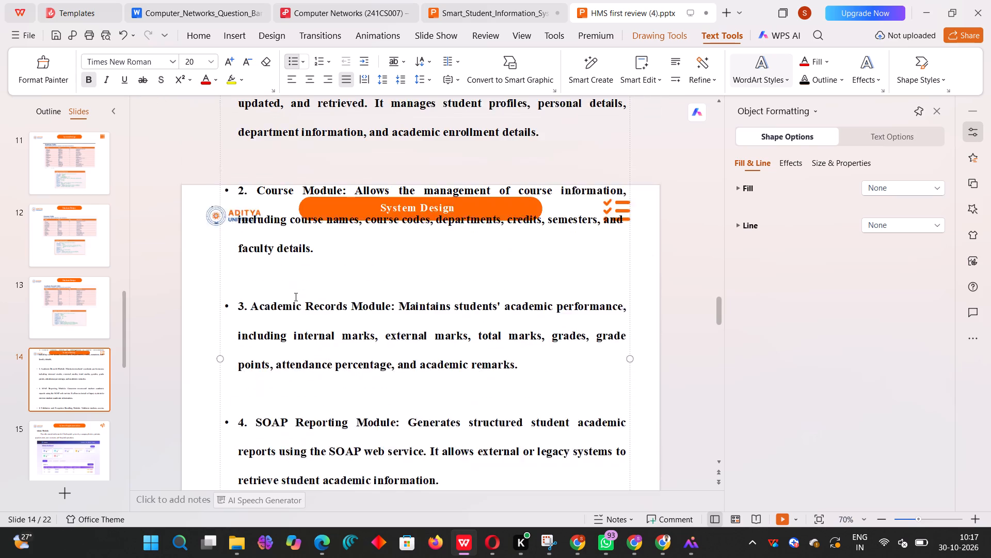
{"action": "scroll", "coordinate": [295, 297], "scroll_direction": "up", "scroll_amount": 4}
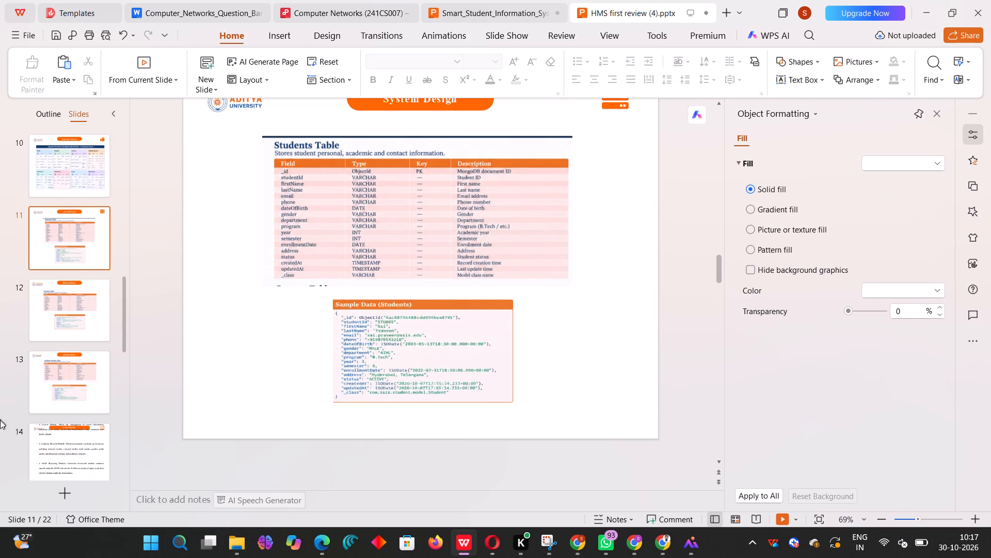
Set the line spacing of the Course Module through AOP Logging Module paragraphs on slide 14 to 1.0.
{"action": "left_click", "coordinate": [49, 437]}
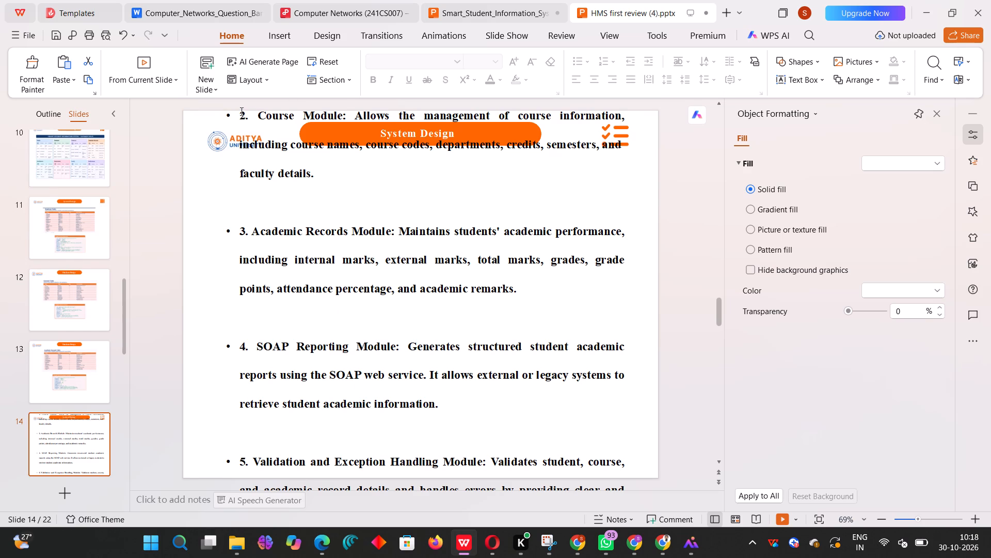
{"action": "left_click_drag", "start_coordinate": [240, 111], "coordinate": [354, 519]}
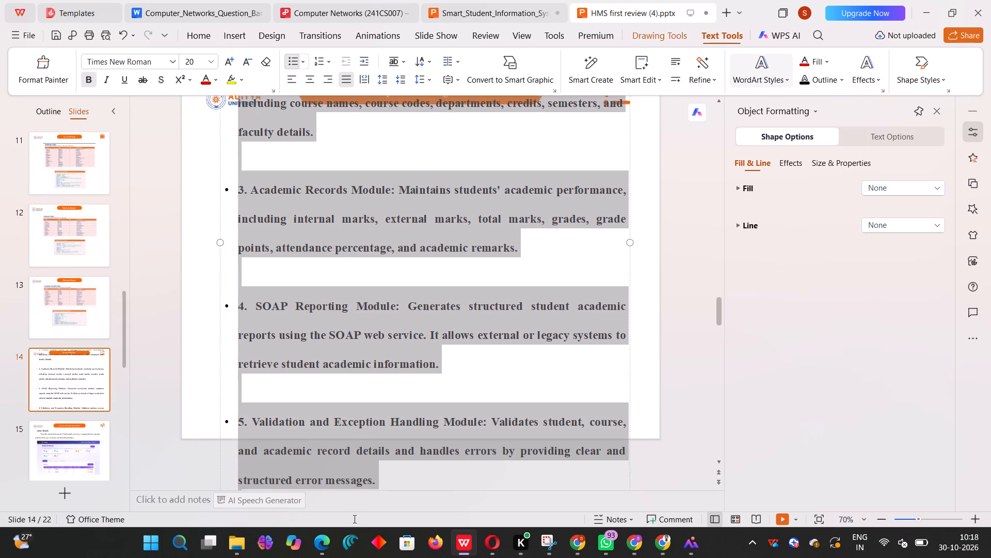
{"action": "left_click_drag", "start_coordinate": [354, 519], "coordinate": [610, 423]}
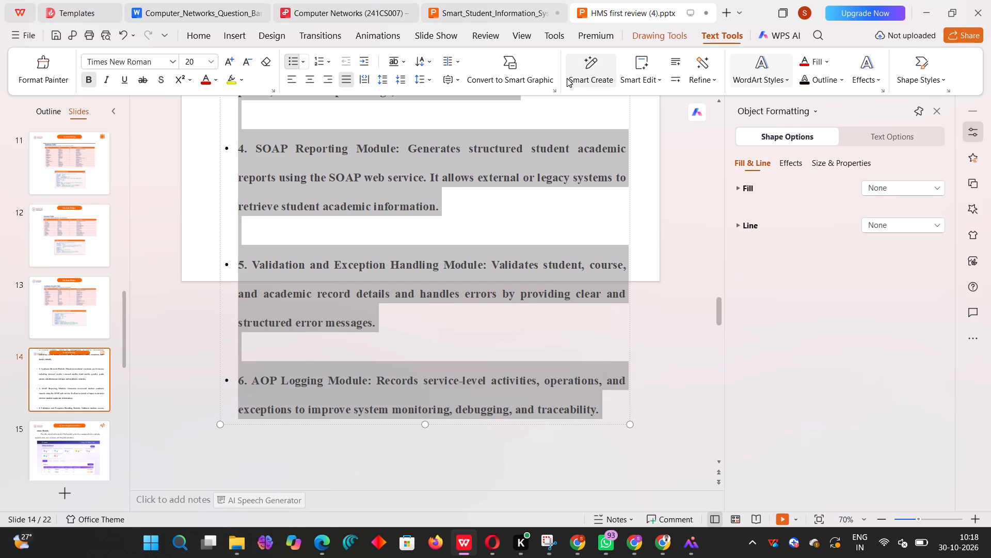
{"action": "left_click", "coordinate": [431, 79]}
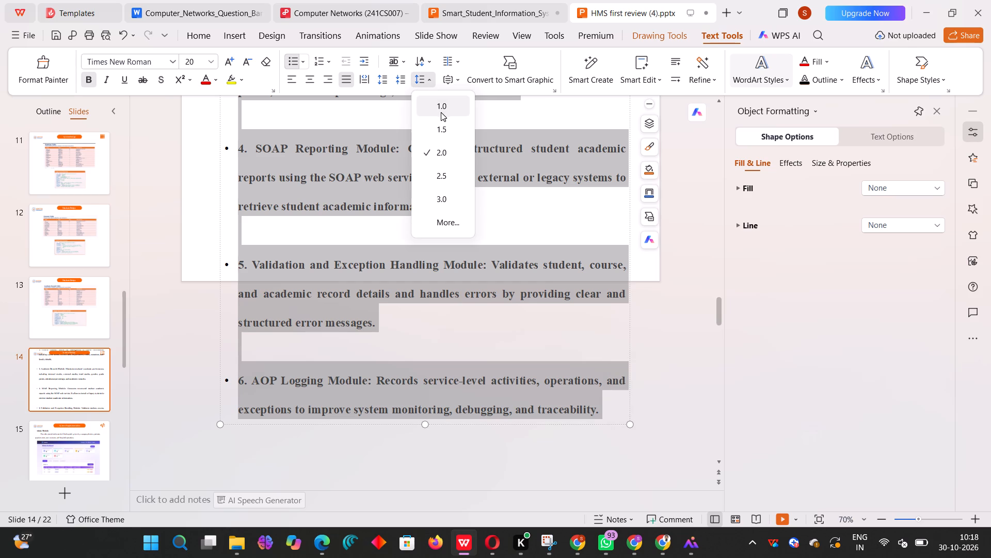
{"action": "left_click", "coordinate": [441, 107]}
Set the line spacing of the Student Module paragraph on slide 14 to 1.0.
{"action": "scroll", "coordinate": [409, 102], "scroll_direction": "up", "scroll_amount": 1}
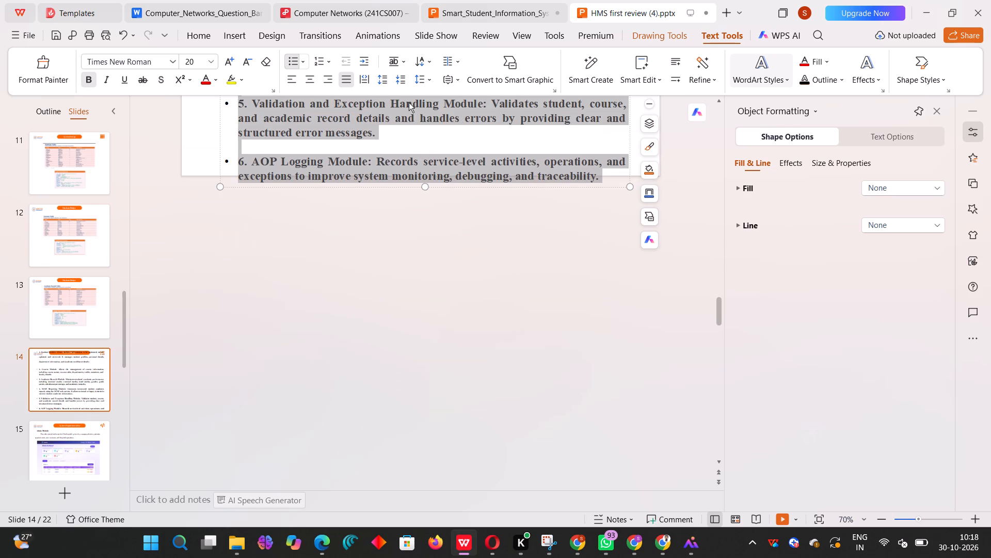
{"action": "scroll", "coordinate": [409, 102], "scroll_direction": "up", "scroll_amount": 3}
{"action": "scroll", "coordinate": [409, 102], "scroll_direction": "down", "scroll_amount": 1}
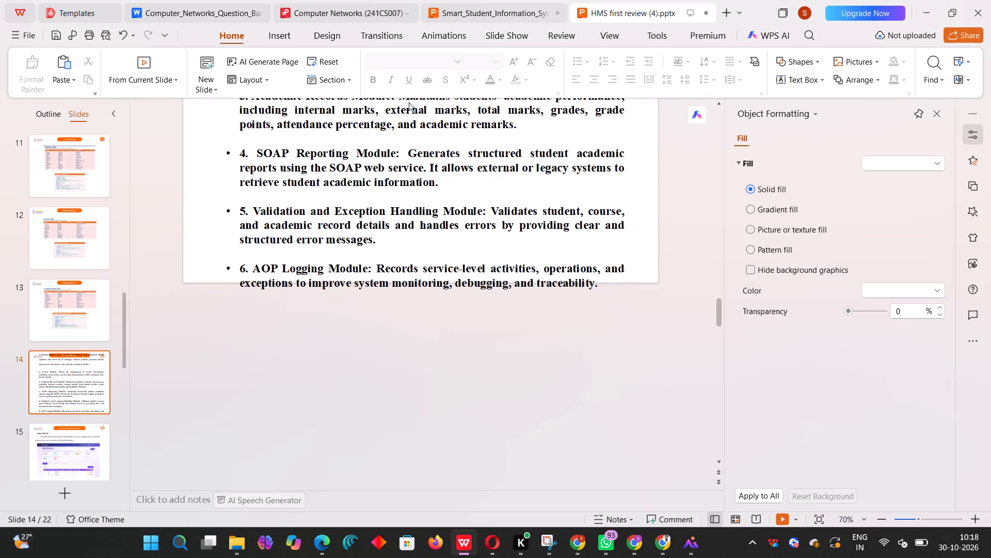
{"action": "scroll", "coordinate": [362, 186], "scroll_direction": "up", "scroll_amount": 3}
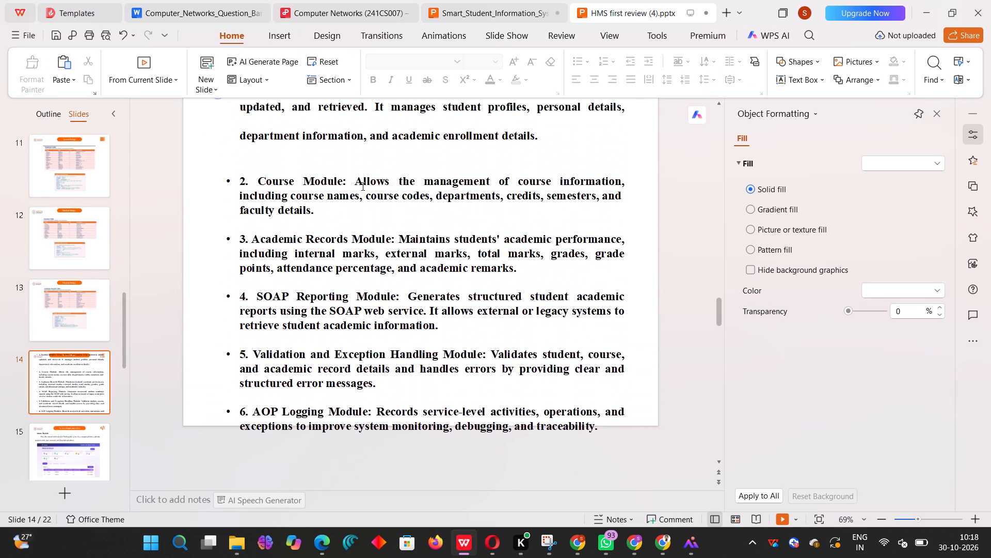
{"action": "scroll", "coordinate": [362, 186], "scroll_direction": "up", "scroll_amount": 2}
{"action": "left_click_drag", "start_coordinate": [549, 147], "coordinate": [221, 3]}
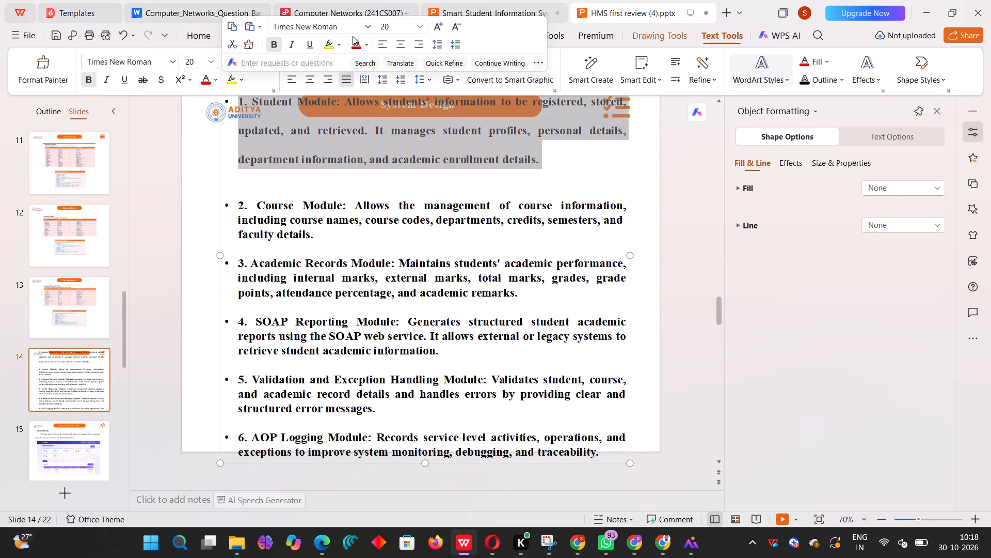
{"action": "left_click", "coordinate": [428, 84]}
{"action": "left_click", "coordinate": [437, 106]}
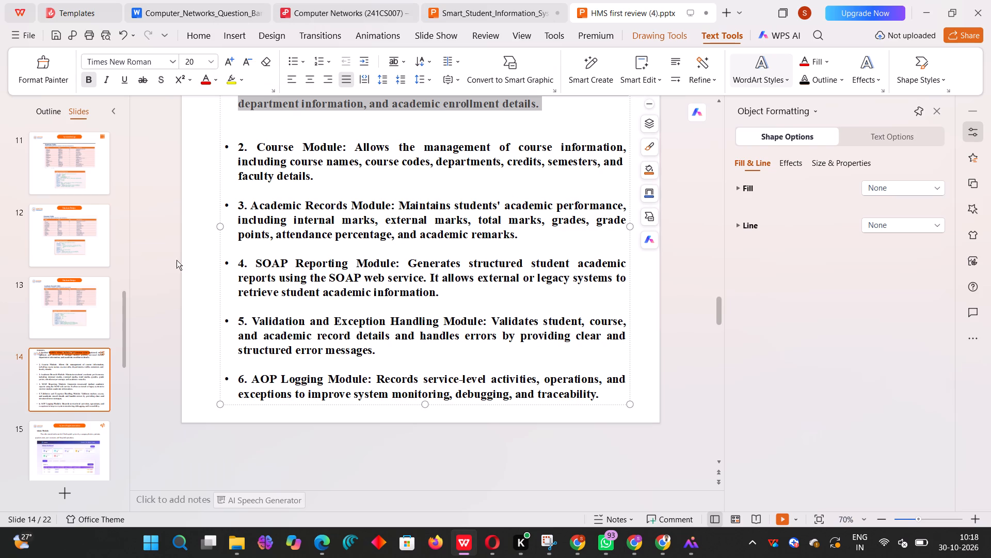
Apply 1.0 line spacing across all six module descriptions on slide 14, including the blank lines between them.
{"action": "left_click", "coordinate": [175, 247]}
{"action": "scroll", "coordinate": [175, 247], "scroll_direction": "up", "scroll_amount": 1}
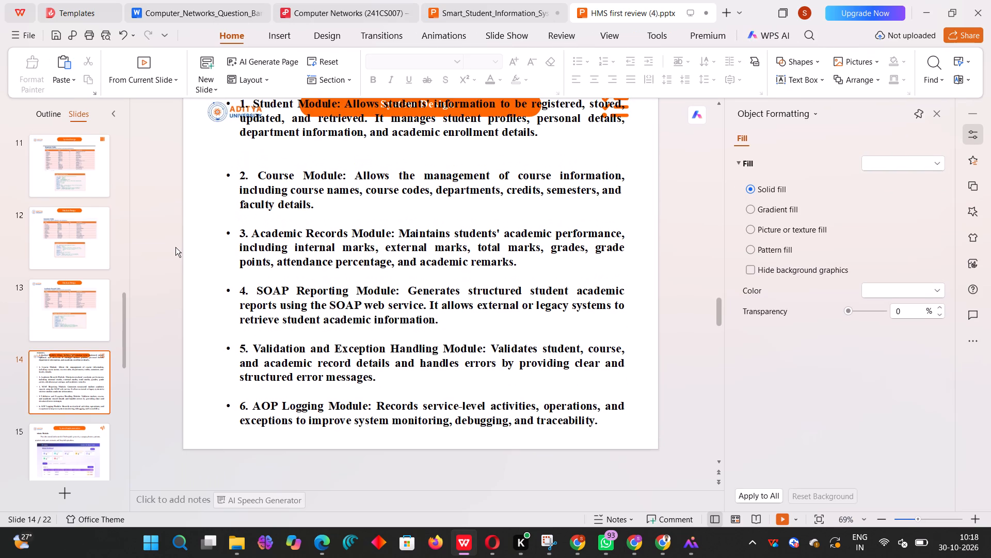
{"action": "left_click_drag", "start_coordinate": [241, 103], "coordinate": [406, 345]}
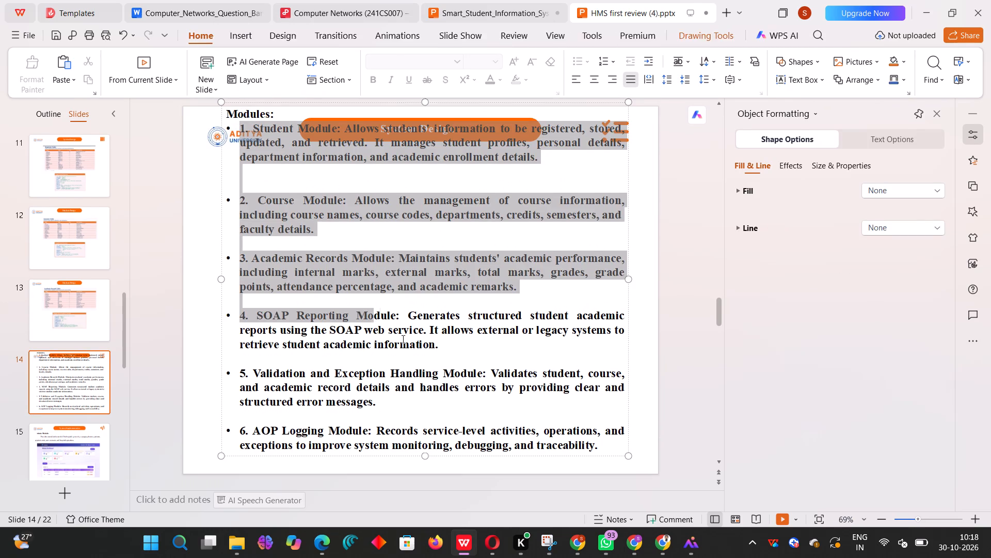
{"action": "left_click_drag", "start_coordinate": [406, 345], "coordinate": [607, 431]}
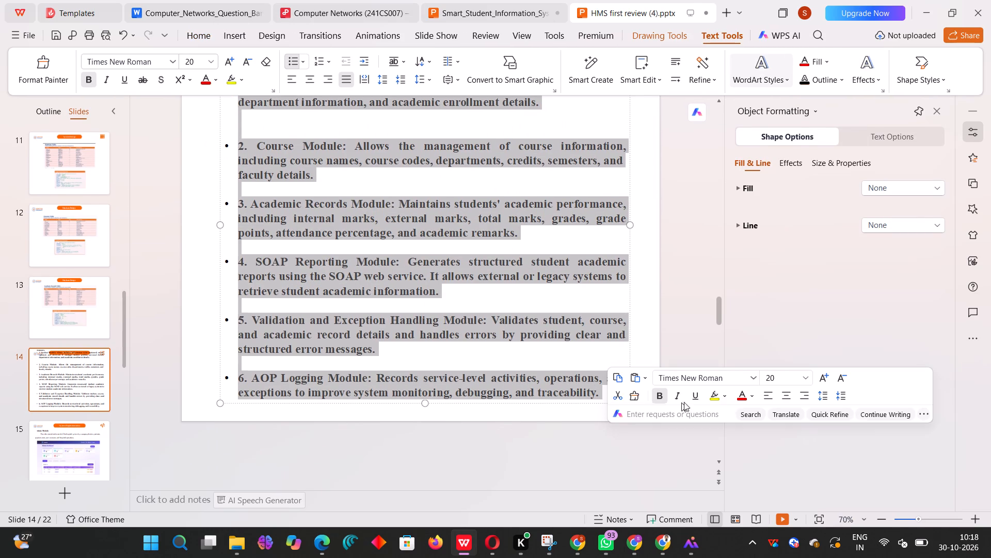
{"action": "left_click", "coordinate": [429, 79]}
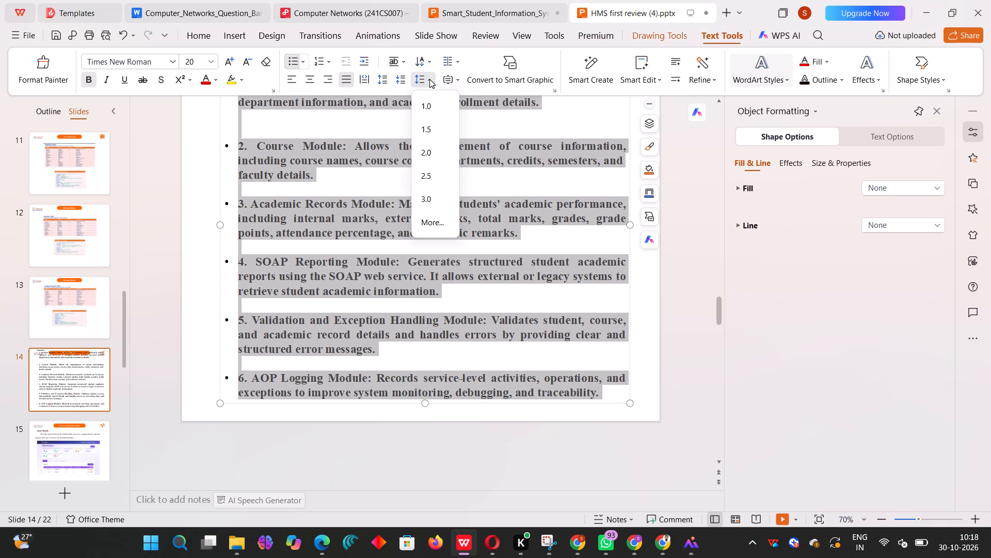
{"action": "left_click", "coordinate": [437, 104]}
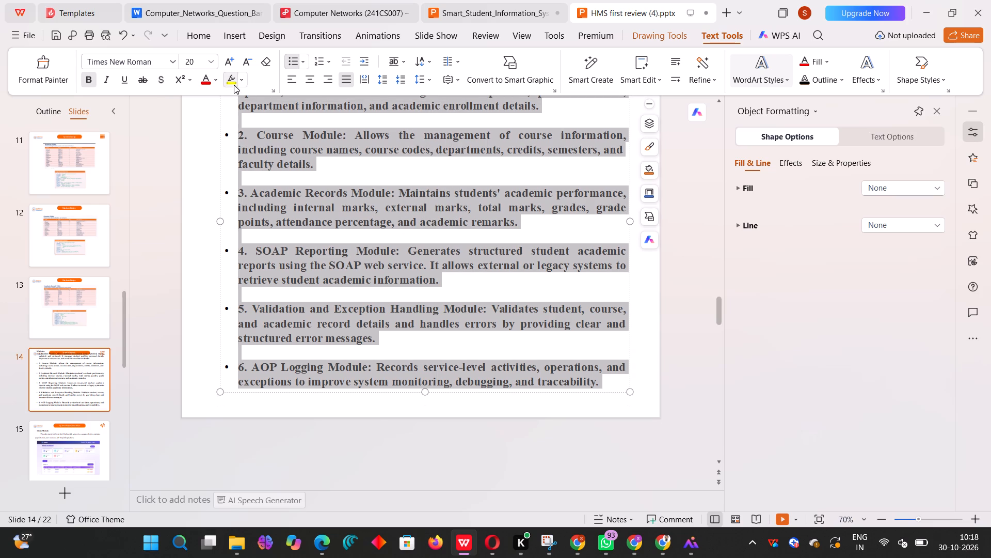
Remove the bold formatting from all six module descriptions on slide 14.
{"action": "left_click", "coordinate": [89, 81]}
{"action": "scroll", "coordinate": [312, 200], "scroll_direction": "up", "scroll_amount": 1}
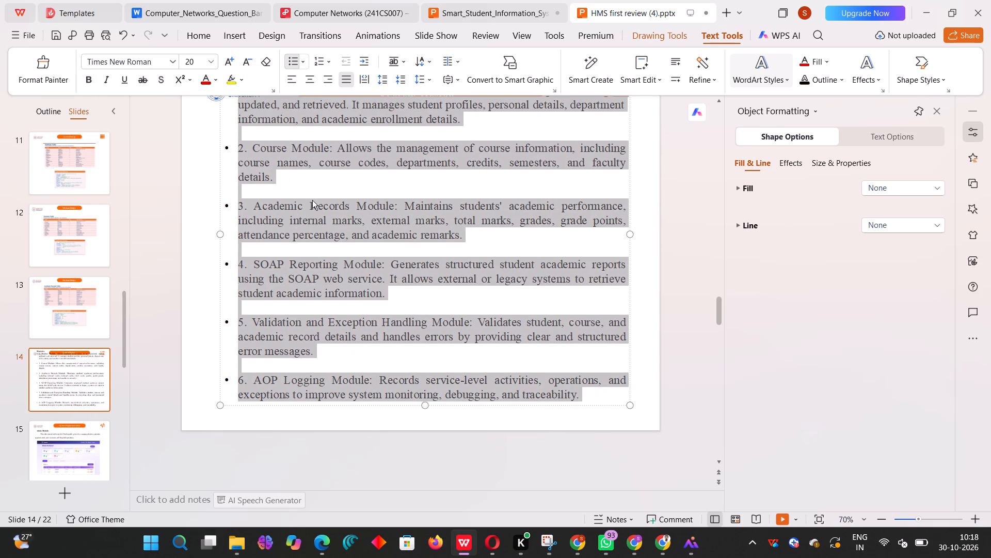
{"action": "scroll", "coordinate": [312, 200], "scroll_direction": "up", "scroll_amount": 1}
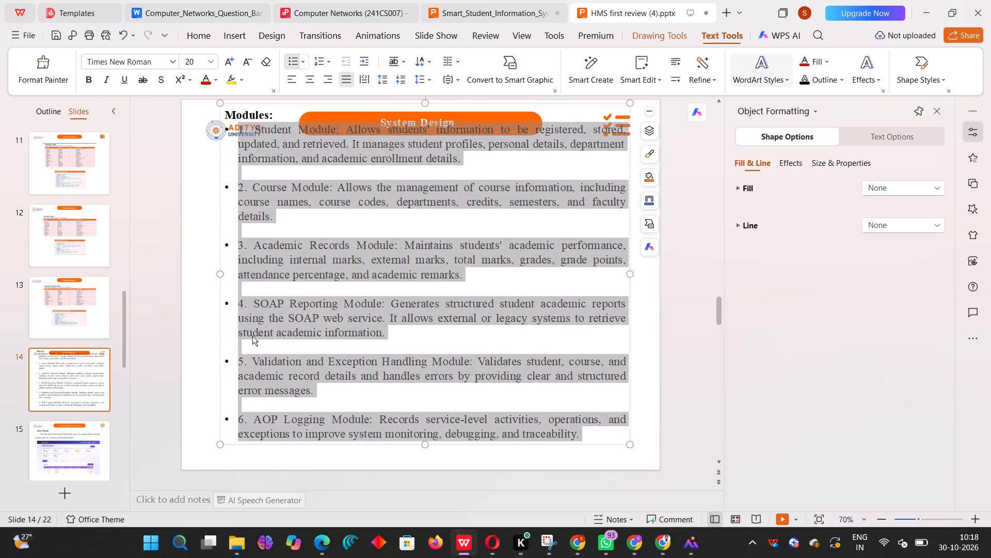
{"action": "left_click", "coordinate": [162, 388]}
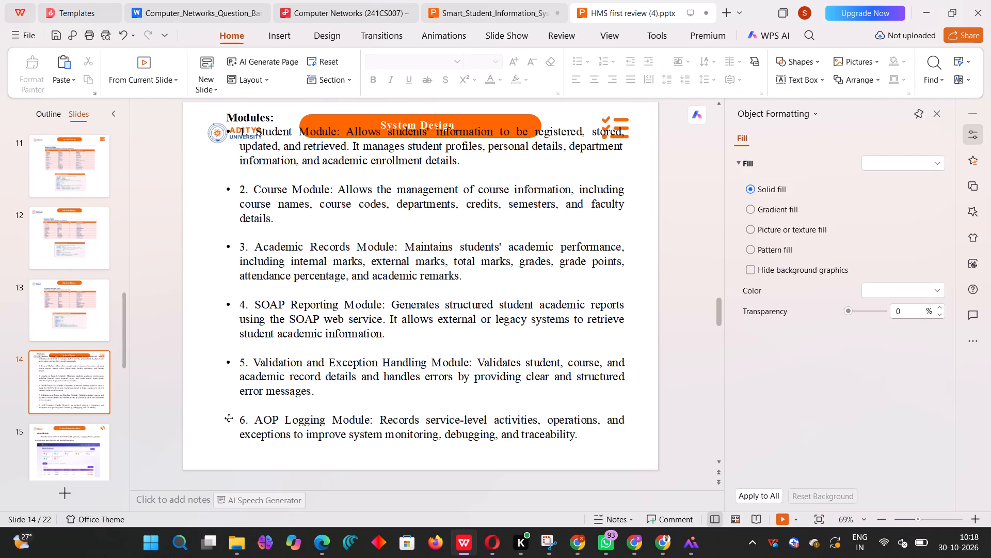
Delete the AOP Logging Module paragraph from the module descriptions on slide 14.
{"action": "left_click_drag", "start_coordinate": [583, 436], "coordinate": [153, 424]}
{"action": "key", "text": "Delete"}
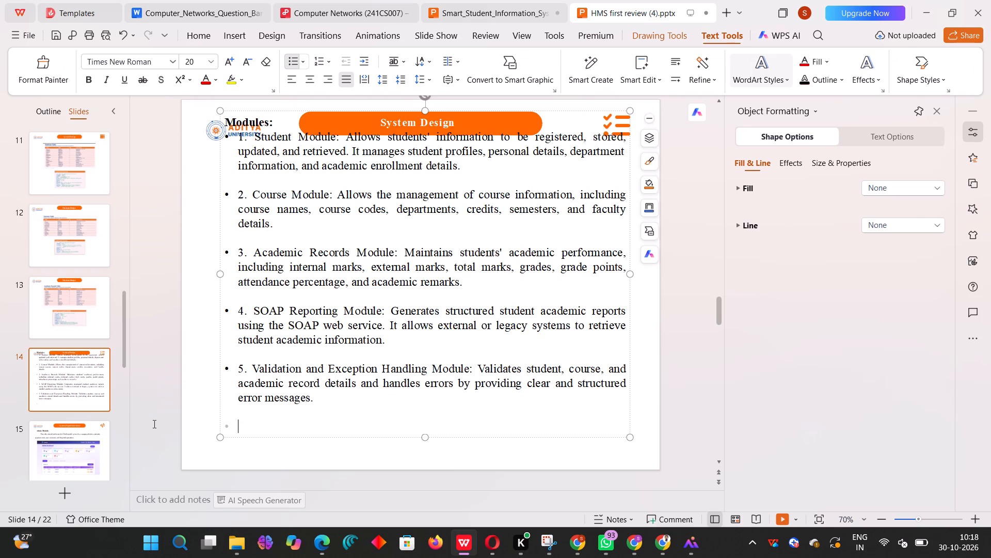
Move the modules text box on slide 14 down so that it sits clear of the System Design title and the university logo.
{"action": "scroll", "coordinate": [153, 424], "scroll_direction": "up", "scroll_amount": 1}
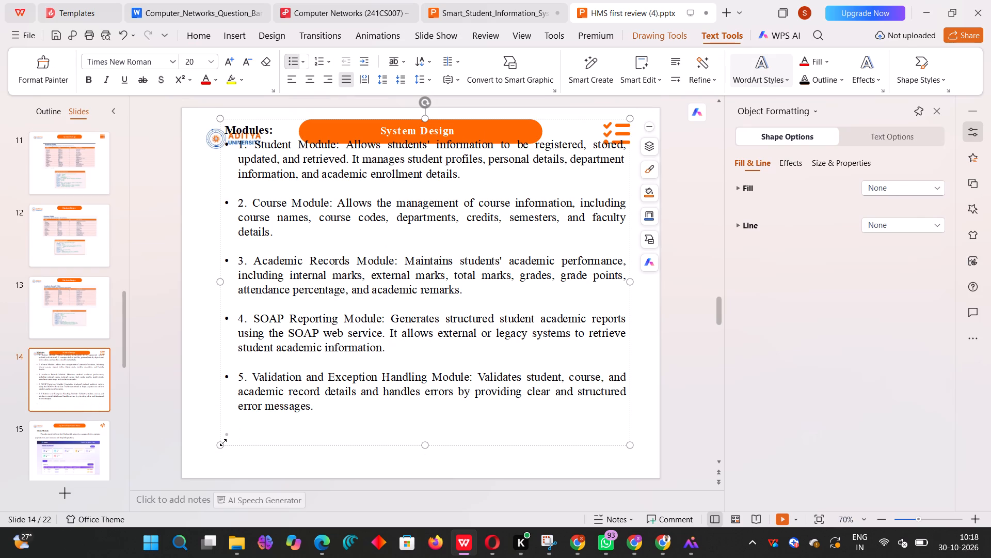
{"action": "left_click_drag", "start_coordinate": [218, 440], "coordinate": [218, 457]}
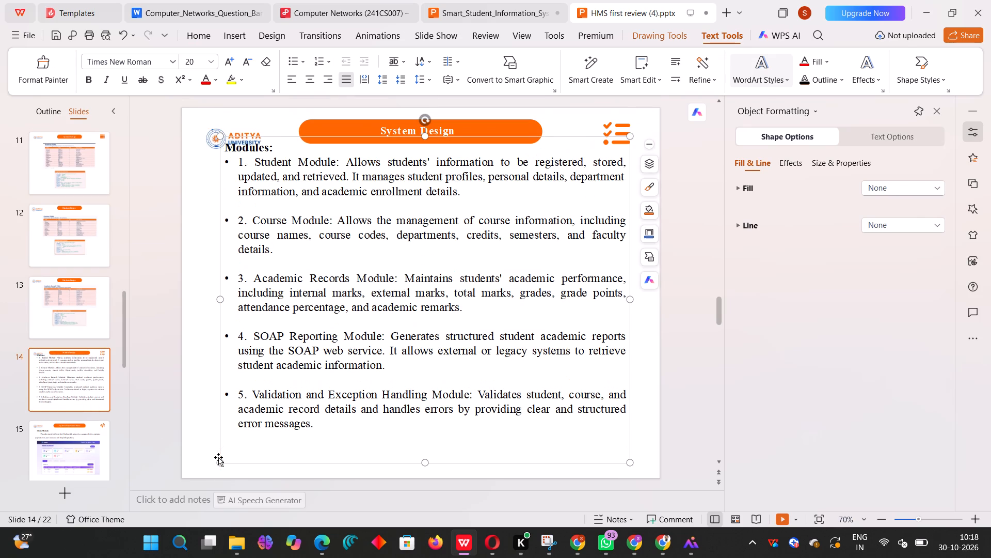
{"action": "left_click_drag", "start_coordinate": [218, 457], "coordinate": [219, 468]}
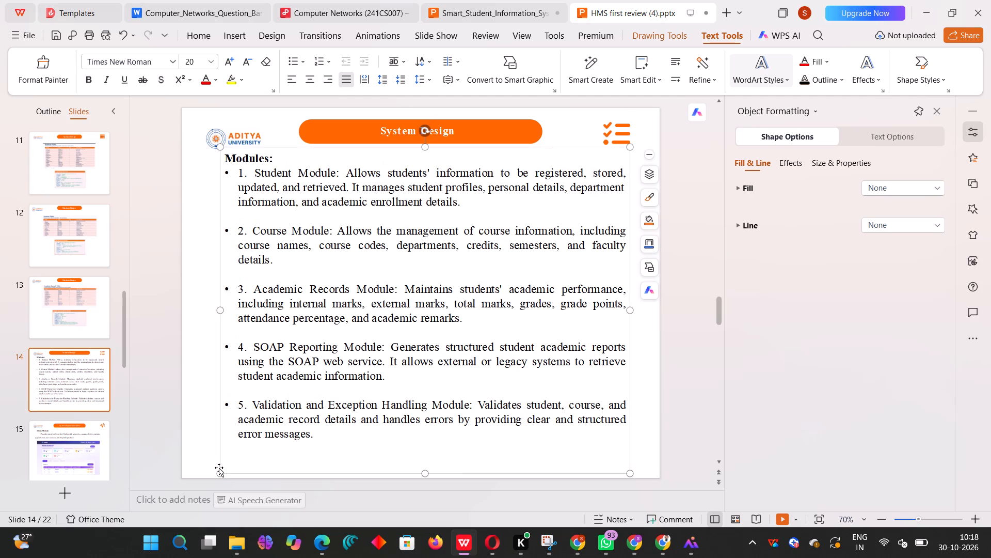
{"action": "left_click", "coordinate": [688, 410]}
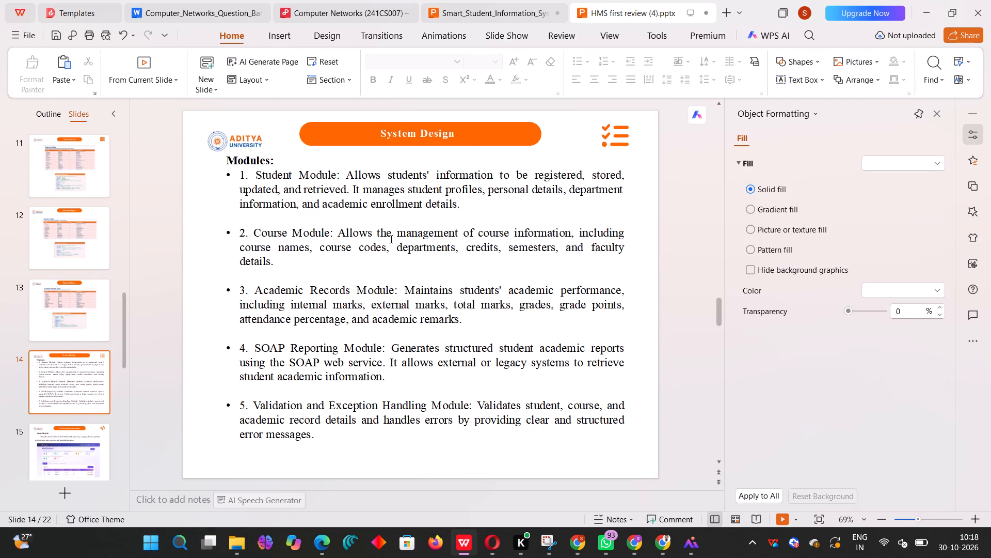
Bold the numbered heading of each of the five module descriptions on slide 14, from Student Module to Validation and Exception Handling Module.
{"action": "left_click_drag", "start_coordinate": [340, 176], "coordinate": [228, 179]}
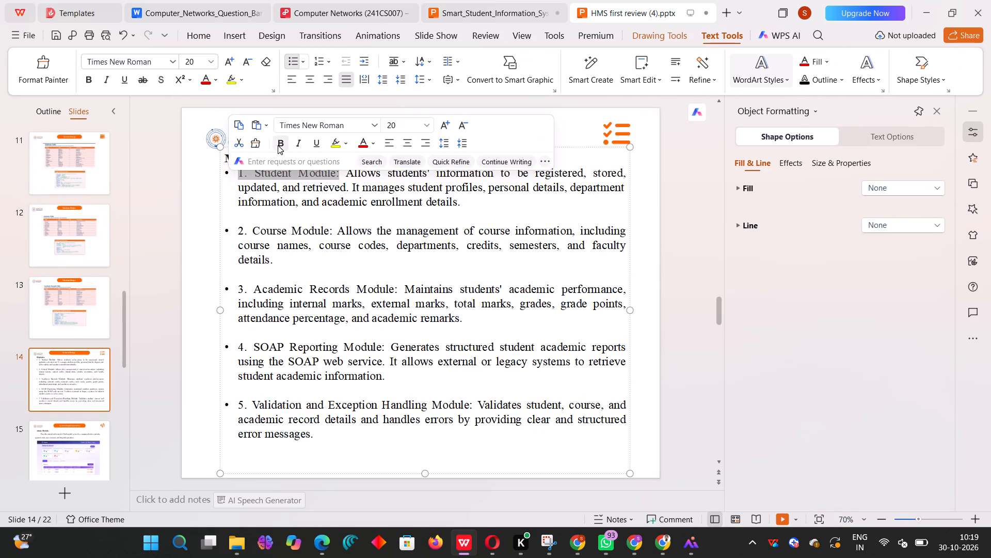
{"action": "left_click", "coordinate": [278, 145]}
{"action": "left_click_drag", "start_coordinate": [337, 231], "coordinate": [296, 222]}
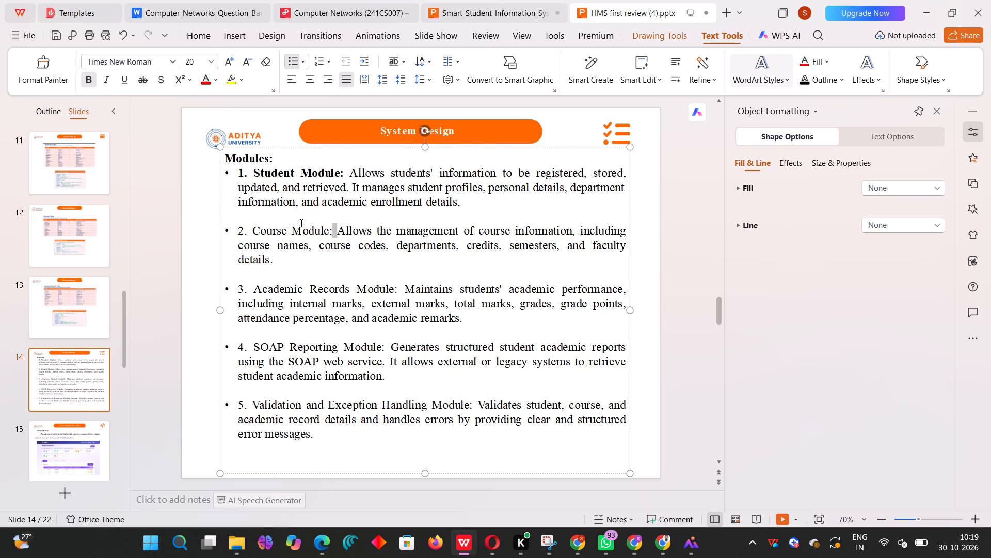
{"action": "left_click_drag", "start_coordinate": [296, 222], "coordinate": [229, 226]}
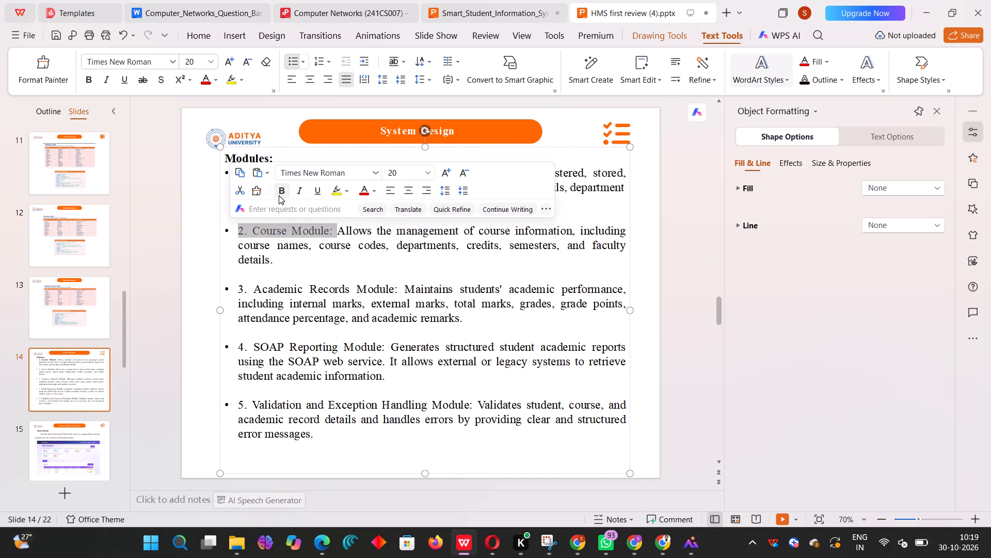
{"action": "left_click", "coordinate": [279, 195]}
{"action": "left_click_drag", "start_coordinate": [398, 289], "coordinate": [308, 286]}
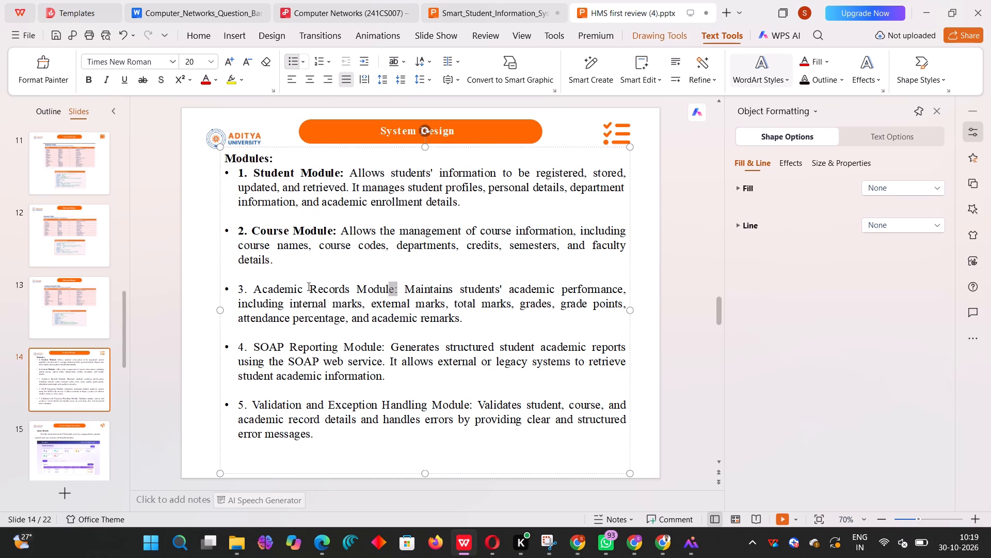
{"action": "left_click_drag", "start_coordinate": [308, 286], "coordinate": [178, 285]}
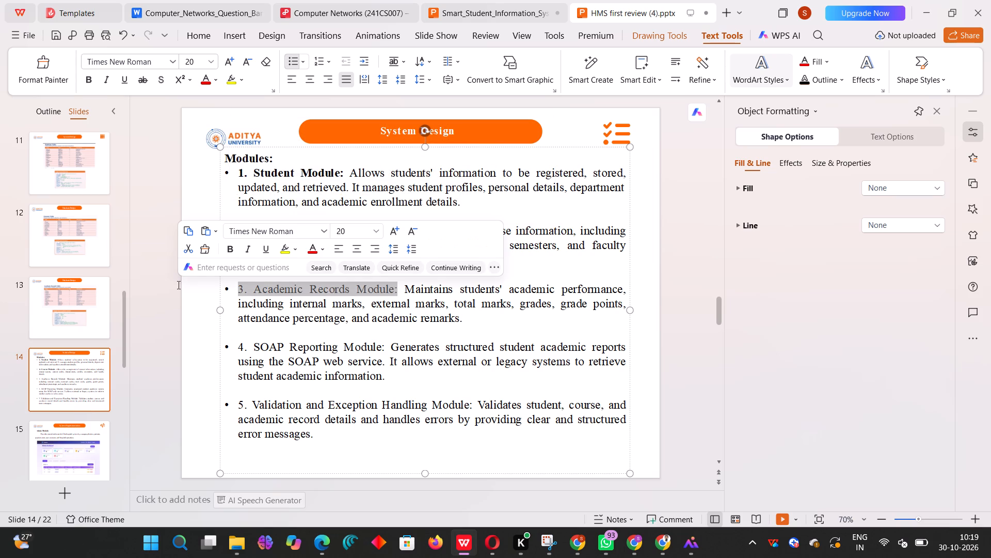
{"action": "left_click", "coordinate": [230, 253]}
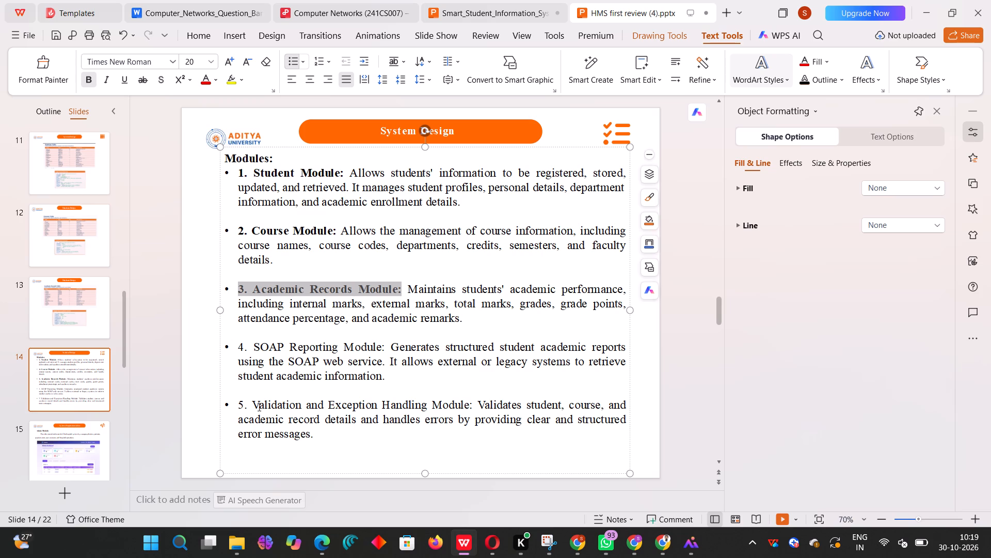
{"action": "left_click_drag", "start_coordinate": [236, 352], "coordinate": [382, 350]}
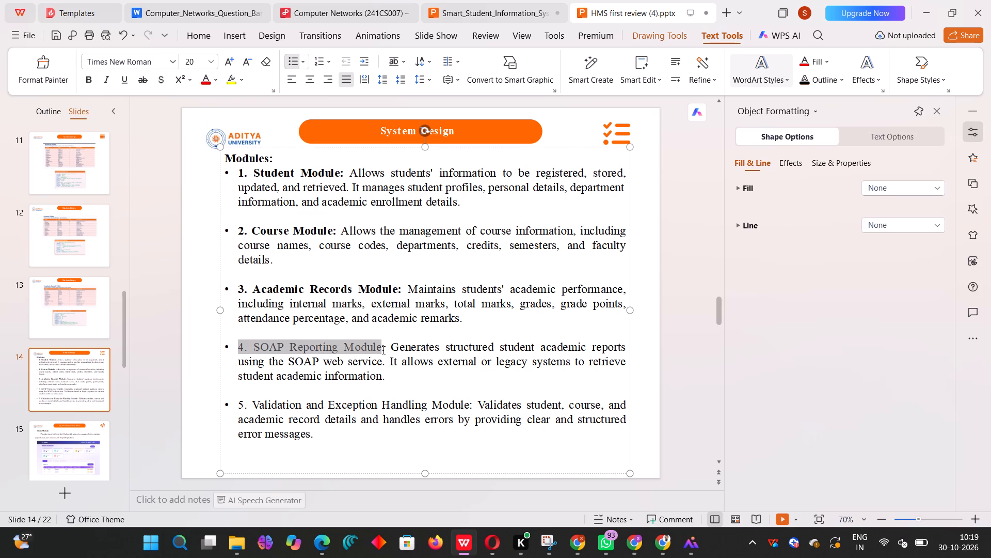
{"action": "left_click_drag", "start_coordinate": [382, 350], "coordinate": [387, 351]}
{"action": "left_click", "coordinate": [438, 313]}
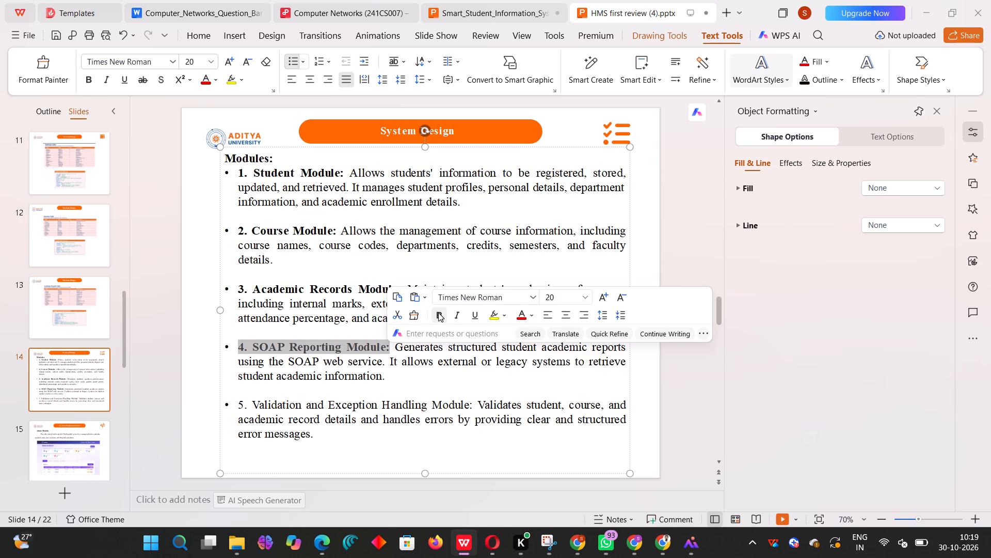
{"action": "left_click_drag", "start_coordinate": [238, 405], "coordinate": [376, 416]}
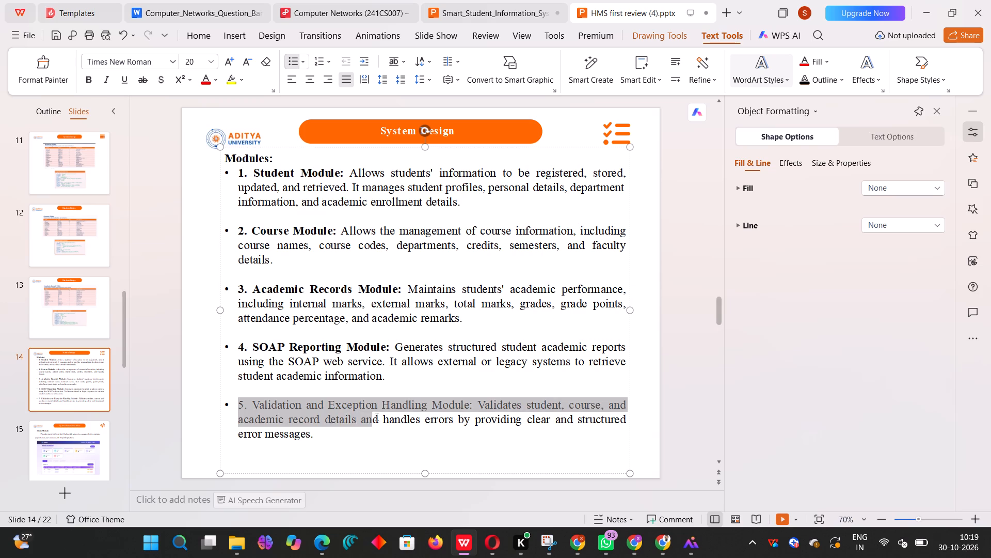
{"action": "left_click_drag", "start_coordinate": [376, 416], "coordinate": [479, 404]}
{"action": "left_click", "coordinate": [530, 366]}
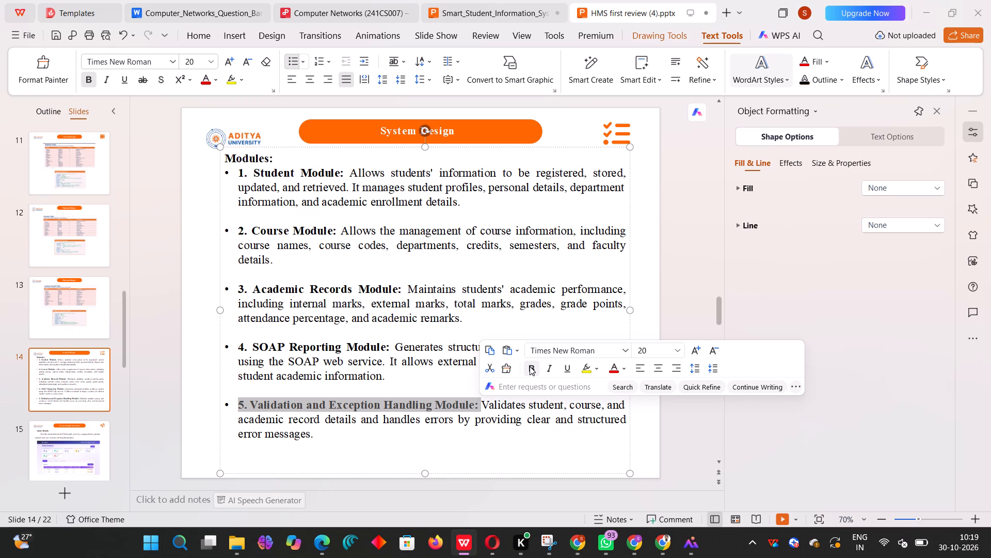
{"action": "left_click", "coordinate": [673, 208]}
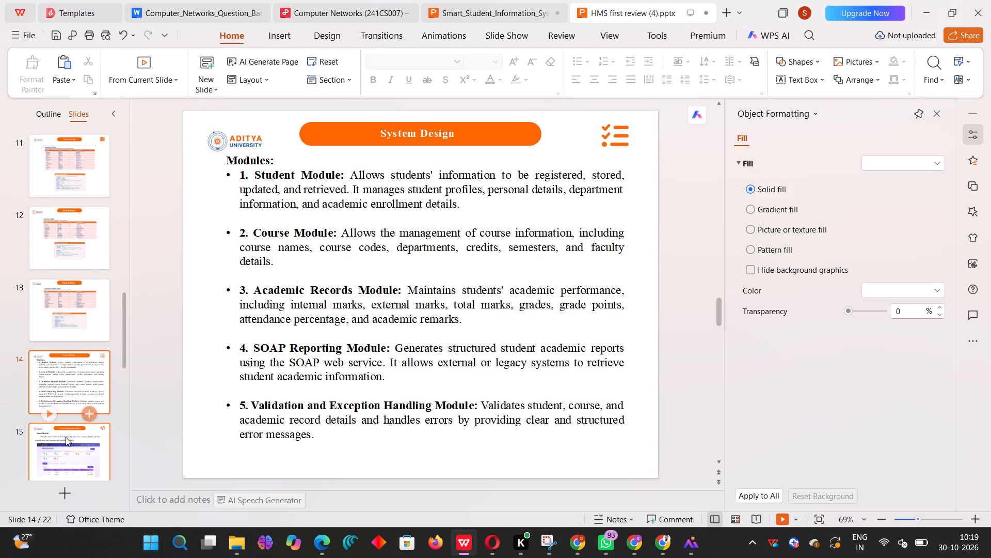
Review the Conclusion, References and Future Enhancements slides for content left over from the hospital project.
{"action": "scroll", "coordinate": [66, 437], "scroll_direction": "down", "scroll_amount": 4}
{"action": "left_click", "coordinate": [77, 350]}
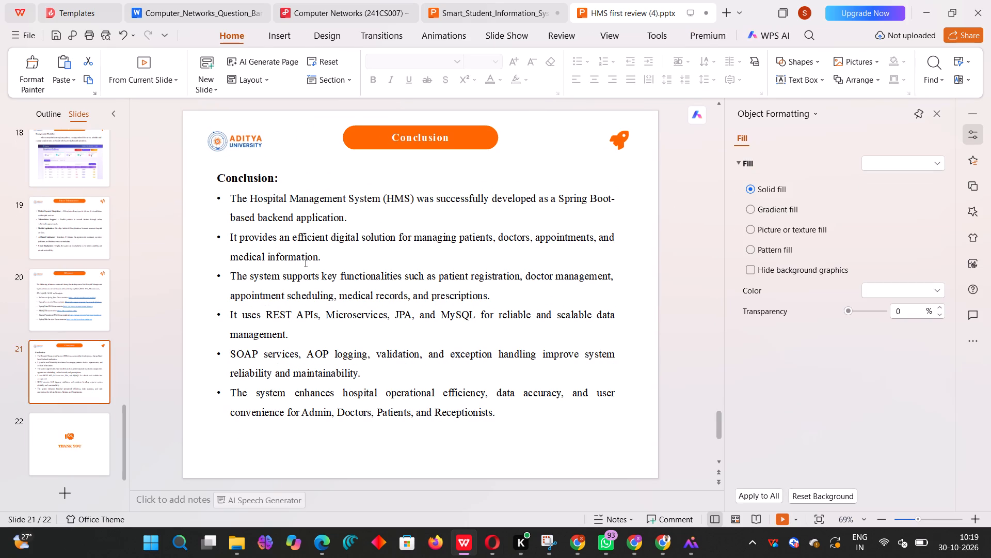
{"action": "left_click_drag", "start_coordinate": [300, 257], "coordinate": [367, 245]}
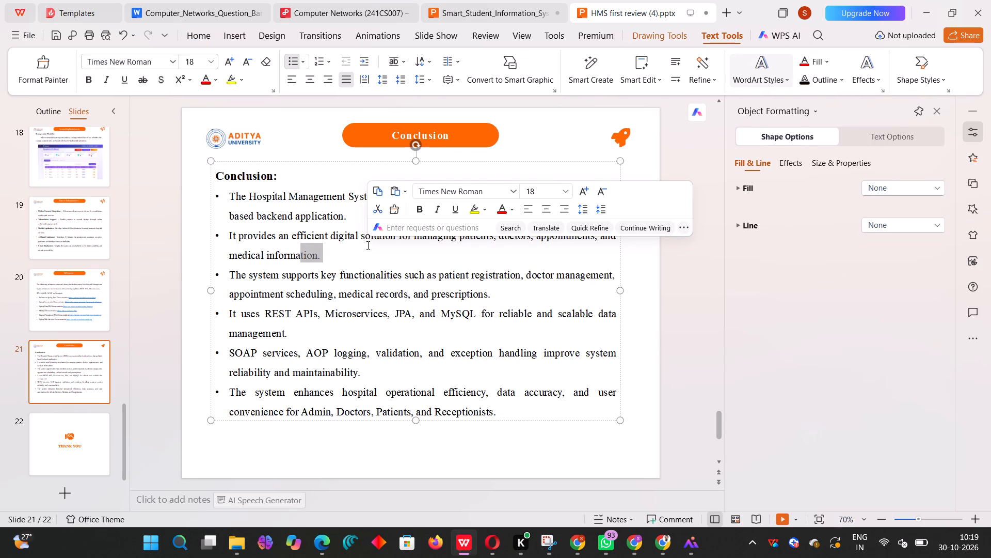
{"action": "left_click", "coordinate": [330, 299]}
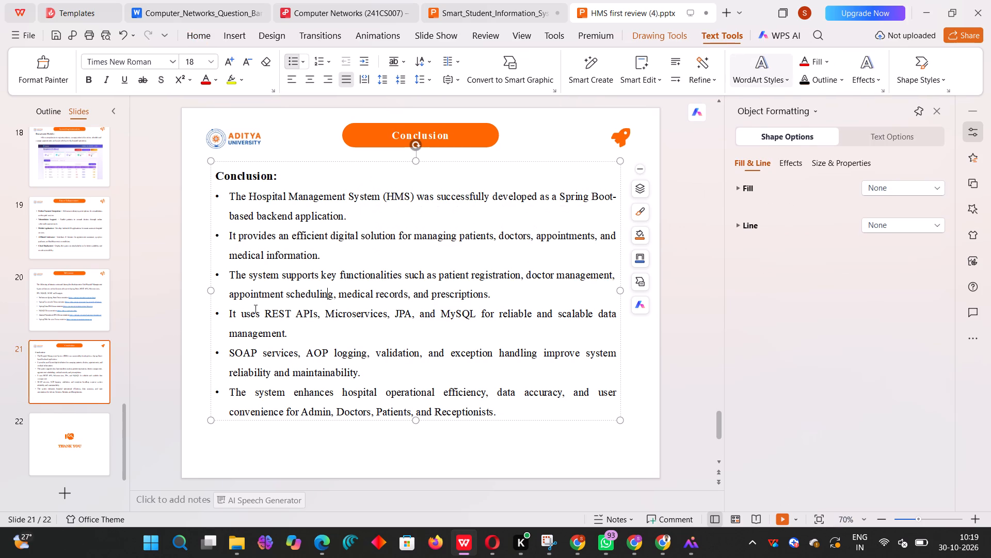
{"action": "left_click", "coordinate": [66, 238]}
{"action": "left_click", "coordinate": [74, 296]}
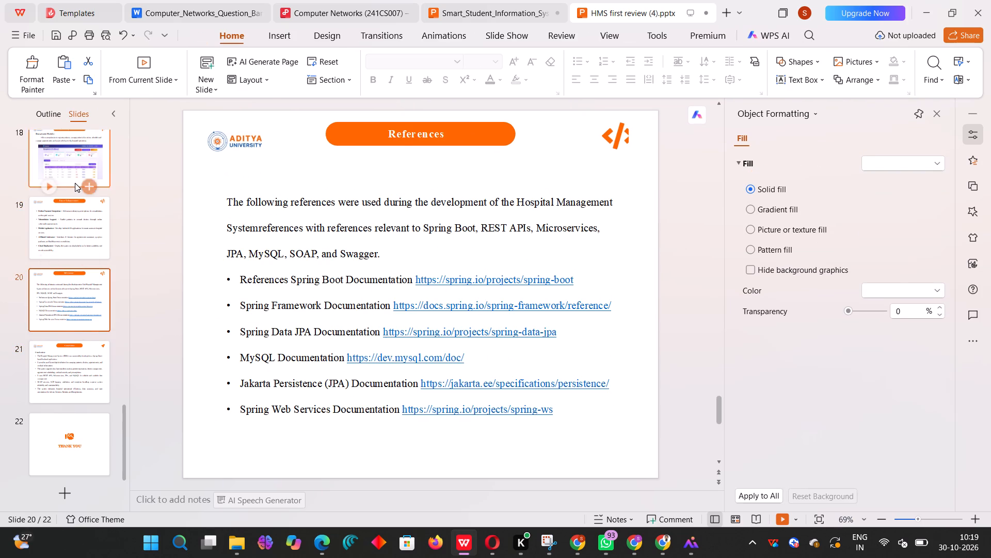
{"action": "scroll", "coordinate": [75, 183], "scroll_direction": "up", "scroll_amount": 1}
{"action": "left_click", "coordinate": [52, 386]}
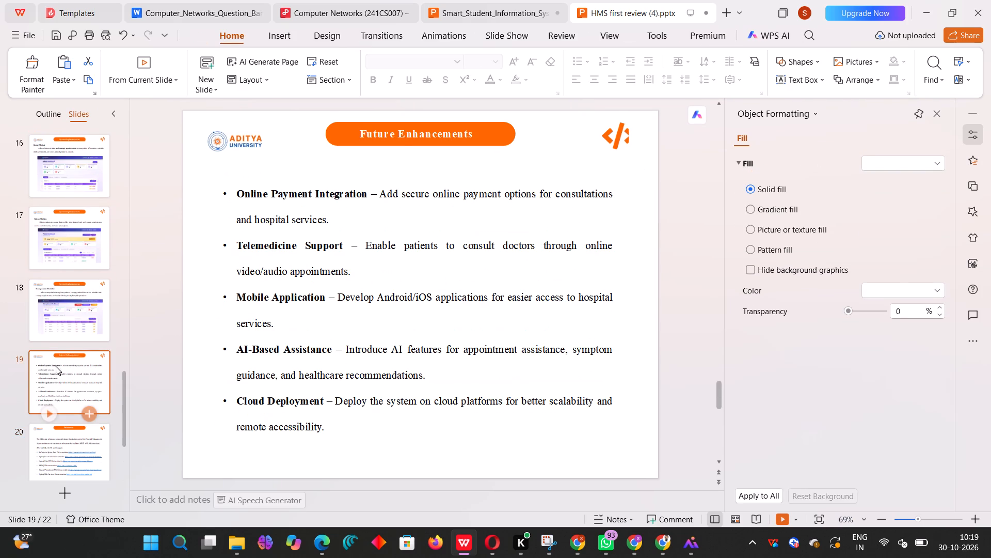
Set the font size of all five module descriptions on slide 14 to 18.
{"action": "scroll", "coordinate": [120, 303], "scroll_direction": "up", "scroll_amount": 1}
{"action": "left_click", "coordinate": [66, 223]}
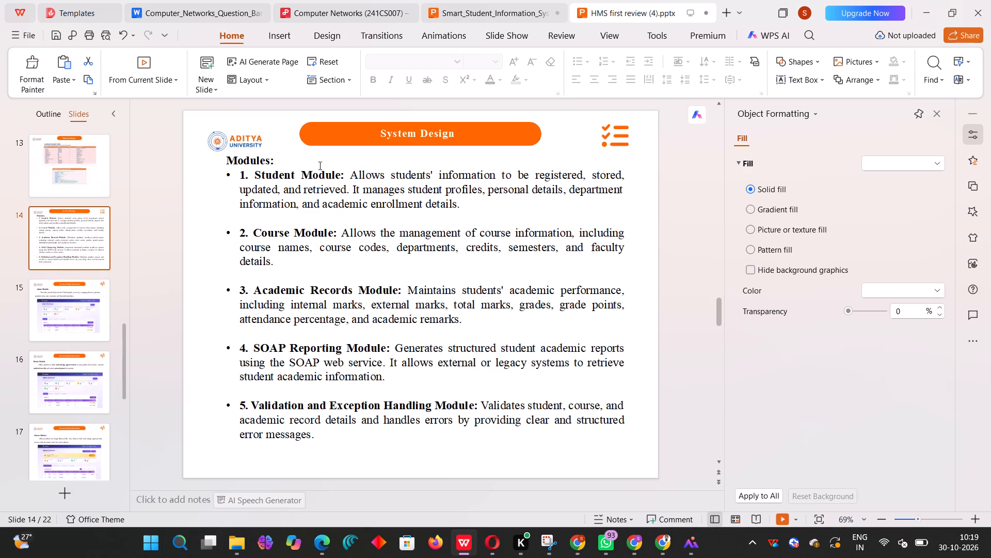
{"action": "left_click_drag", "start_coordinate": [233, 175], "coordinate": [378, 471]}
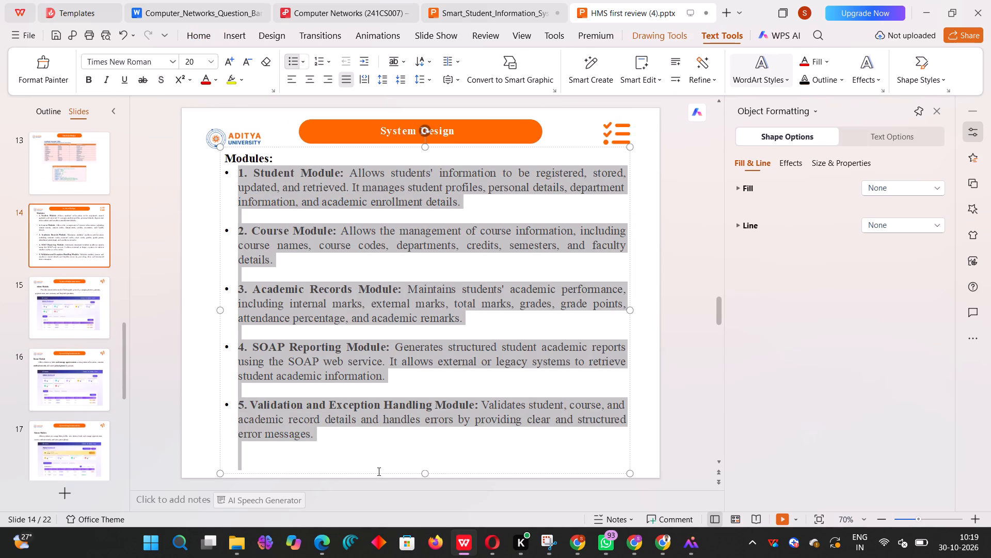
{"action": "left_click", "coordinate": [577, 419]}
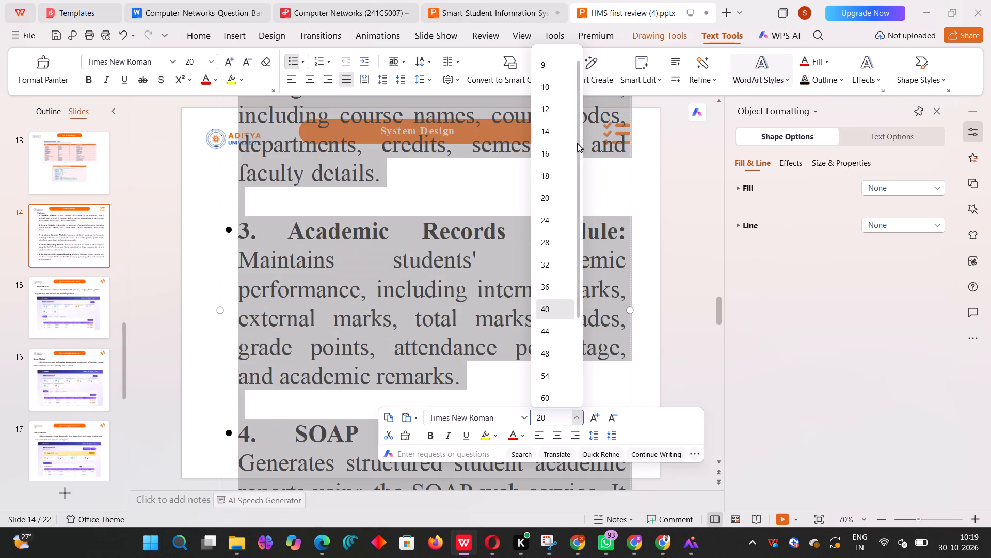
{"action": "left_click", "coordinate": [554, 180]}
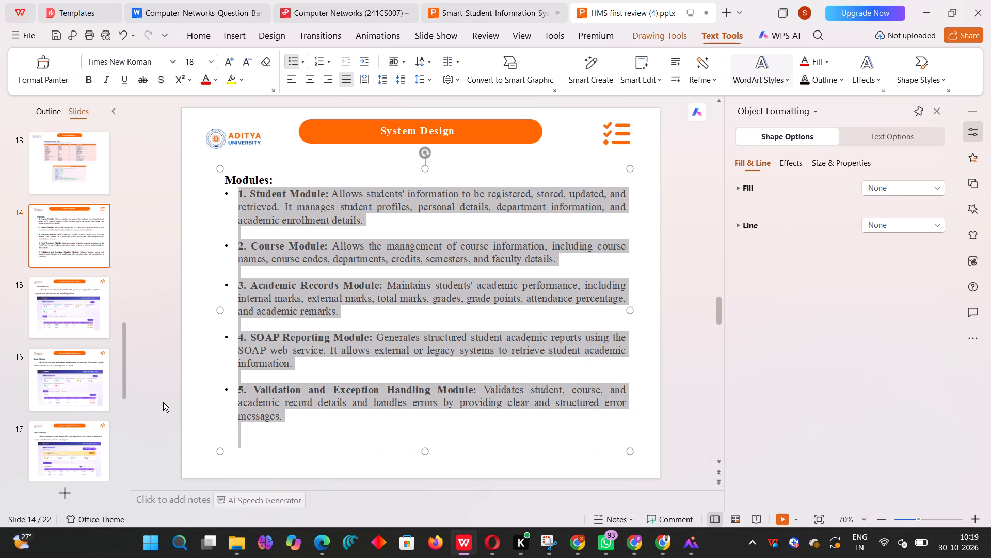
{"action": "left_click", "coordinate": [179, 396]}
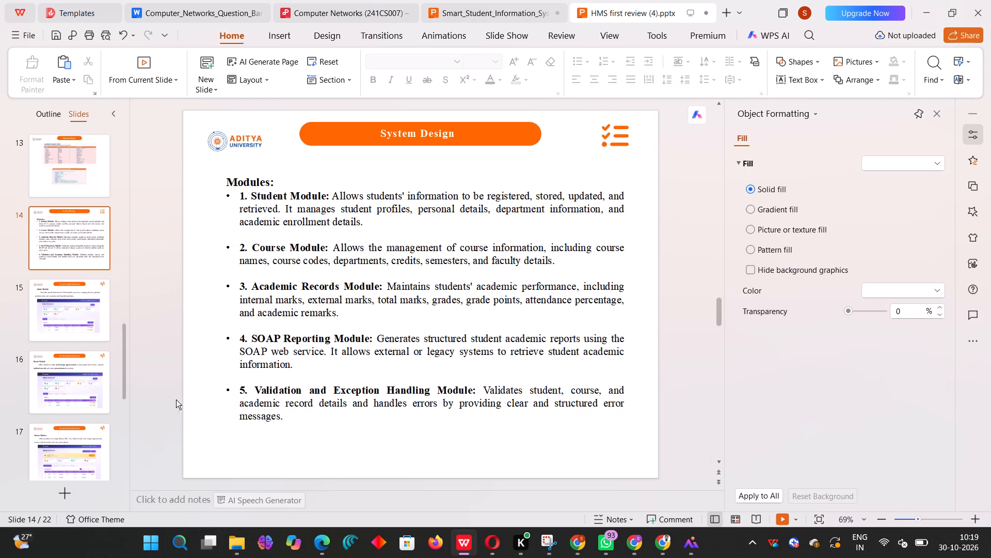
Copy all five bullet points of the Future Enhancements text on slide 19.
{"action": "left_click", "coordinate": [84, 332]}
{"action": "scroll", "coordinate": [84, 357], "scroll_direction": "down", "scroll_amount": 2}
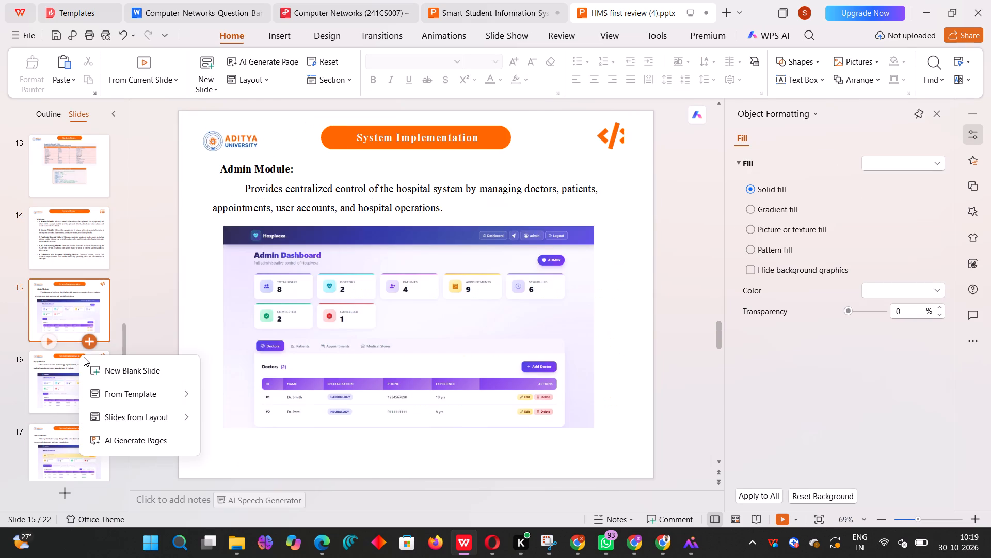
{"action": "left_click", "coordinate": [63, 327]}
{"action": "scroll", "coordinate": [58, 345], "scroll_direction": "down", "scroll_amount": 1}
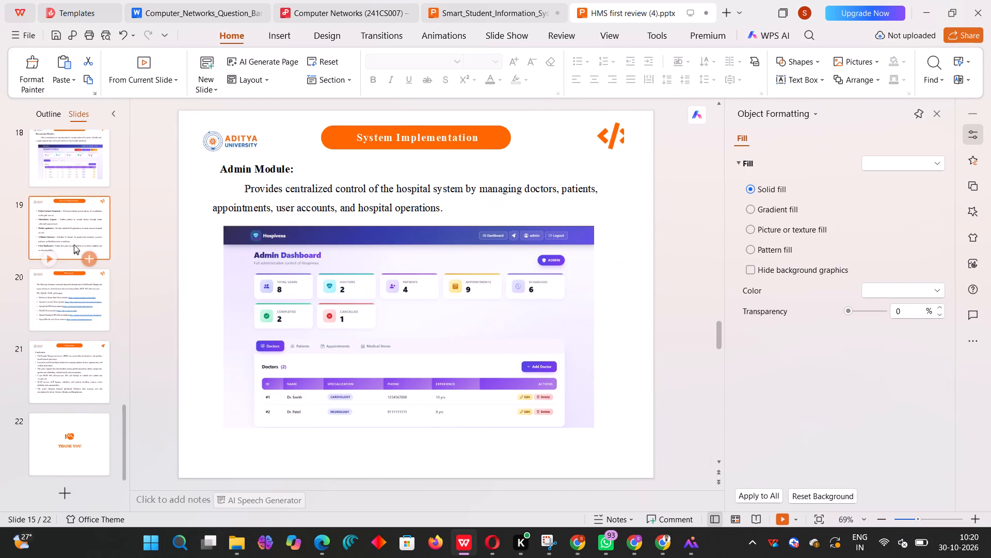
{"action": "left_click", "coordinate": [72, 236]}
{"action": "left_click_drag", "start_coordinate": [235, 194], "coordinate": [247, 208]}
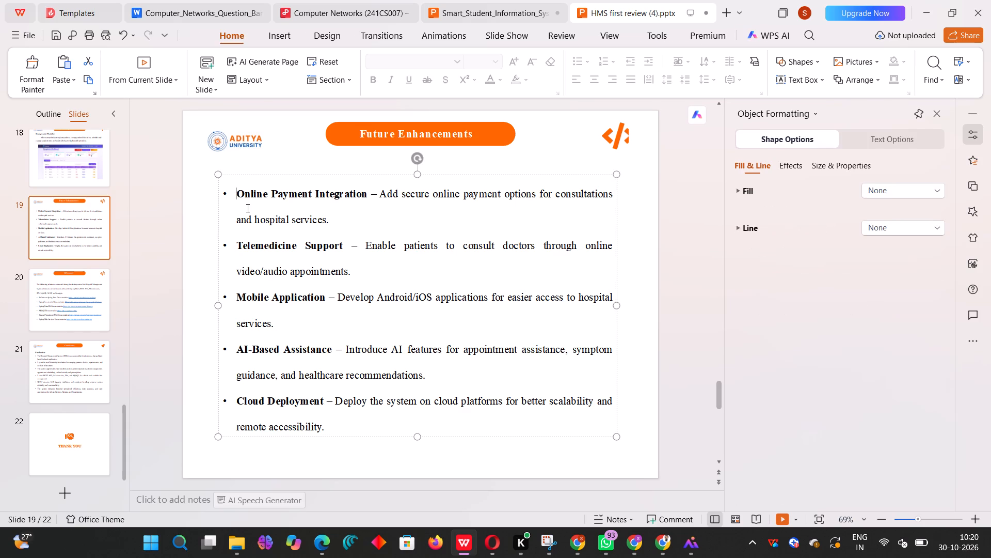
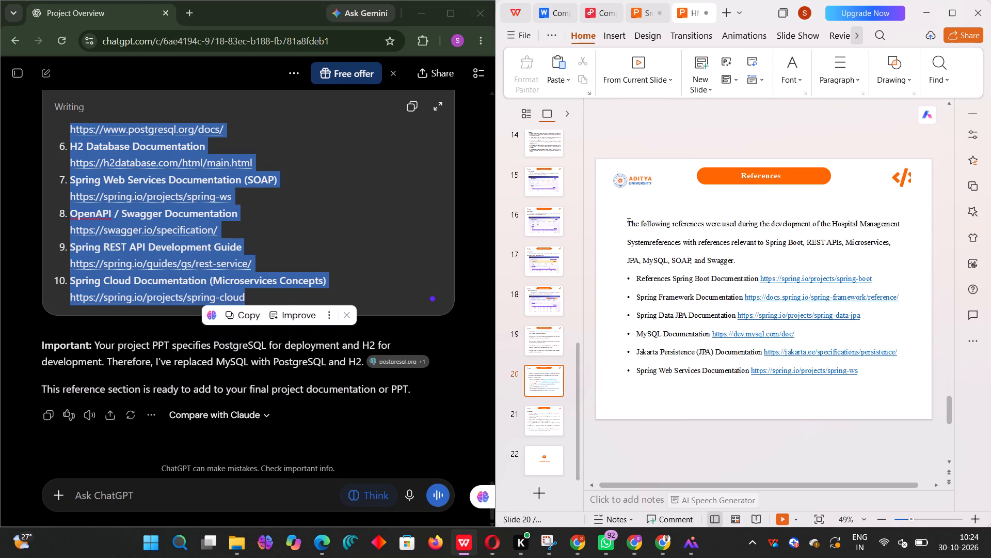
{"action": "left_click_drag", "start_coordinate": [628, 222], "coordinate": [942, 362]}
{"action": "key", "text": "Delete"}
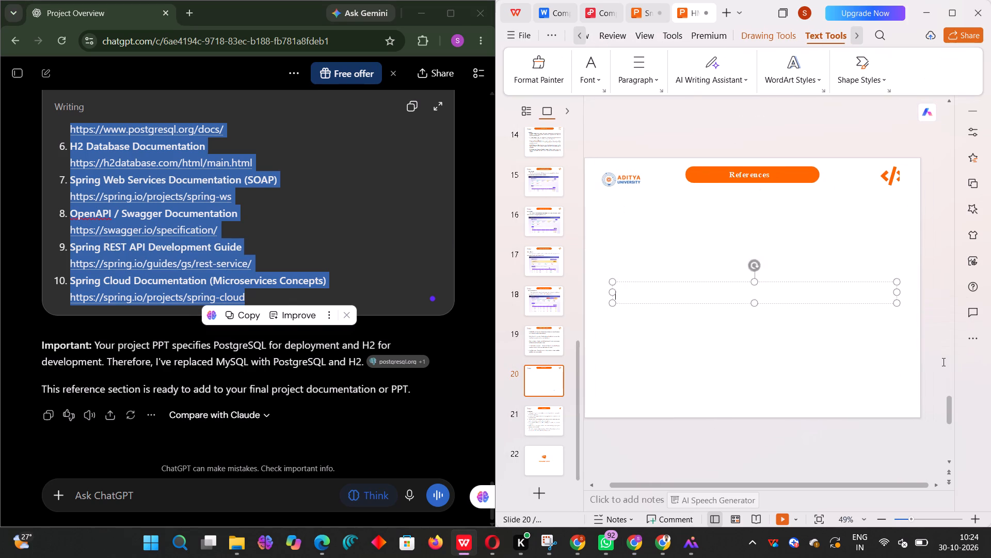
{"action": "key", "text": "ctrl+v"}
Set line spacing to 1.0 for the References text on slide 20, from the introduction down to the OpenAPI / Swagger Documentation heading.
{"action": "scroll", "coordinate": [882, 292], "scroll_direction": "up", "scroll_amount": 3}
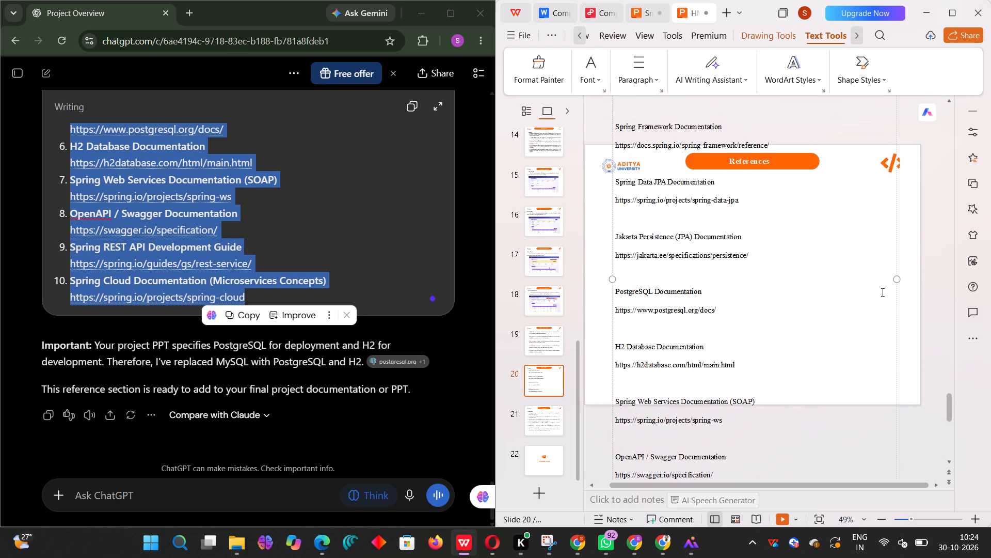
{"action": "scroll", "coordinate": [882, 292], "scroll_direction": "up", "scroll_amount": 3}
{"action": "scroll", "coordinate": [882, 292], "scroll_direction": "left", "scroll_amount": 1}
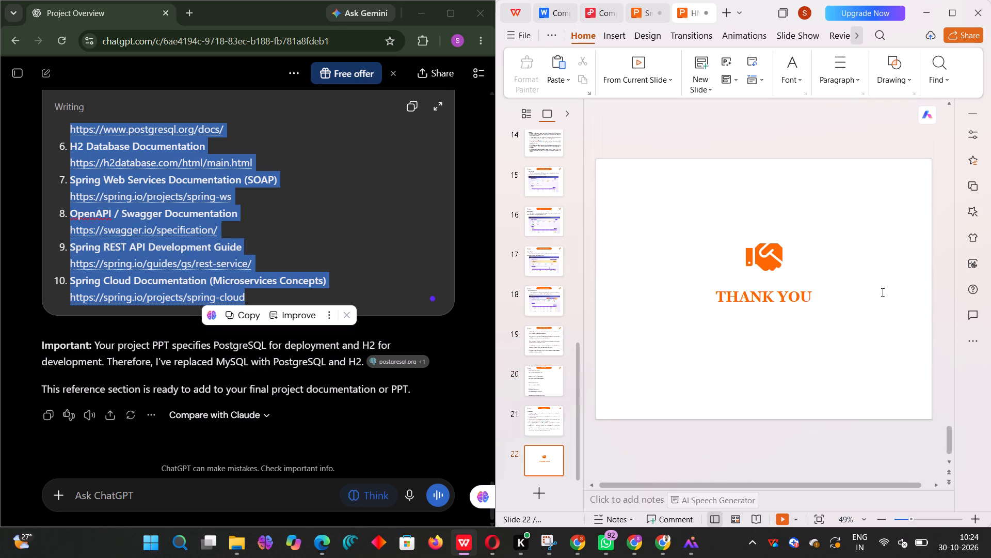
{"action": "left_click", "coordinate": [544, 350]}
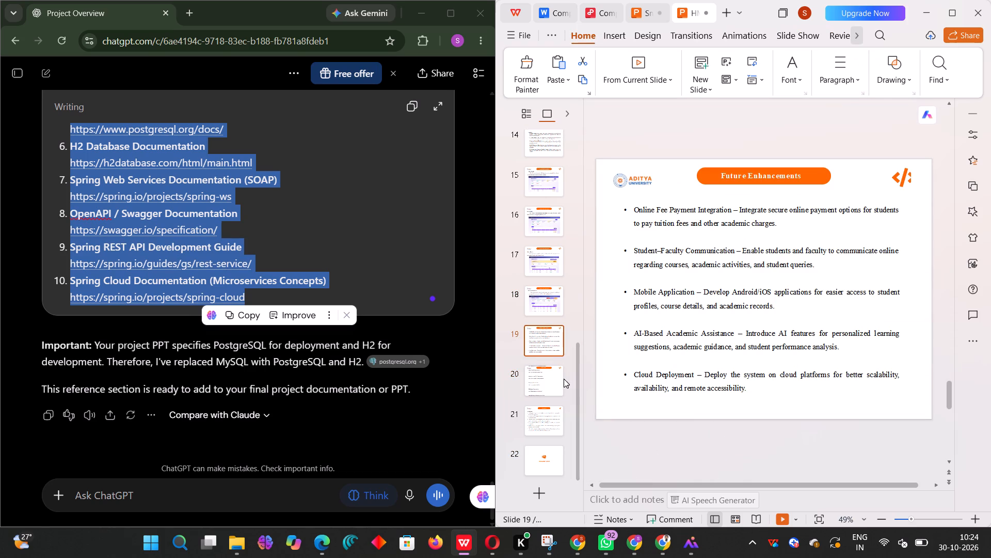
{"action": "left_click", "coordinate": [551, 380]}
{"action": "left_click", "coordinate": [540, 415]}
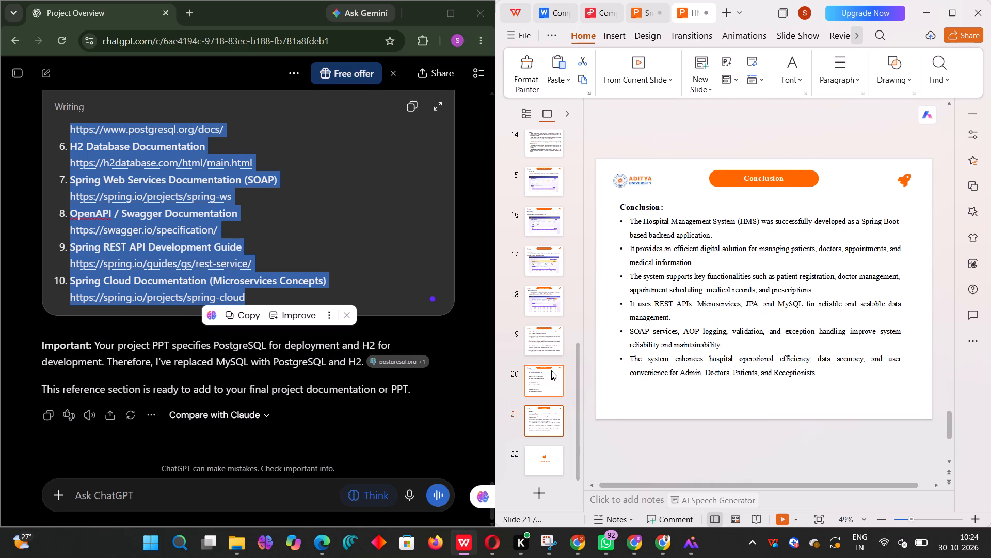
{"action": "left_click", "coordinate": [548, 371]}
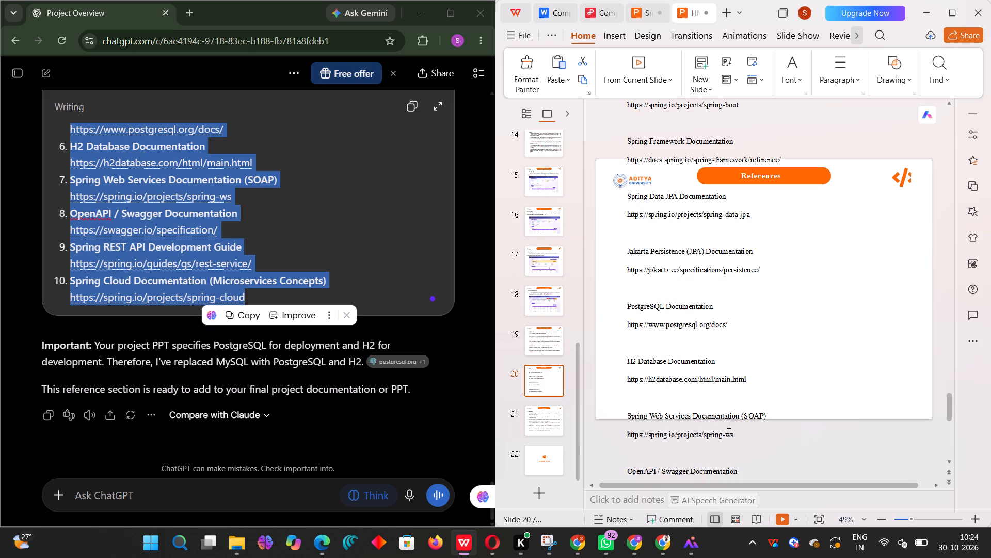
{"action": "left_click_drag", "start_coordinate": [743, 469], "coordinate": [603, 82]}
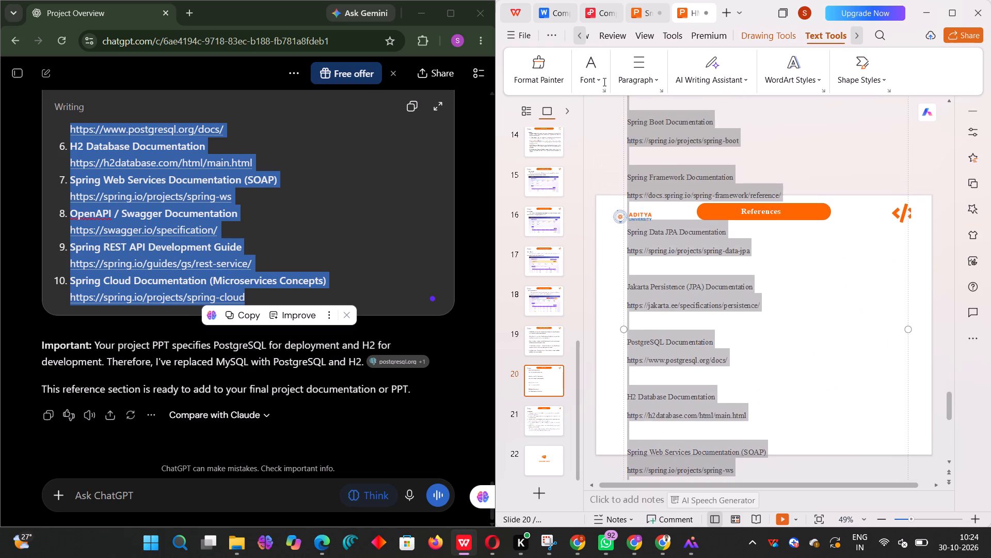
{"action": "left_click_drag", "start_coordinate": [603, 82], "coordinate": [606, 84]}
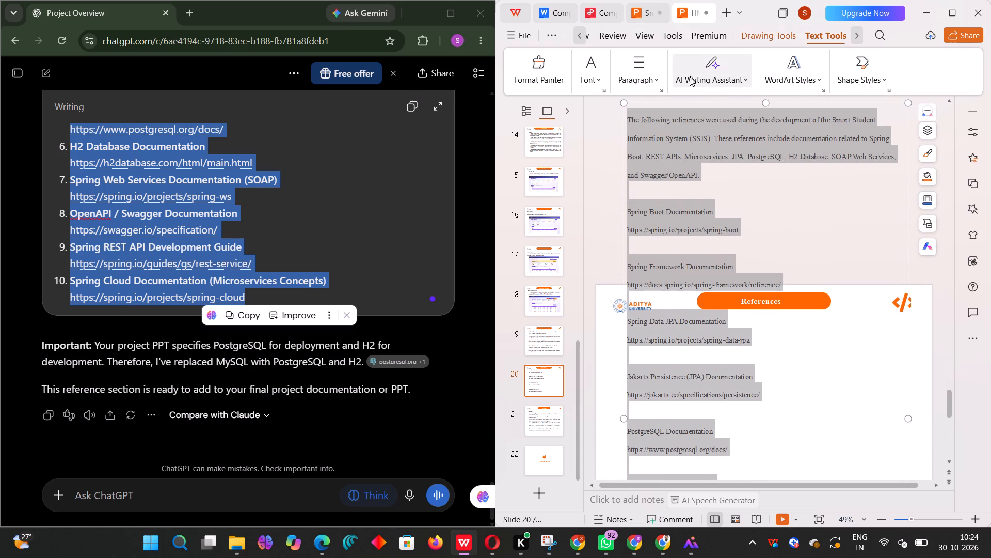
{"action": "left_click", "coordinate": [954, 14]}
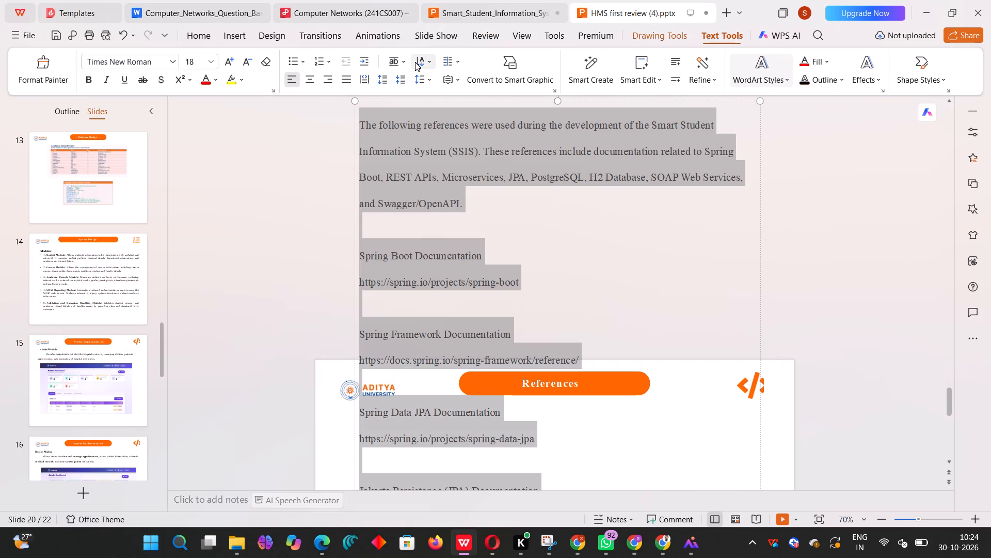
{"action": "left_click", "coordinate": [431, 80]}
{"action": "left_click", "coordinate": [435, 98]}
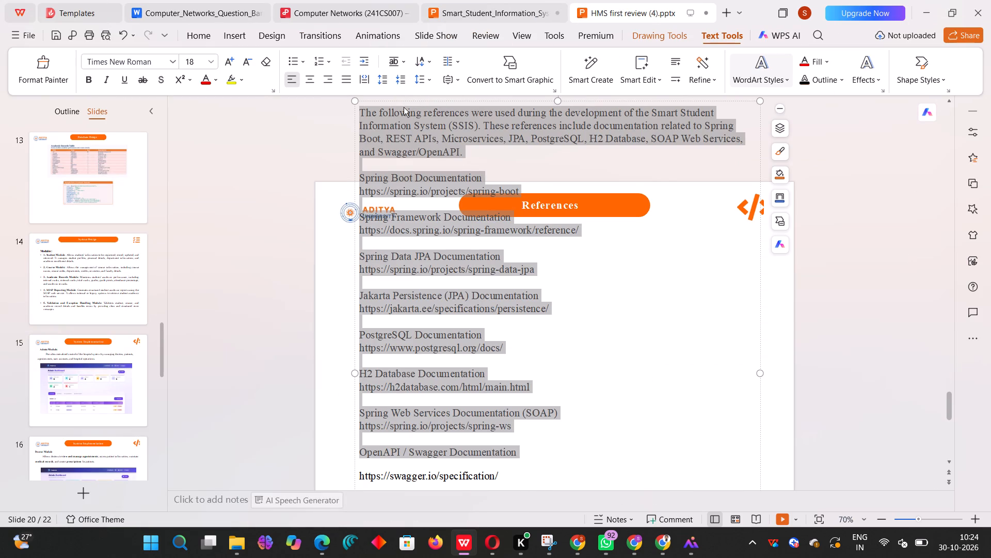
{"action": "left_click", "coordinate": [428, 80]}
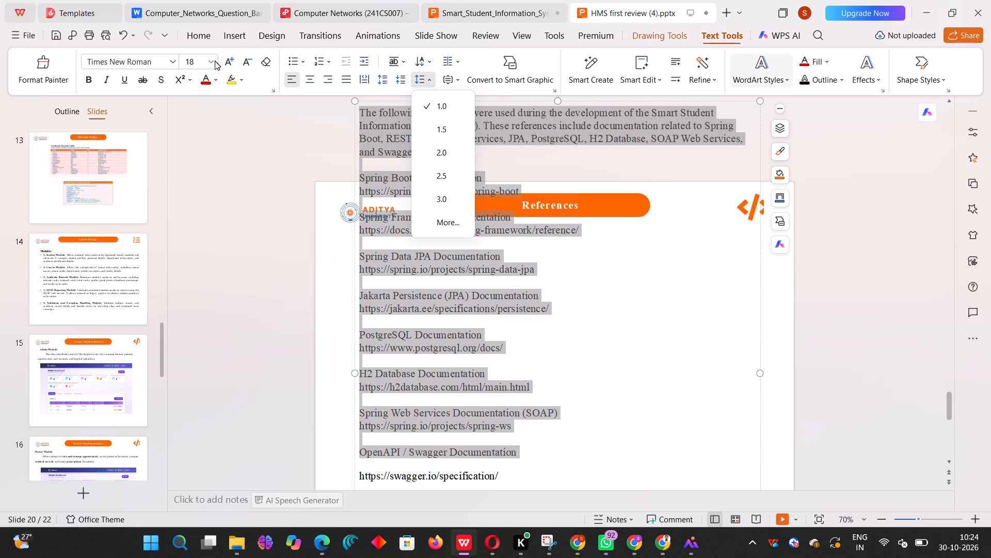
{"action": "left_click", "coordinate": [263, 188]}
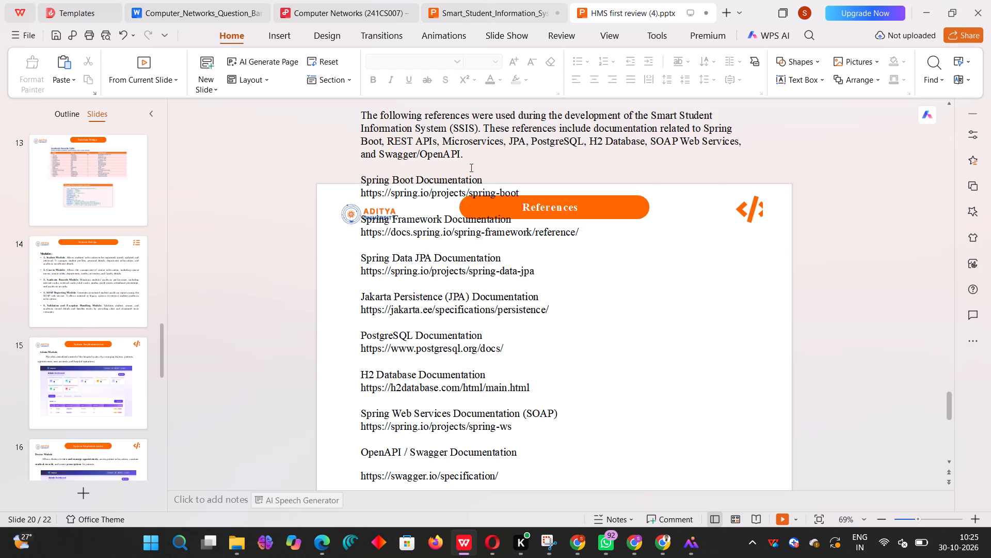
Insert line breaks after the Spring Boot Documentation heading, the spring-boot link and the spring-framework reference link on the References slide.
{"action": "left_click", "coordinate": [482, 177]}
{"action": "key", "text": "Return"}
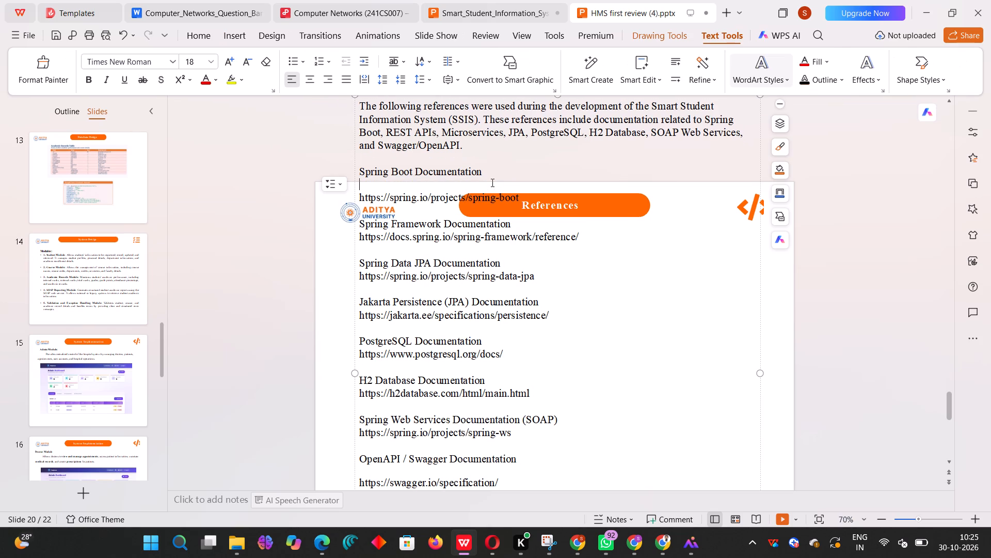
{"action": "left_click", "coordinate": [524, 202]}
{"action": "key", "text": "Return"}
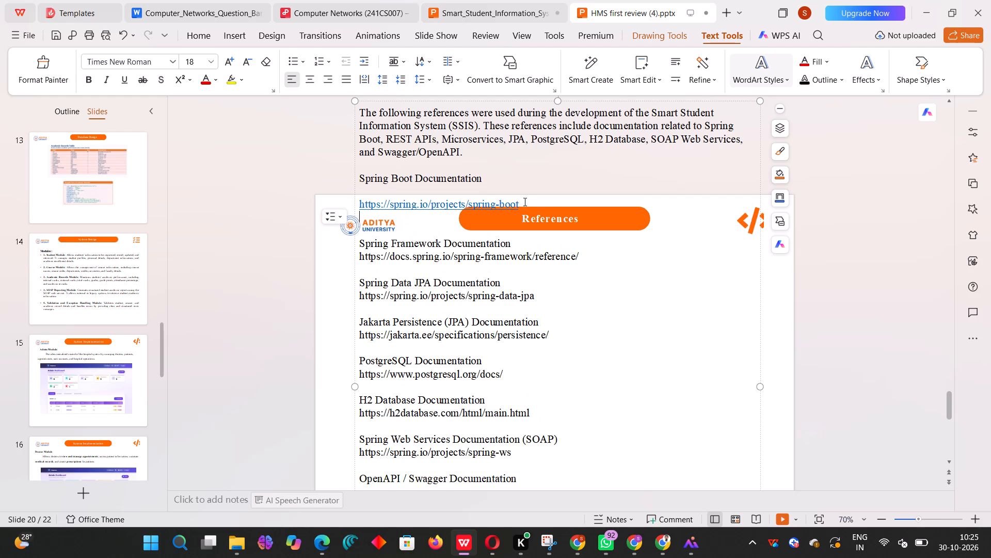
{"action": "left_click", "coordinate": [583, 257]}
{"action": "key", "text": "Return"}
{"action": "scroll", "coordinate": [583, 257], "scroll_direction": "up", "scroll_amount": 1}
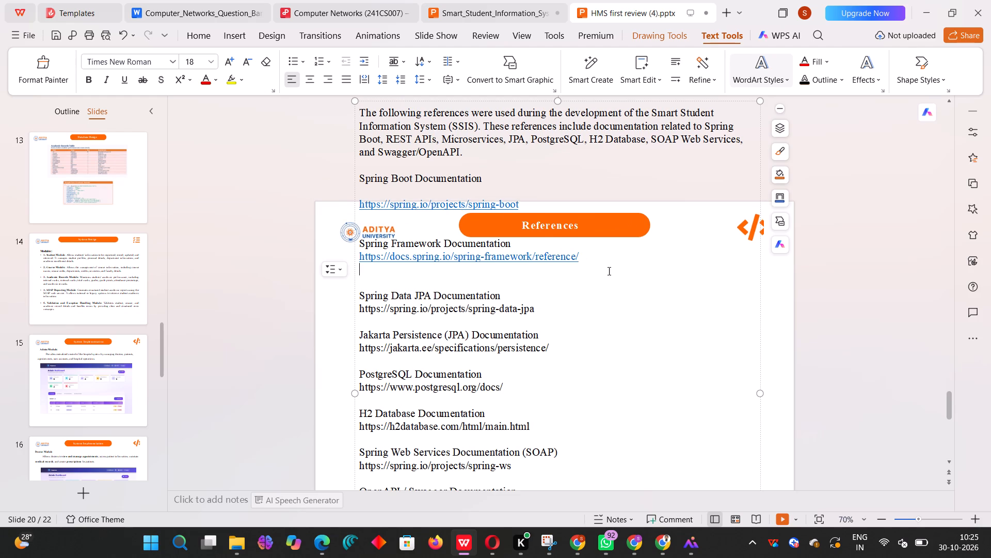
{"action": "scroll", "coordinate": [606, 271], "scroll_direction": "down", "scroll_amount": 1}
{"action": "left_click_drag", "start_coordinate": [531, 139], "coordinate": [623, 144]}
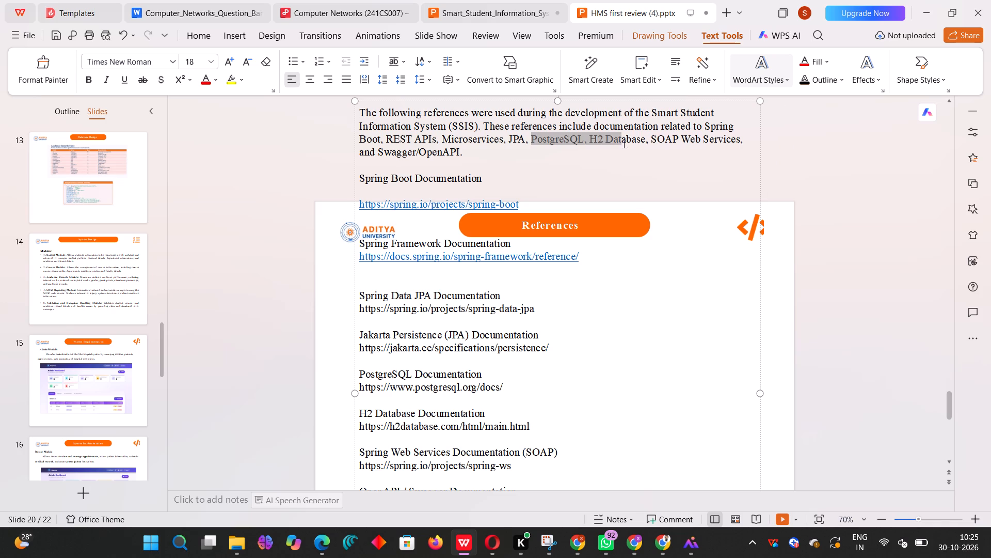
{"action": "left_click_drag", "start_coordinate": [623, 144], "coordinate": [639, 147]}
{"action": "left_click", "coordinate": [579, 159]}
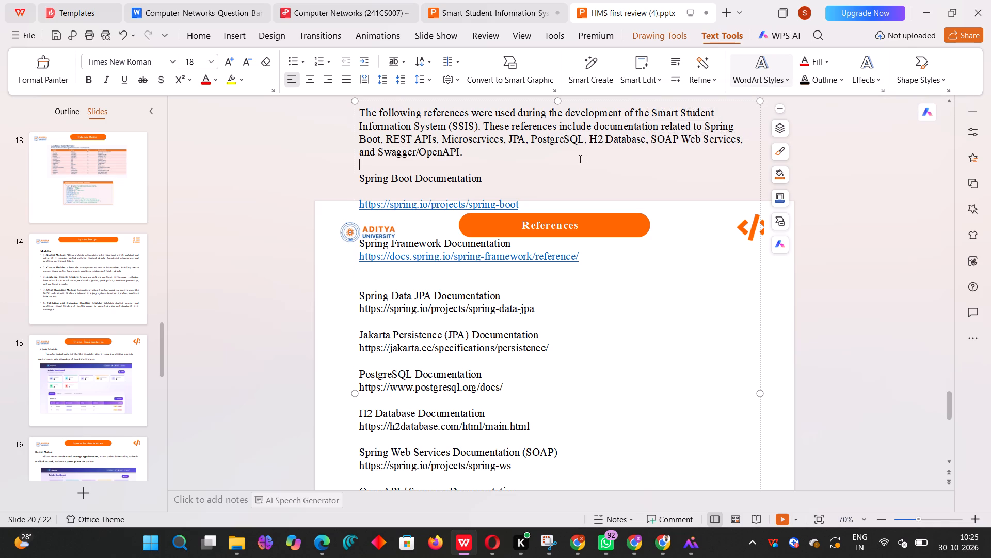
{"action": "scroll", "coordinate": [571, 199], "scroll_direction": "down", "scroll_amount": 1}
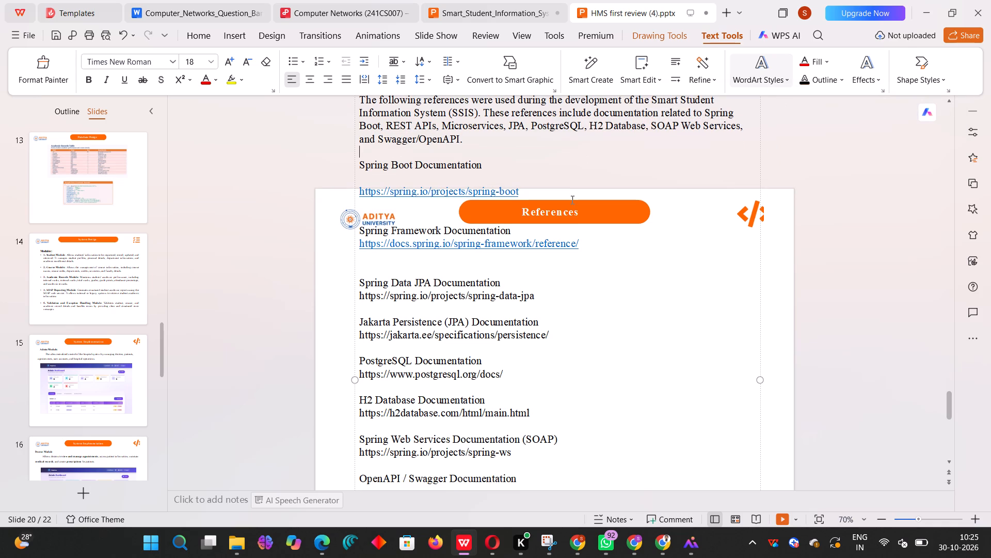
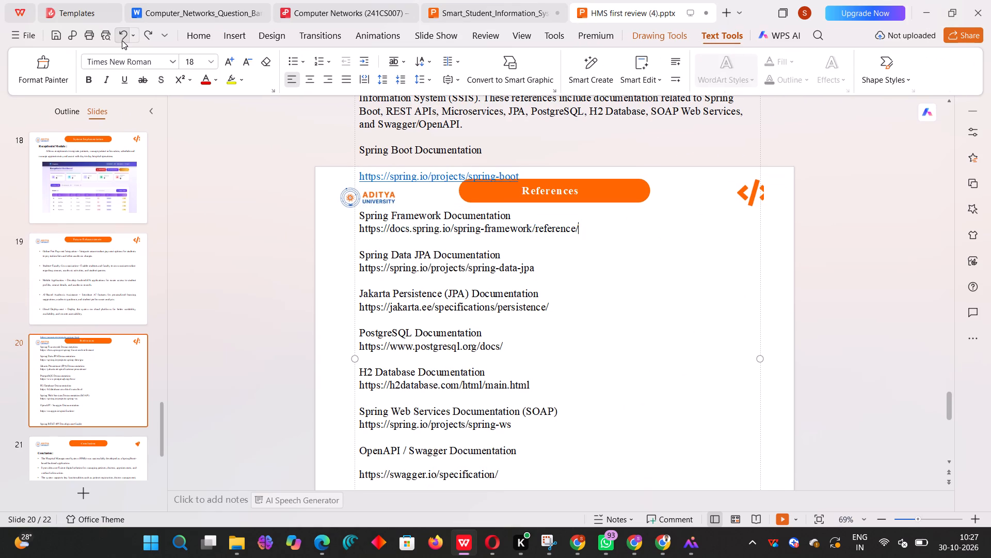
Undo the line breaks, line spacing changes and earlier pasted reference text on slide 20, back to the empty text box.
{"action": "left_click", "coordinate": [122, 40]}
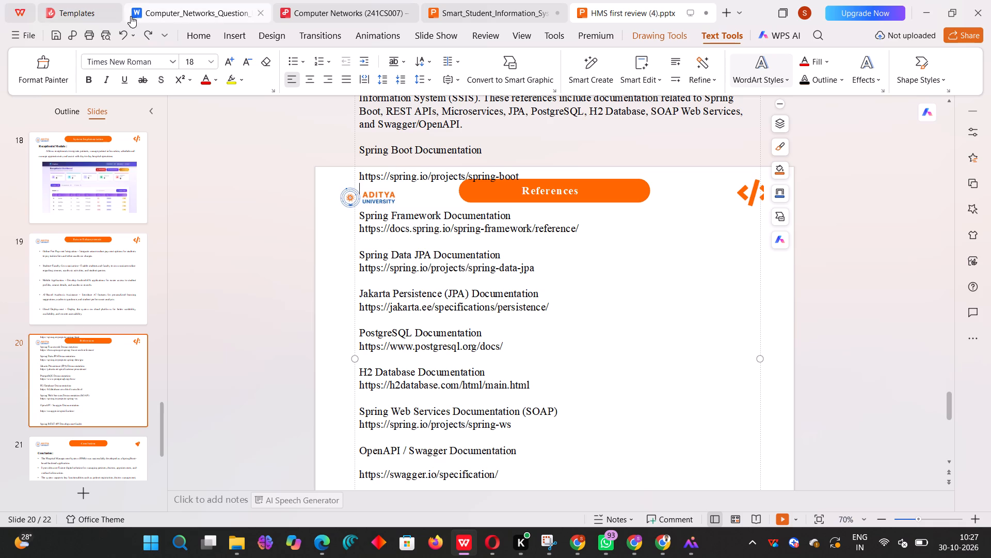
{"action": "left_click", "coordinate": [124, 33]}
{"action": "left_click", "coordinate": [124, 33]}
{"action": "left_click", "coordinate": [124, 33]}
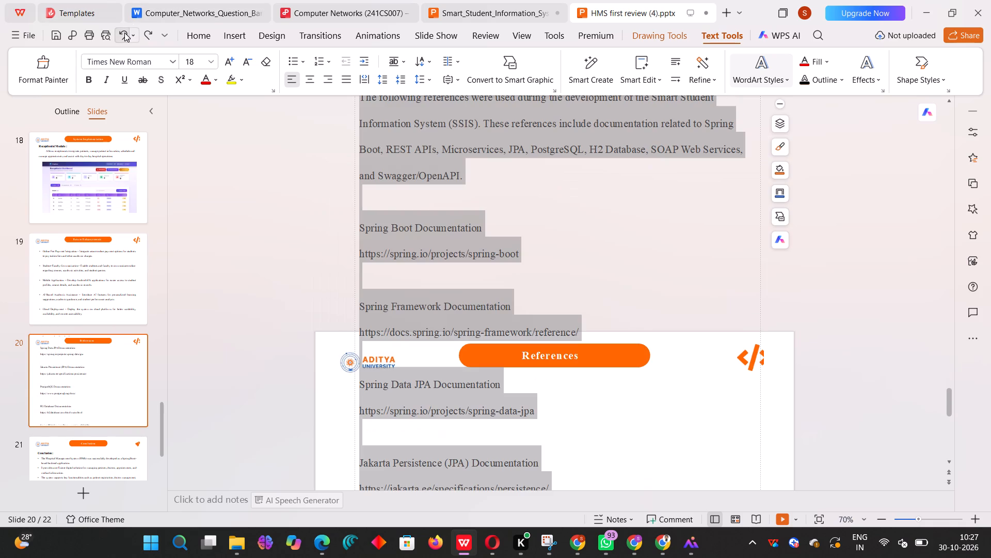
{"action": "left_click", "coordinate": [124, 33]}
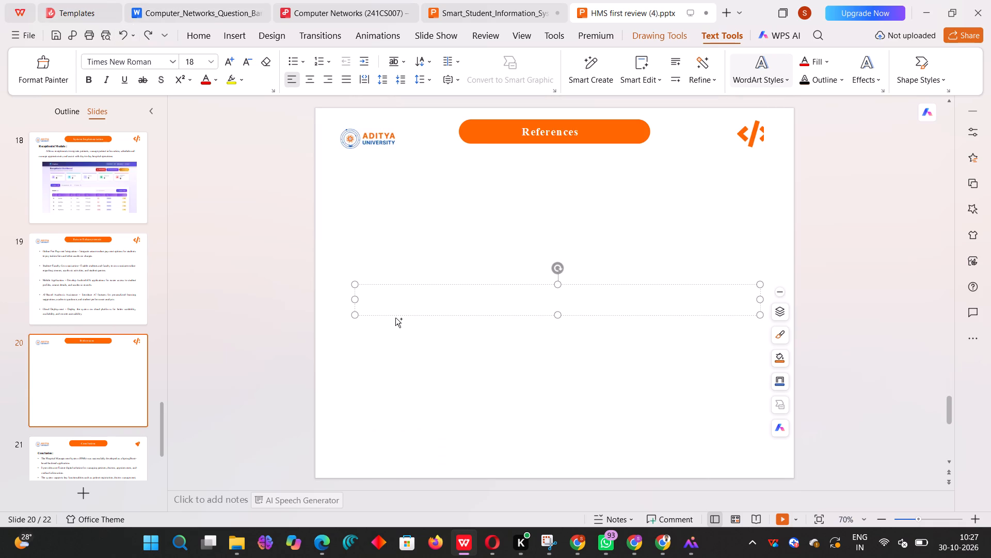
Paste the copied SSIS references list with the MongoDB documentation links into the empty text box on the References slide.
{"action": "key", "text": "ctrl+v"}
Reduce the line spacing of the whole pasted reference text so that it fits on the References slide.
{"action": "scroll", "coordinate": [411, 359], "scroll_direction": "up", "scroll_amount": 3}
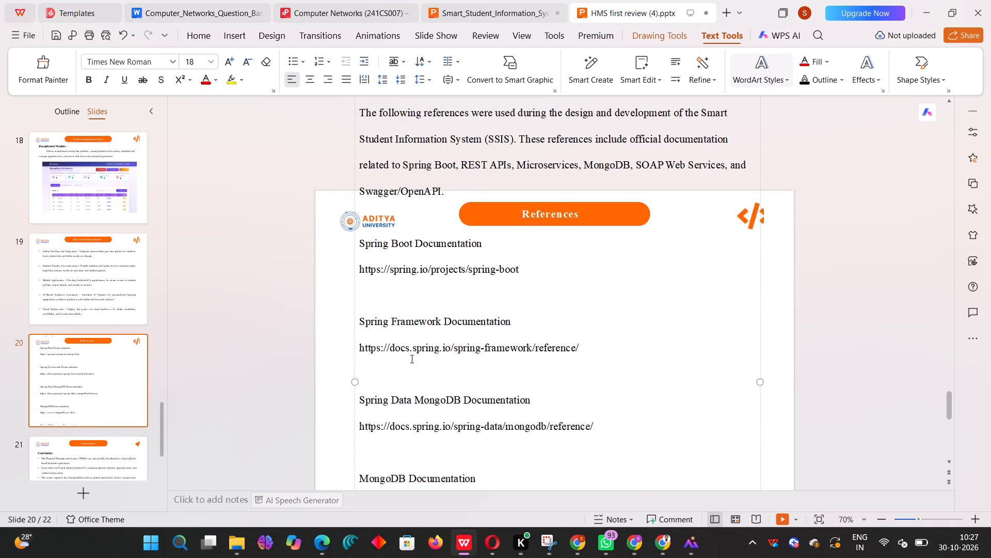
{"action": "scroll", "coordinate": [411, 359], "scroll_direction": "up", "scroll_amount": 1}
{"action": "left_click_drag", "start_coordinate": [361, 117], "coordinate": [430, 240]}
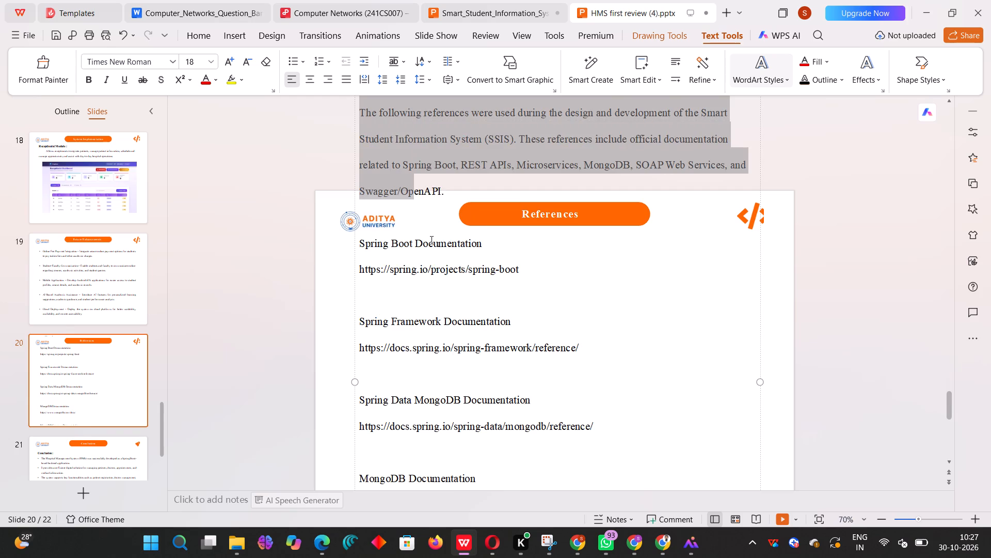
{"action": "left_click_drag", "start_coordinate": [430, 240], "coordinate": [521, 509]}
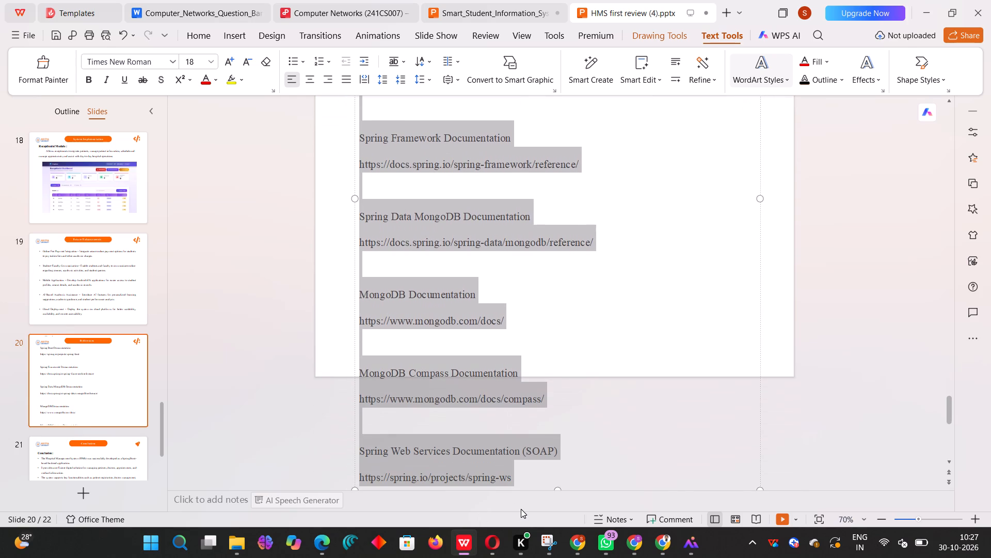
{"action": "left_click_drag", "start_coordinate": [521, 509], "coordinate": [521, 508]}
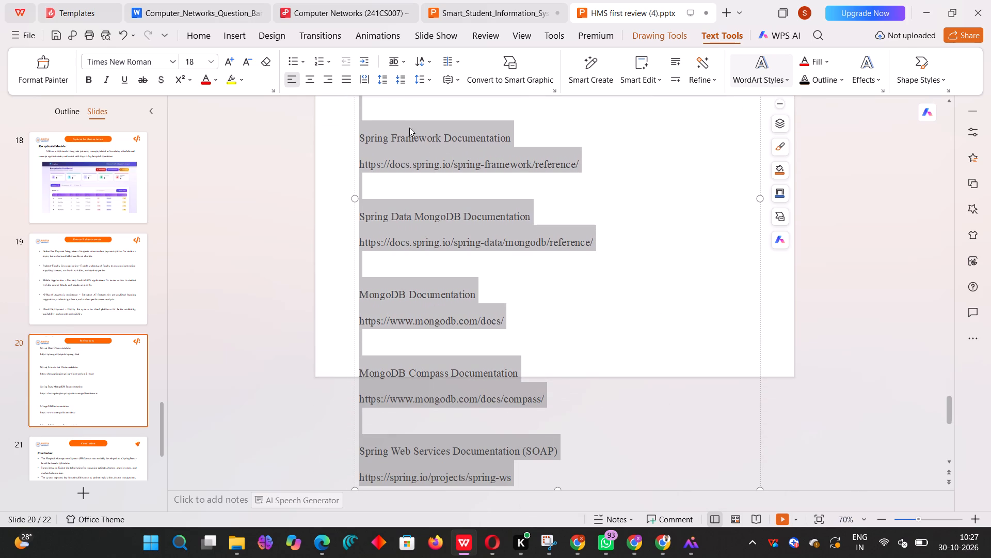
{"action": "left_click", "coordinate": [431, 78]}
{"action": "left_click", "coordinate": [437, 110]}
{"action": "left_click", "coordinate": [337, 269]}
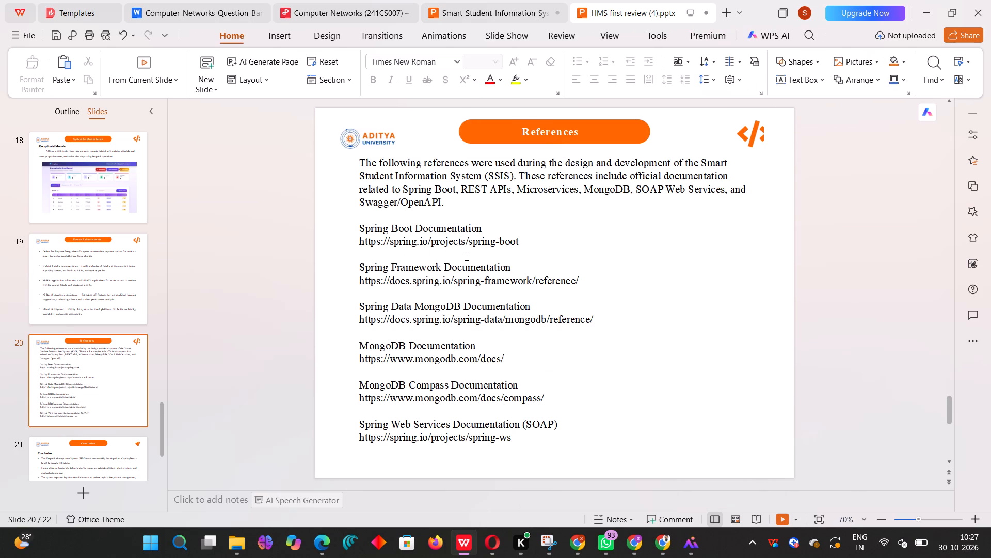
Turn the six documentation URLs, from spring-boot to spring-ws, into hyperlinks by adding a line break after each.
{"action": "left_click", "coordinate": [528, 248]}
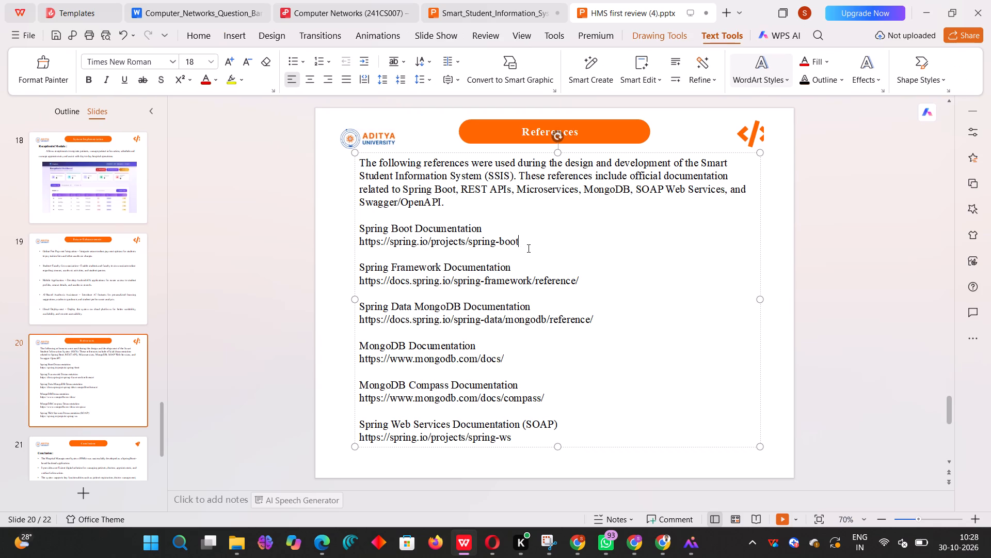
{"action": "key", "text": "Return"}
{"action": "left_click", "coordinate": [588, 283]}
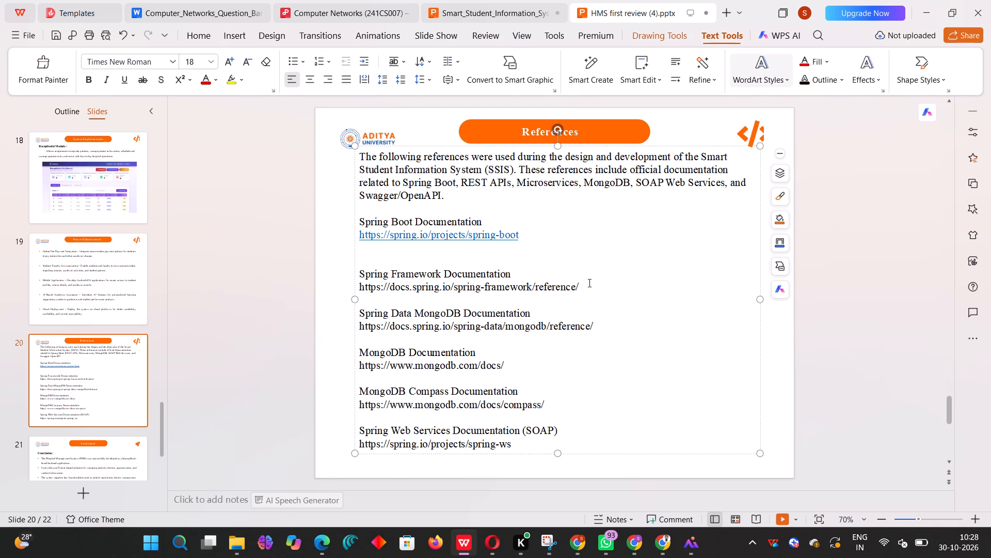
{"action": "key", "text": "Return"}
{"action": "left_click", "coordinate": [603, 328]}
{"action": "key", "text": "Return"}
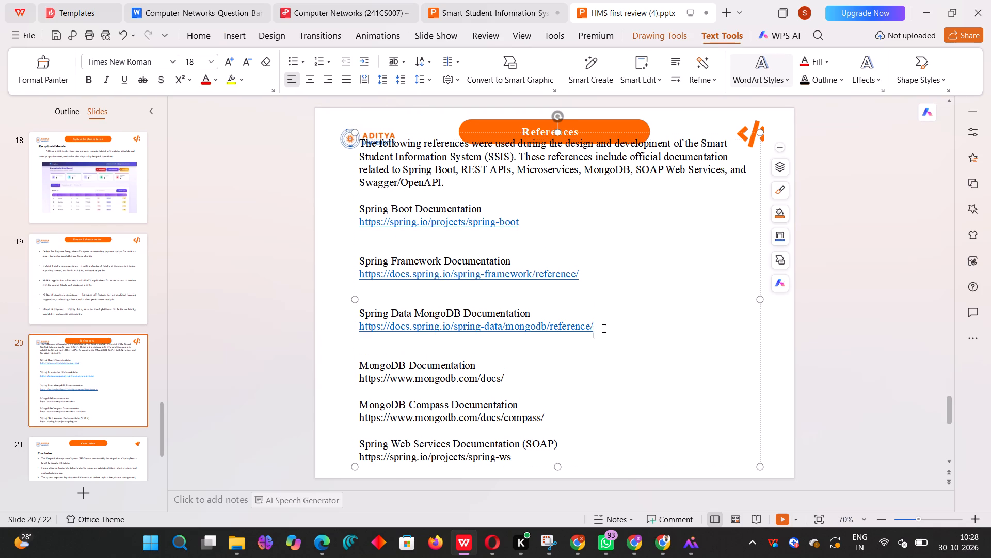
{"action": "left_click", "coordinate": [511, 376]}
{"action": "key", "text": "Return"}
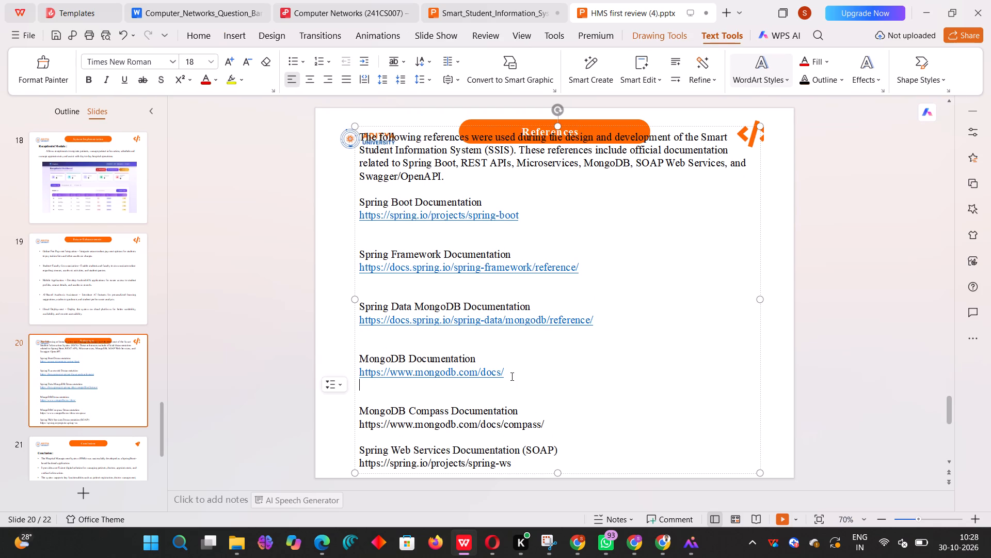
{"action": "left_click", "coordinate": [551, 425]}
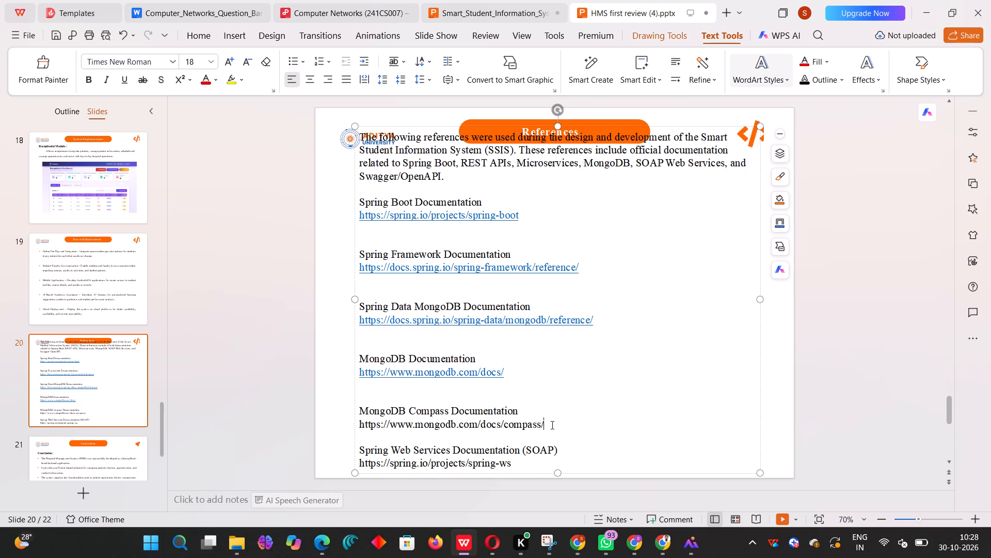
{"action": "key", "text": "Return"}
{"action": "left_click", "coordinate": [522, 471]}
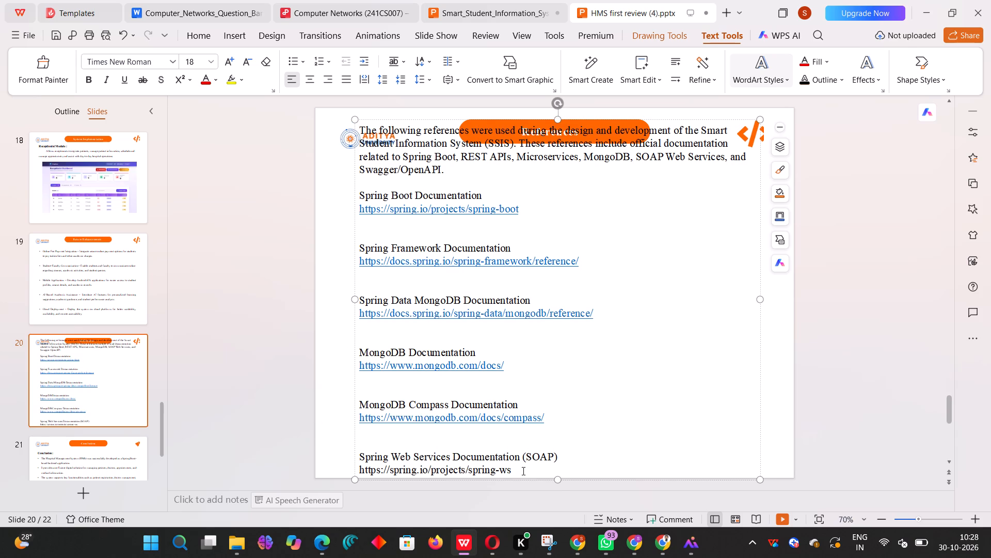
{"action": "key", "text": "Return"}
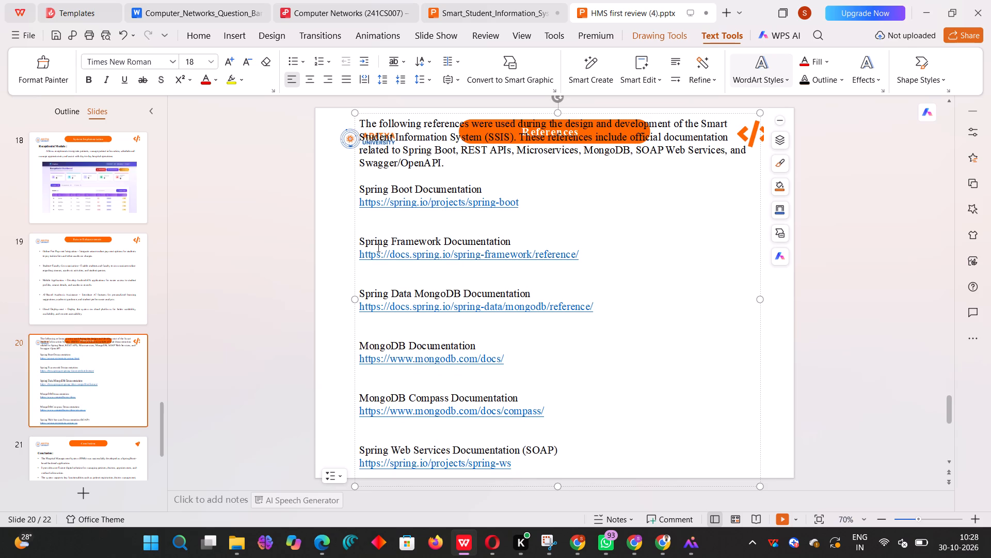
Remove the extra blank lines between the reference entries, leaving one empty line between each pair.
{"action": "left_click", "coordinate": [365, 224]}
{"action": "key", "text": "BackSpace"}
{"action": "key", "text": "BackSpace"}
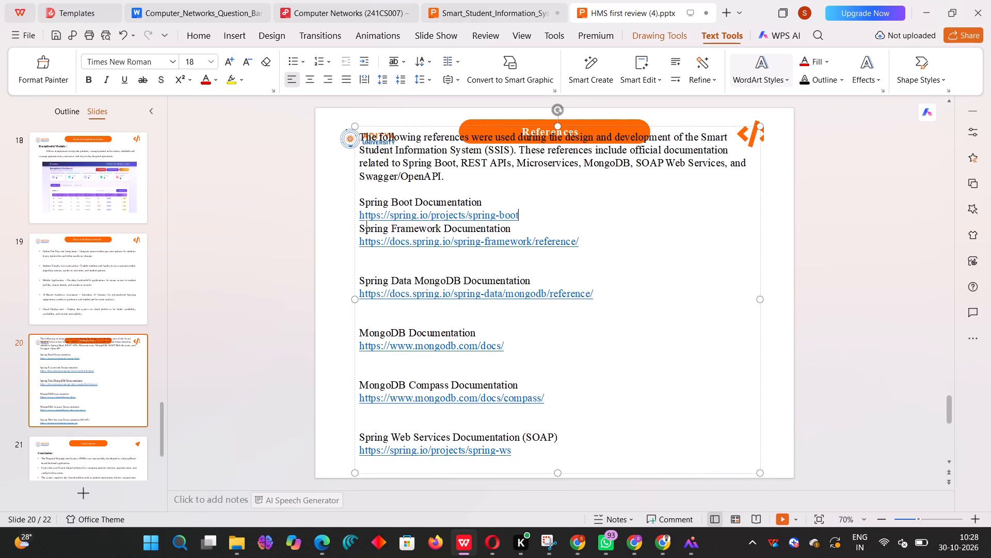
{"action": "key", "text": "Return"}
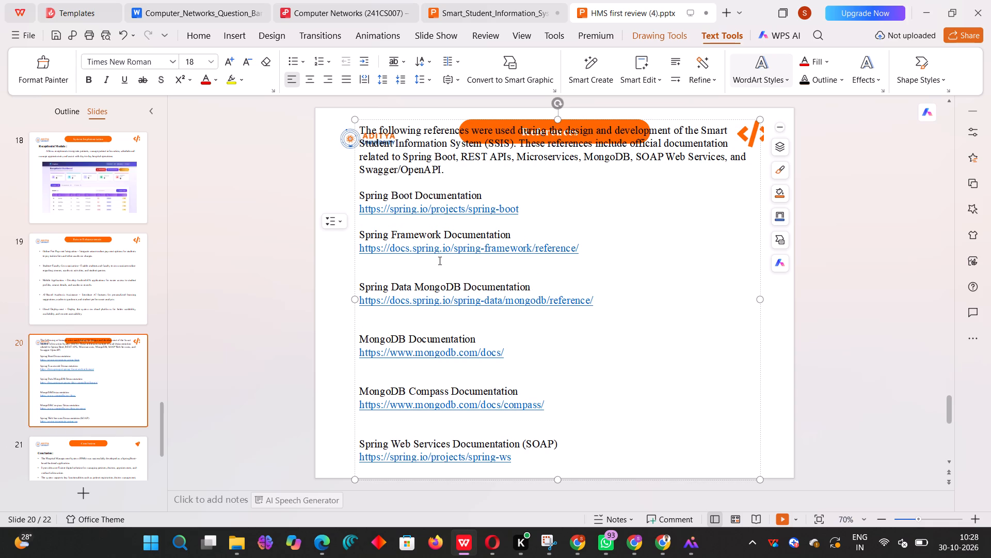
{"action": "left_click", "coordinate": [365, 270]}
{"action": "key", "text": "BackSpace"}
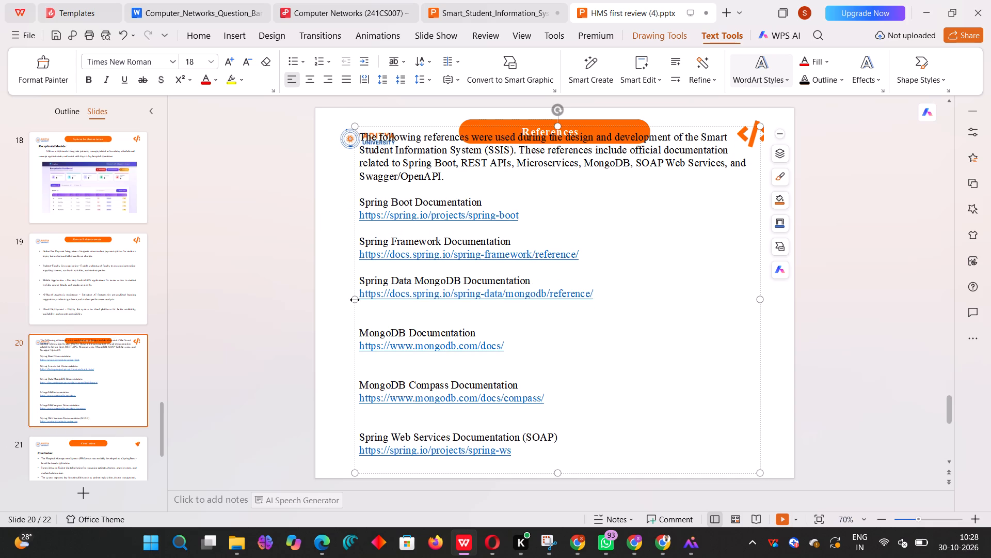
{"action": "left_click", "coordinate": [364, 322]}
{"action": "key", "text": "BackSpace"}
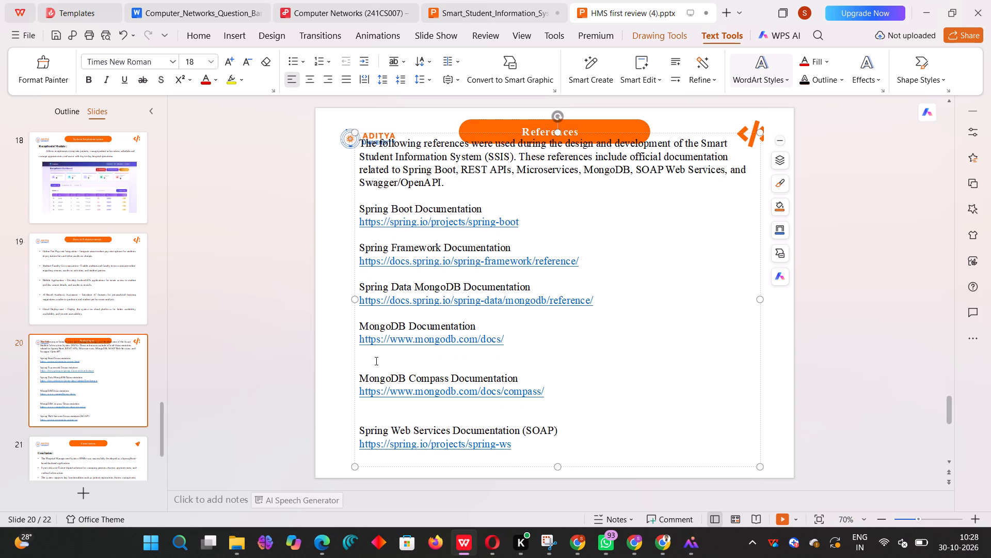
{"action": "left_click", "coordinate": [373, 365]}
{"action": "key", "text": "BackSpace"}
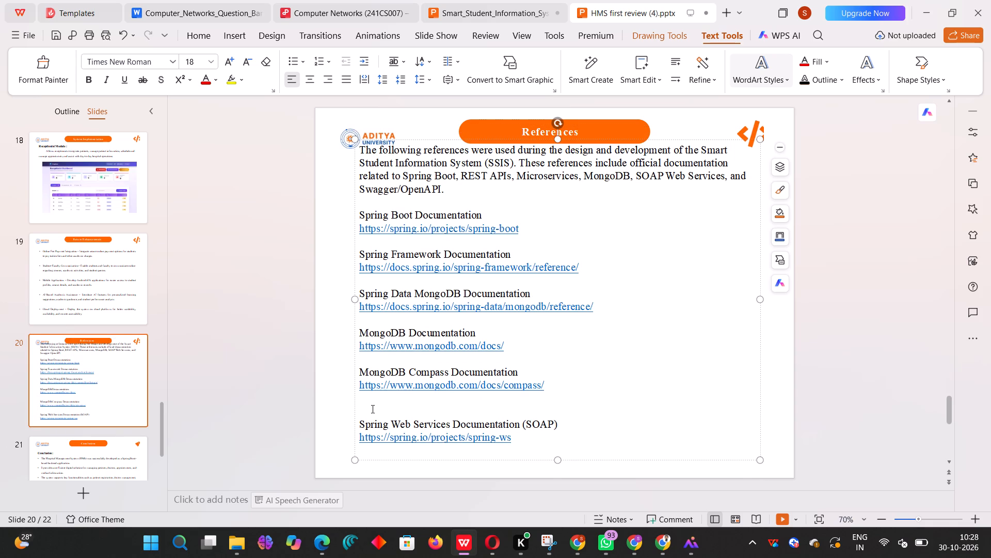
{"action": "left_click", "coordinate": [370, 408]}
{"action": "key", "text": "BackSpace"}
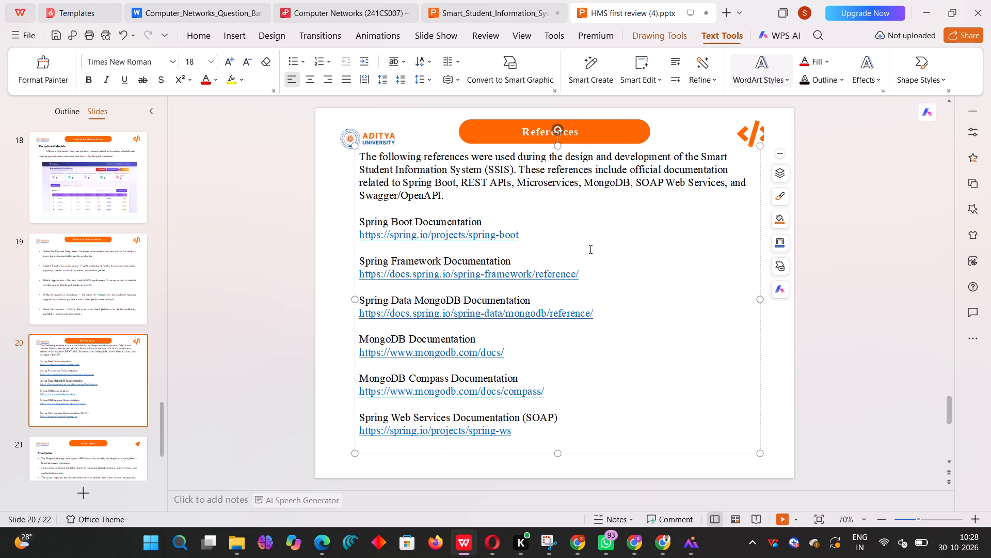
{"action": "left_click", "coordinate": [260, 294]}
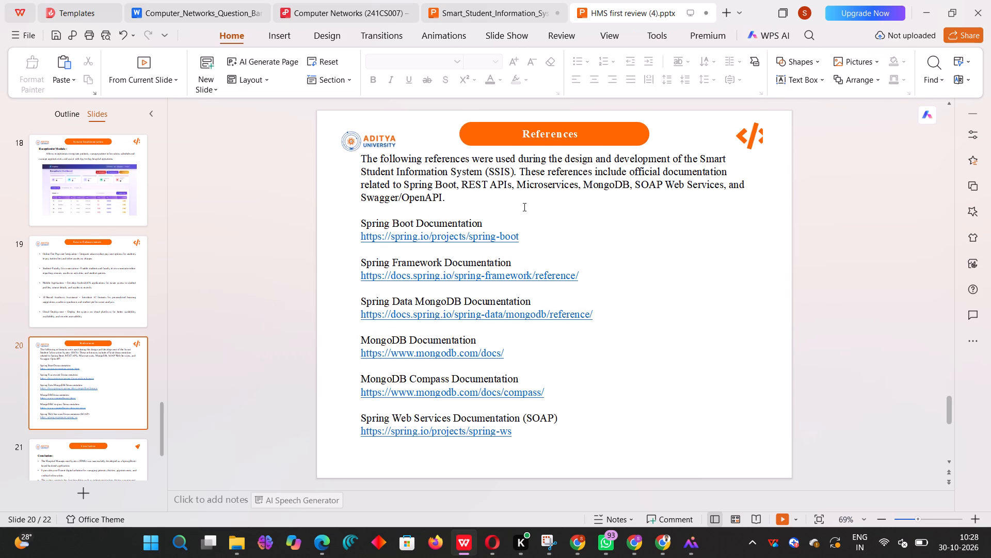
Justify the introductory paragraph above the list on the References slide.
{"action": "double_click", "coordinate": [359, 160]}
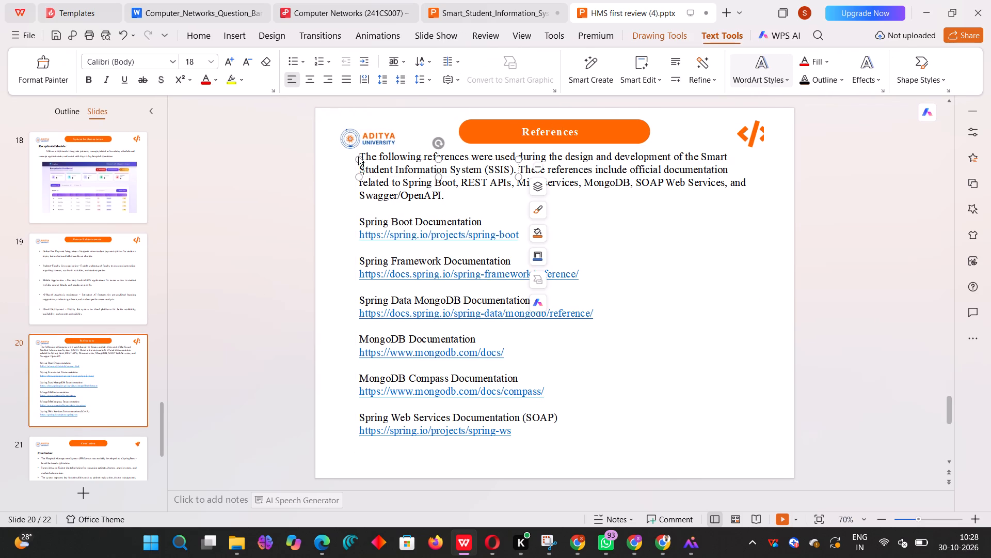
{"action": "left_click", "coordinate": [293, 207]}
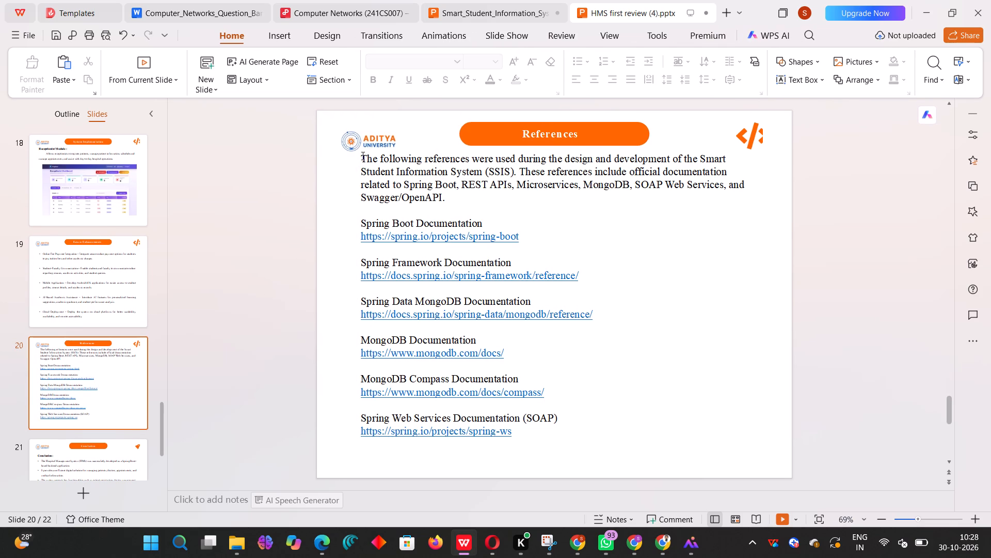
{"action": "left_click_drag", "start_coordinate": [361, 156], "coordinate": [446, 202]}
{"action": "key", "text": "ctrl+j"}
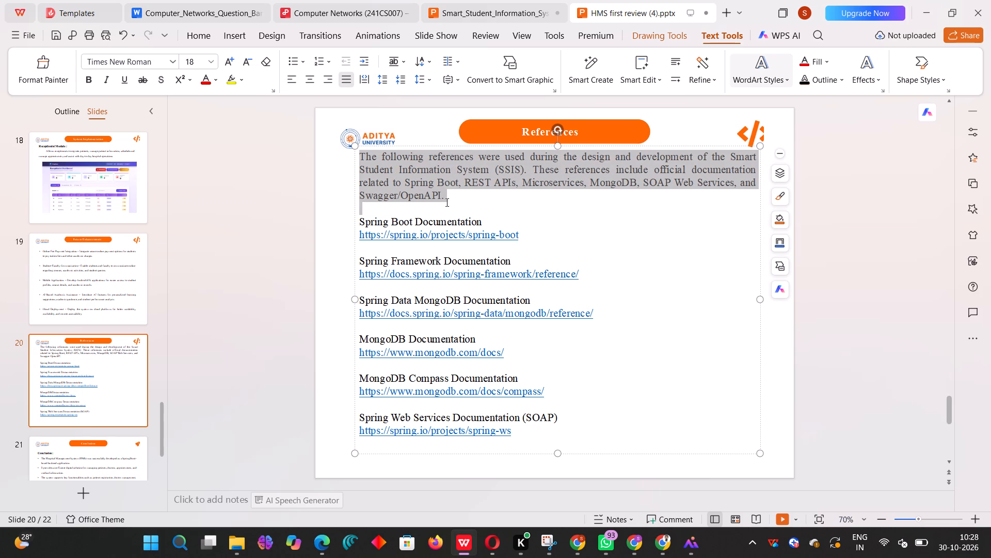
{"action": "left_click", "coordinate": [241, 226]}
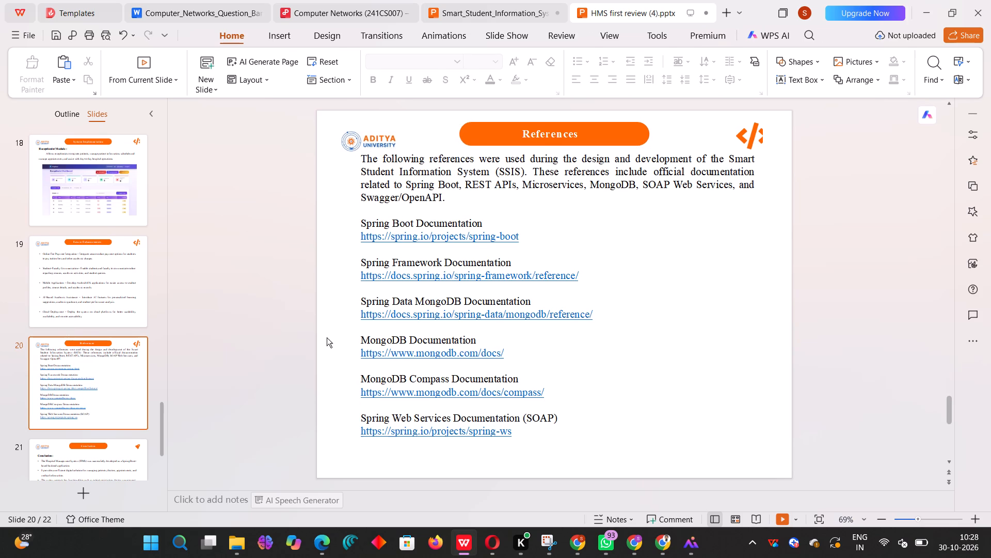
Copy all the Hospital Management System bullet points from the Conclusion slide.
{"action": "left_click", "coordinate": [96, 275]}
{"action": "scroll", "coordinate": [96, 275], "scroll_direction": "down", "scroll_amount": 1}
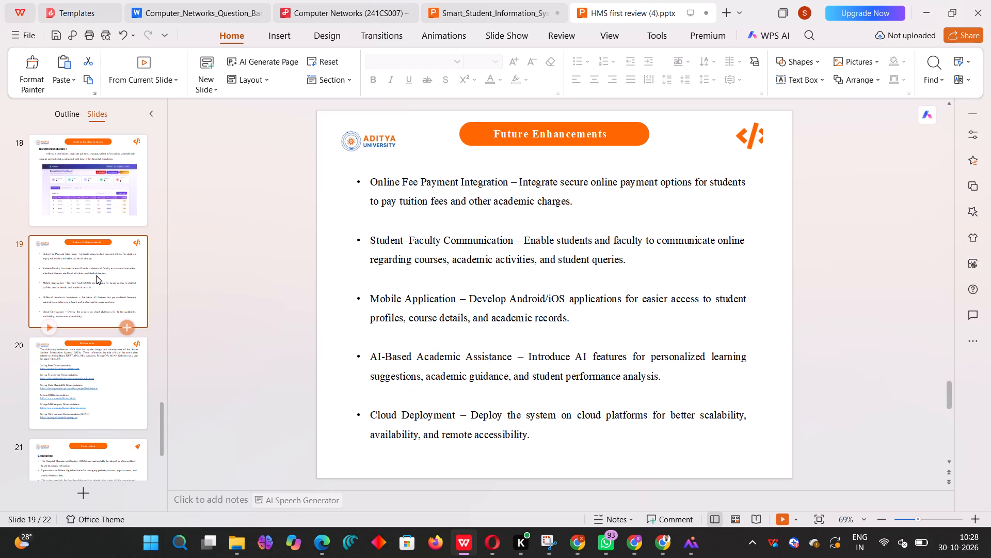
{"action": "left_click", "coordinate": [81, 386]}
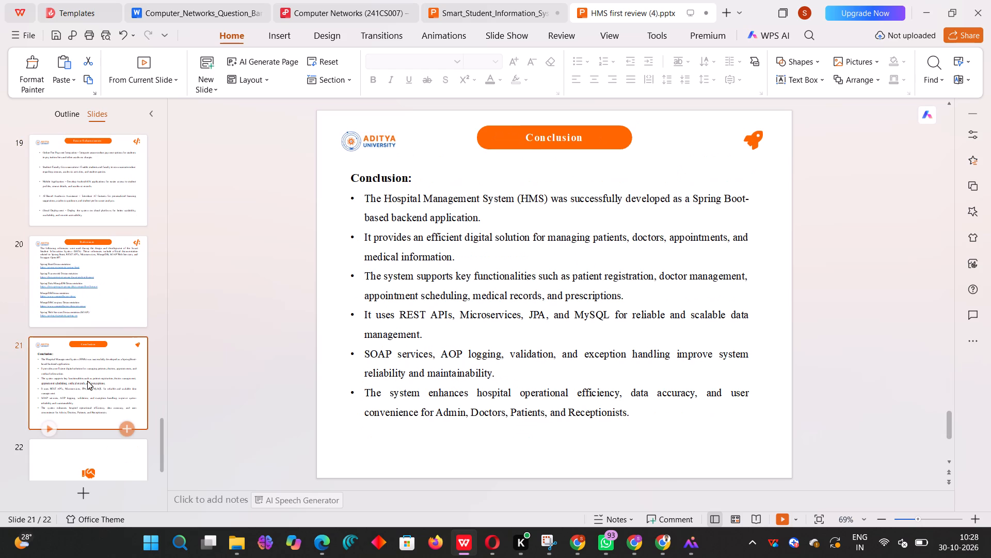
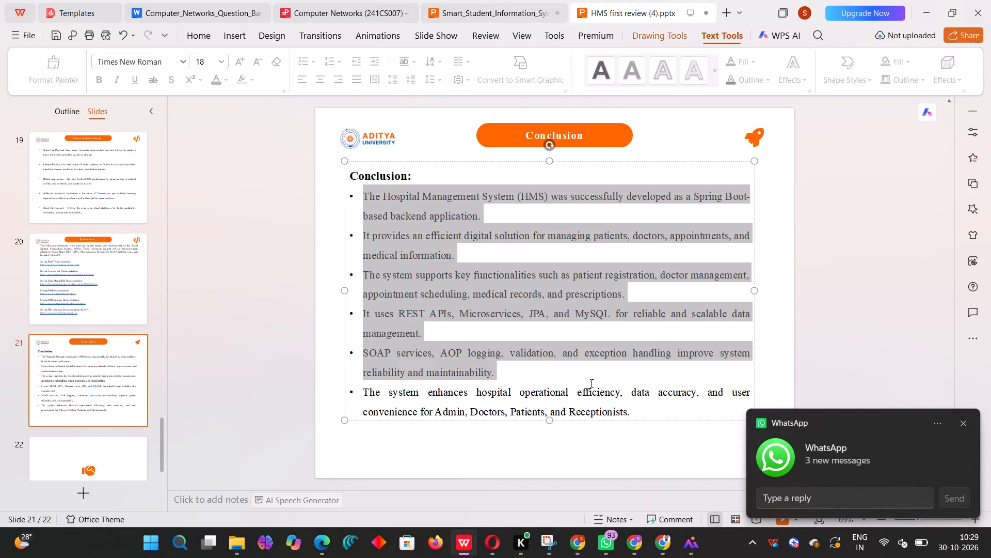
{"action": "left_click_drag", "start_coordinate": [590, 383], "coordinate": [631, 413]}
{"action": "key", "text": "Delete"}
{"action": "key", "text": "ctrl+v"}
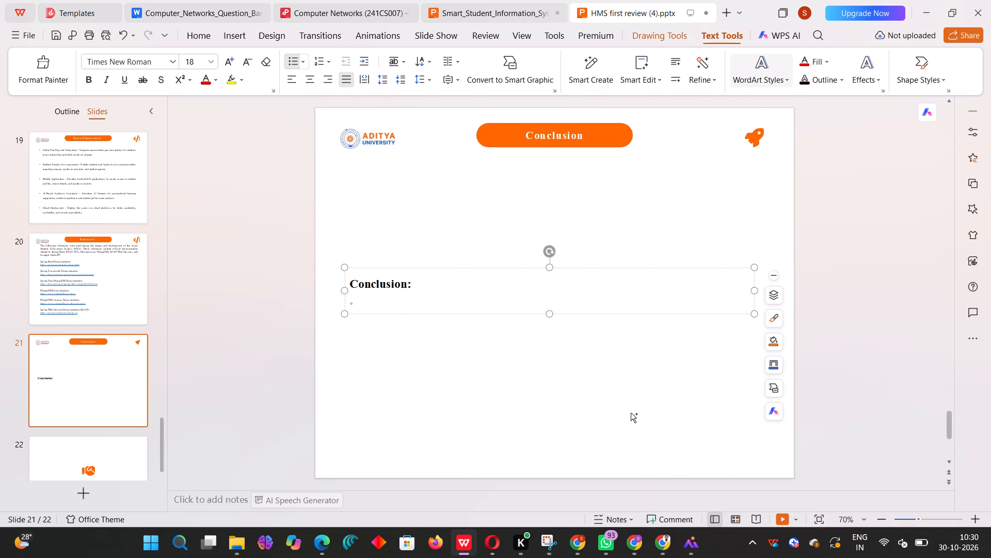
Reduce the line spacing of all the pasted bullets under the Conclusion heading so the text fits on the slide.
{"action": "scroll", "coordinate": [631, 413], "scroll_direction": "up", "scroll_amount": 1}
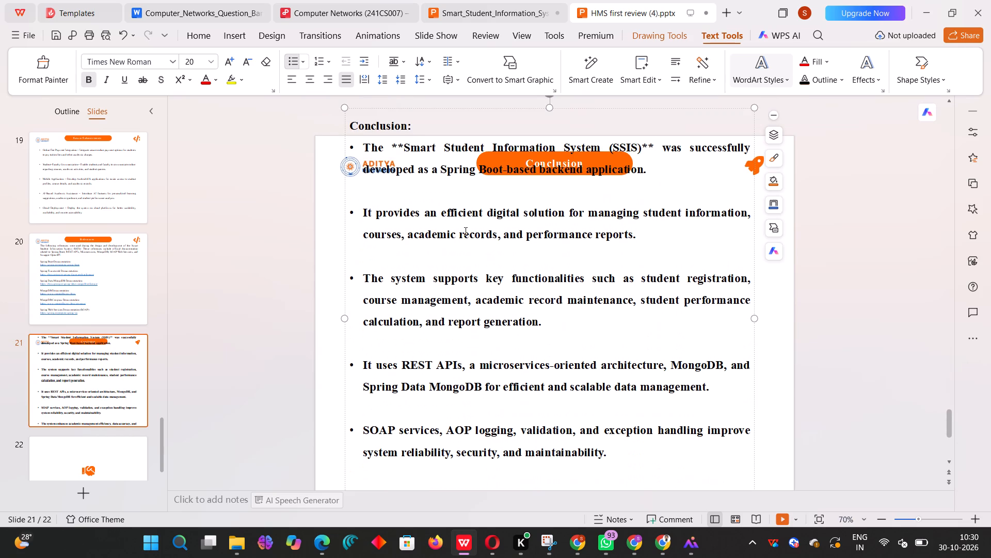
{"action": "left_click_drag", "start_coordinate": [363, 147], "coordinate": [594, 518]}
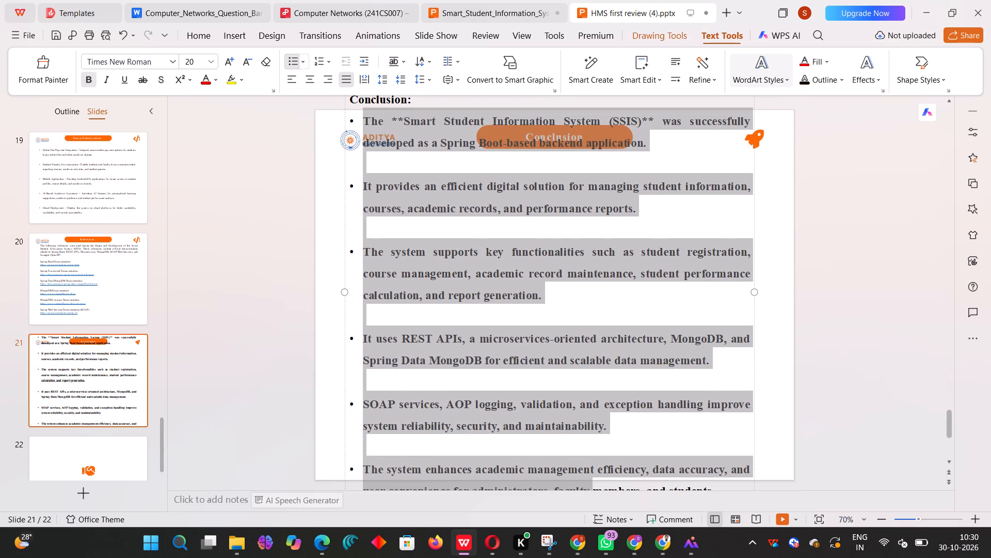
{"action": "left_click_drag", "start_coordinate": [594, 518], "coordinate": [723, 481]}
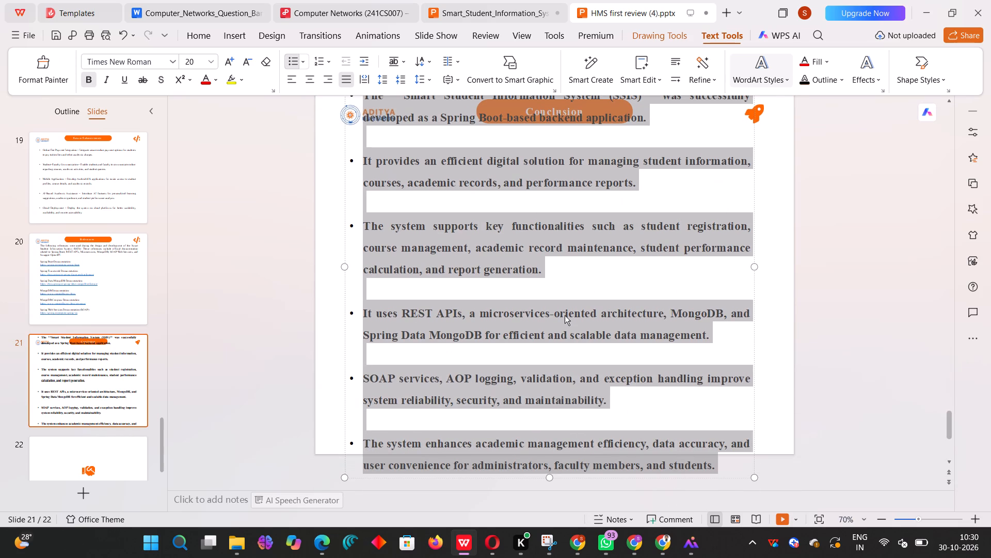
{"action": "left_click", "coordinate": [428, 81]}
{"action": "left_click", "coordinate": [433, 105]}
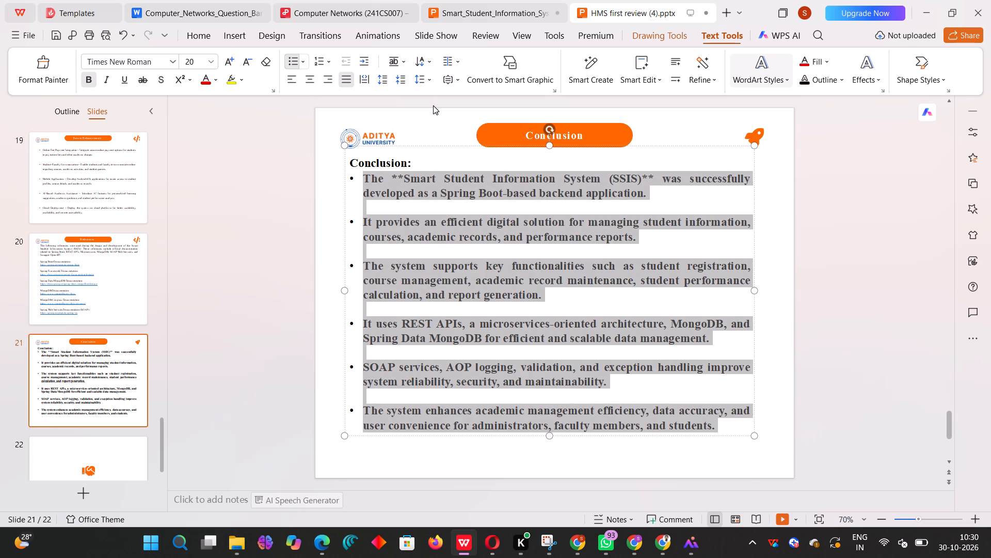
Remove bold from the pasted Conclusion bullets and set their font size to 18.
{"action": "left_click", "coordinate": [89, 80]}
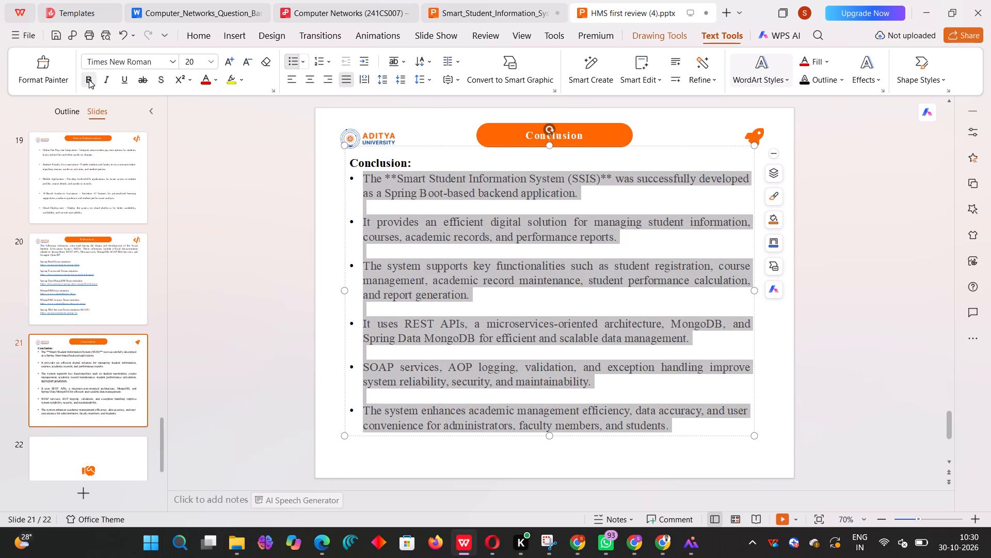
{"action": "left_click", "coordinate": [254, 211]}
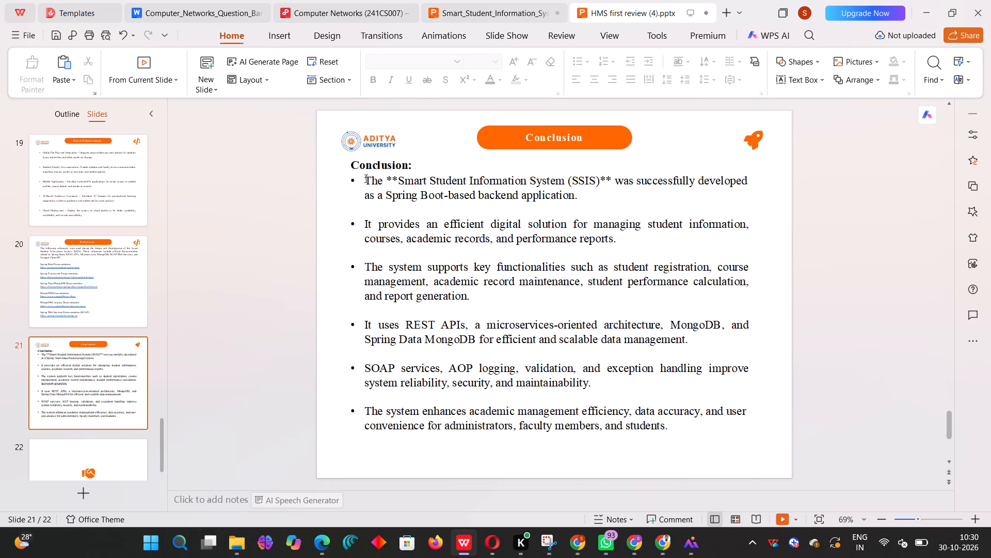
{"action": "left_click_drag", "start_coordinate": [364, 178], "coordinate": [704, 449]}
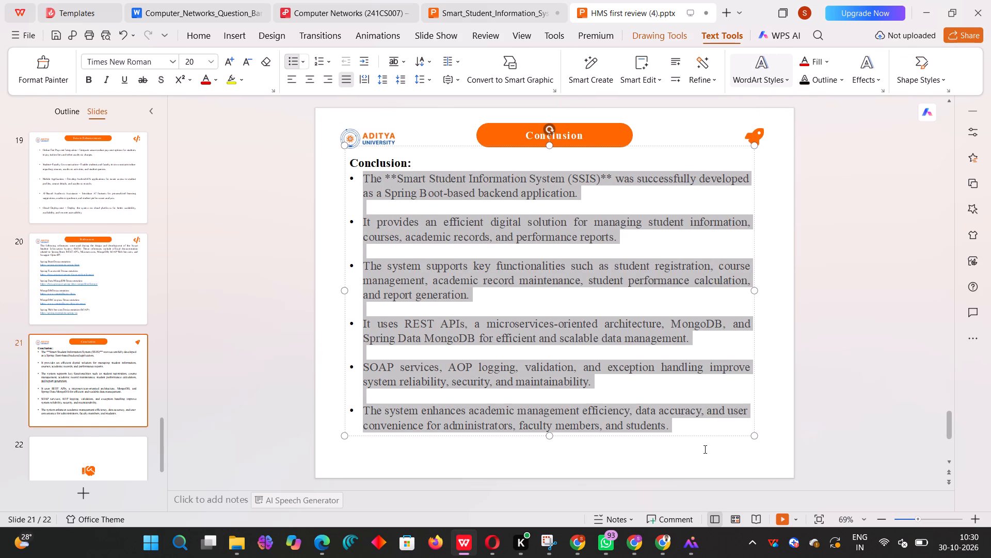
{"action": "left_click", "coordinate": [210, 62]}
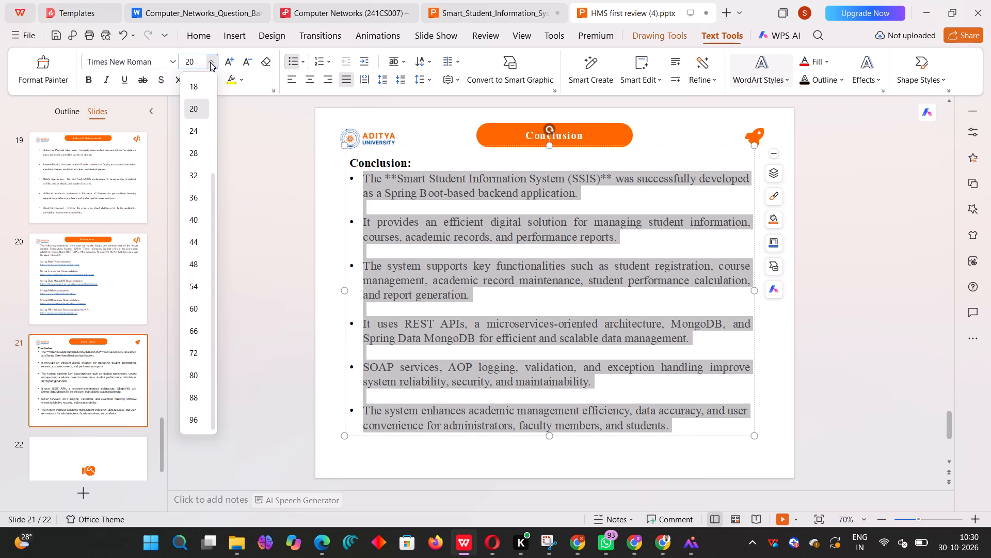
{"action": "left_click", "coordinate": [205, 89]}
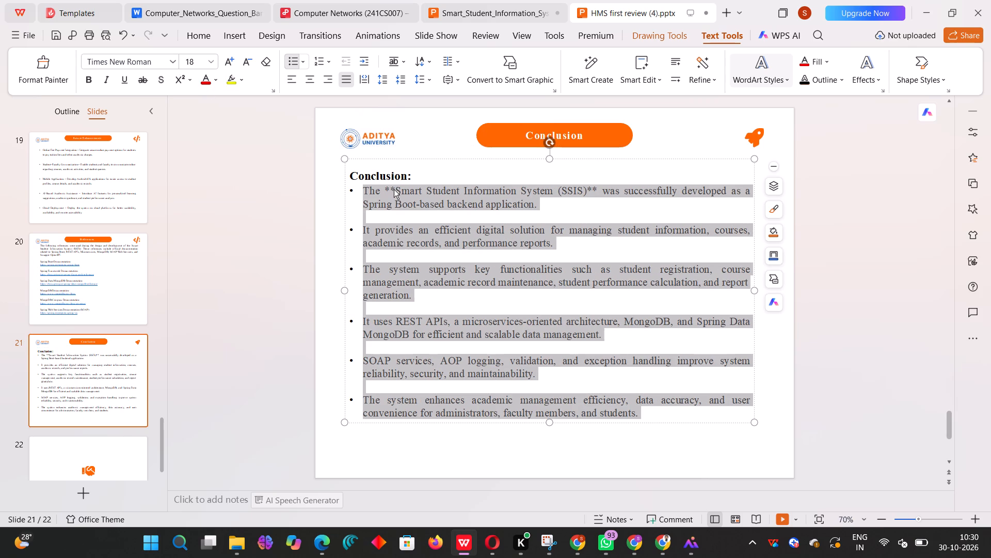
Delete the double asterisks before and after "Smart Student Information System (SSIS)" in the first Conclusion bullet.
{"action": "left_click", "coordinate": [394, 190]}
{"action": "key", "text": "BackSpace"}
{"action": "key", "text": "BackSpace"}
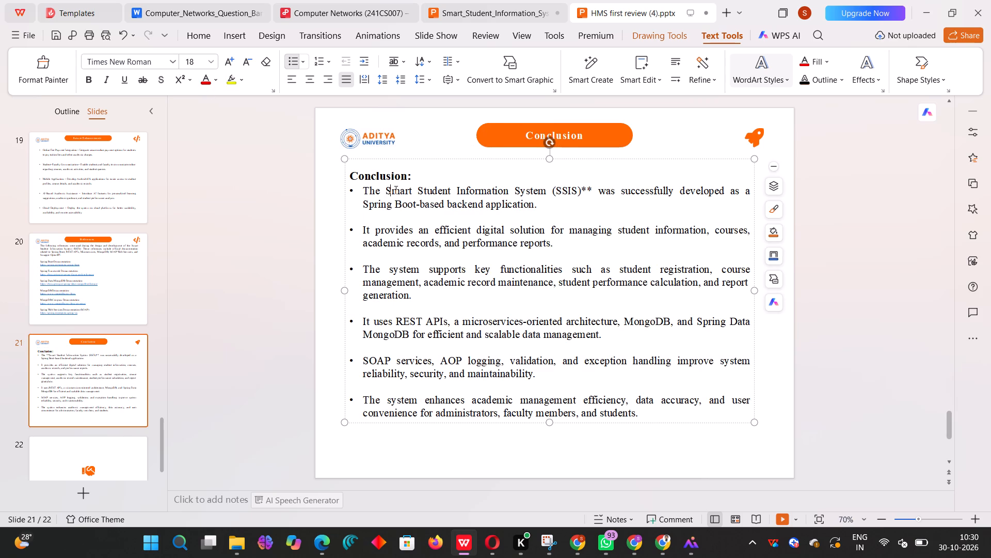
{"action": "left_click_drag", "start_coordinate": [580, 192], "coordinate": [586, 192]}
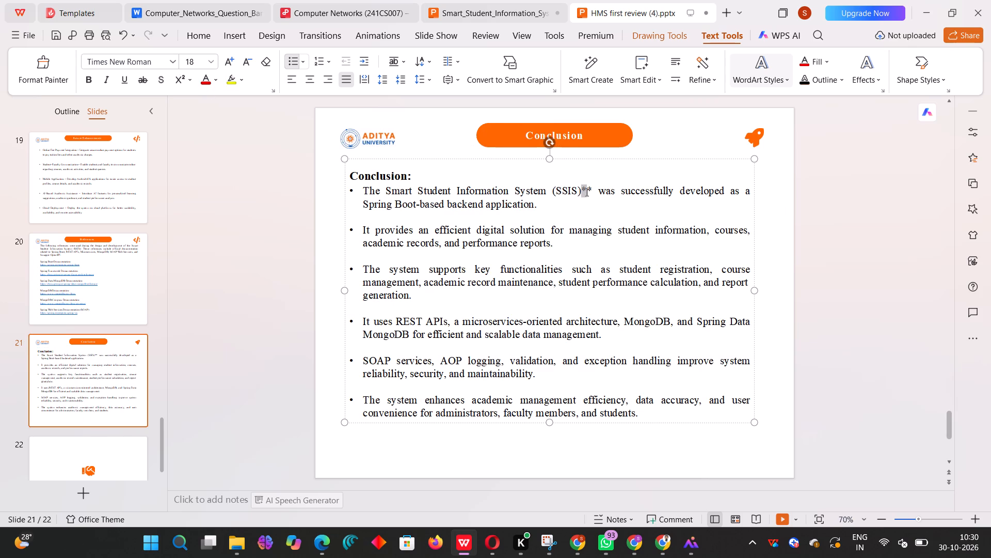
{"action": "left_click_drag", "start_coordinate": [586, 192], "coordinate": [590, 193]}
{"action": "key", "text": "Delete"}
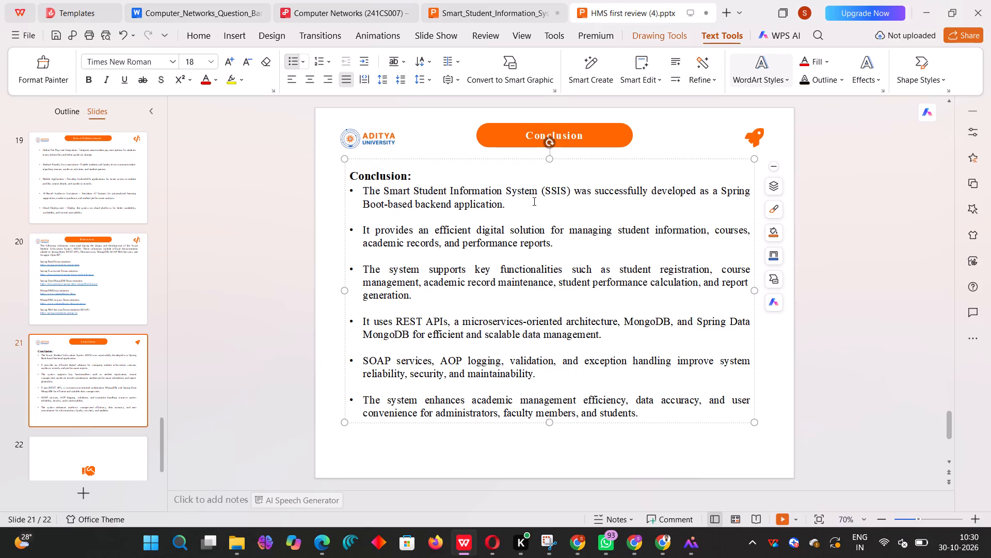
{"action": "left_click", "coordinate": [309, 322]}
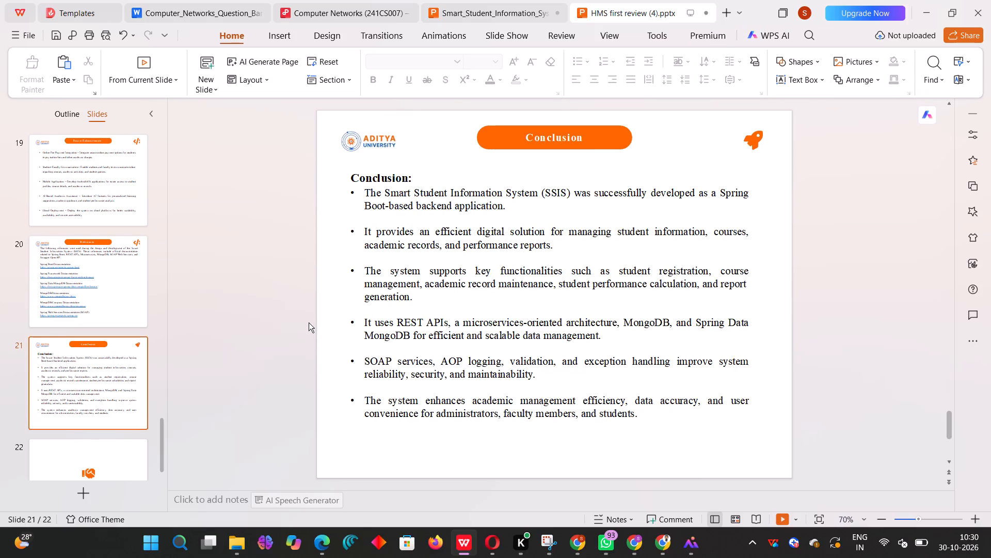
Review the References, Future Enhancements, System Design and System Implementation slides for content still to adapt, finishing on the Admin Module slide.
{"action": "left_click", "coordinate": [88, 287]}
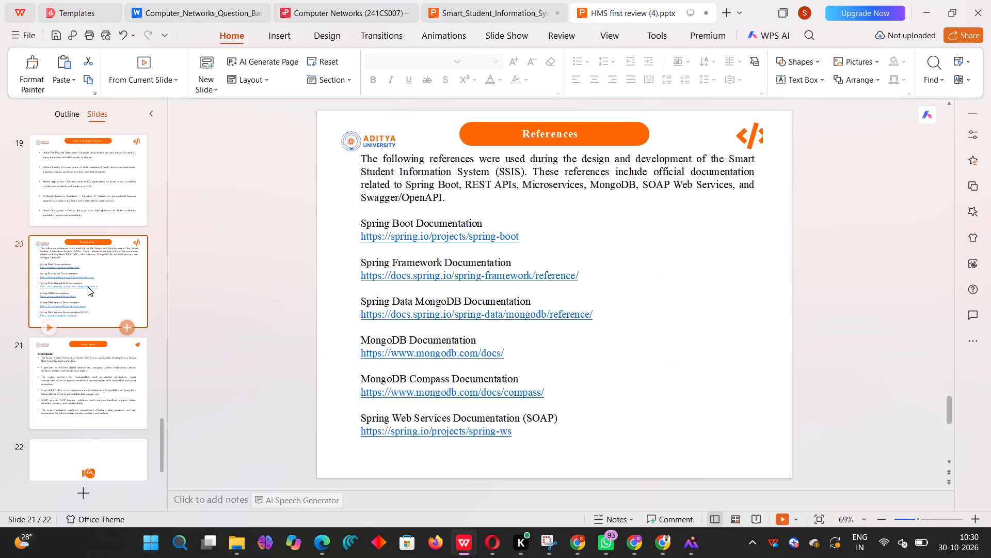
{"action": "left_click", "coordinate": [89, 177]}
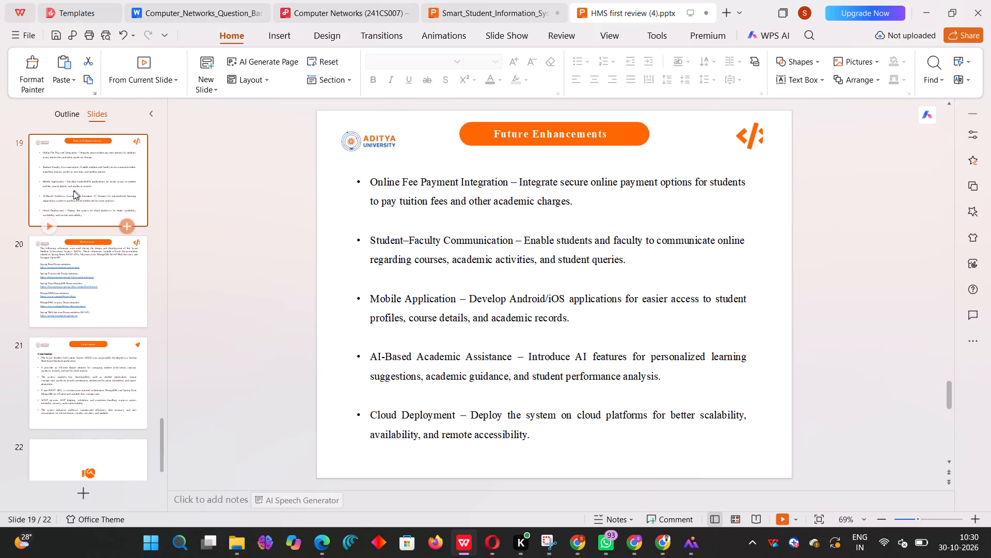
{"action": "scroll", "coordinate": [72, 191], "scroll_direction": "up", "scroll_amount": 1}
{"action": "left_click", "coordinate": [72, 191]}
{"action": "scroll", "coordinate": [72, 191], "scroll_direction": "up", "scroll_amount": 2}
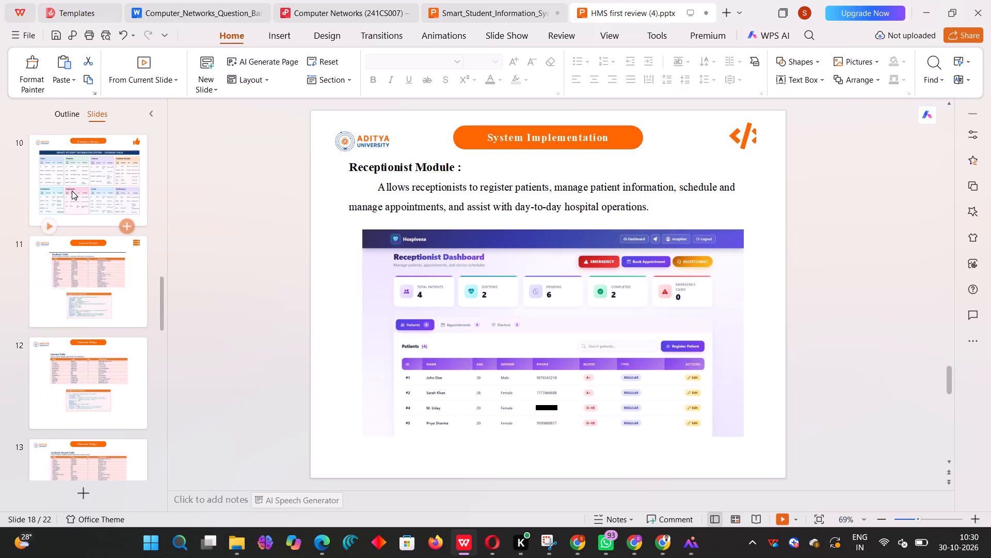
{"action": "left_click", "coordinate": [54, 419]}
{"action": "scroll", "coordinate": [54, 419], "scroll_direction": "down", "scroll_amount": 1}
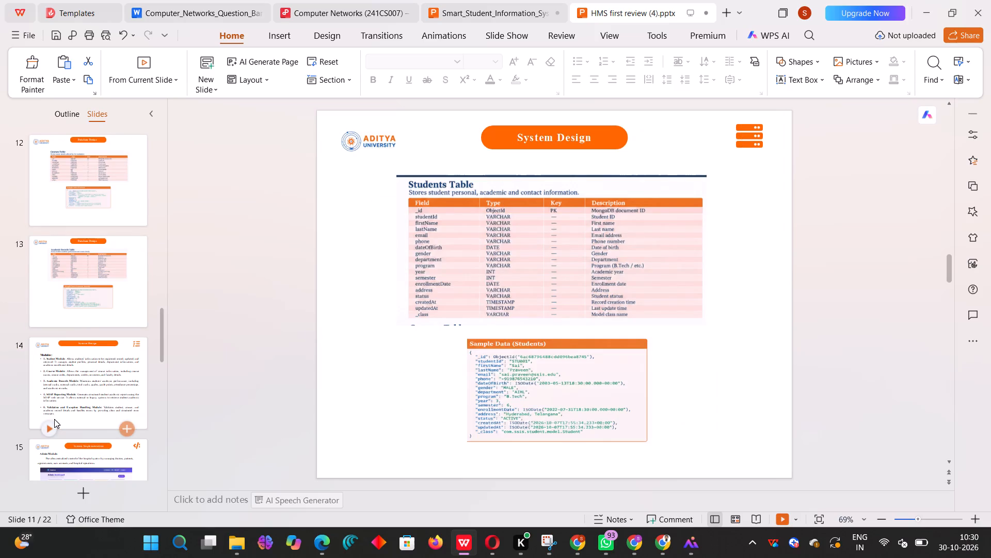
{"action": "left_click", "coordinate": [73, 390]}
{"action": "left_click", "coordinate": [87, 462]}
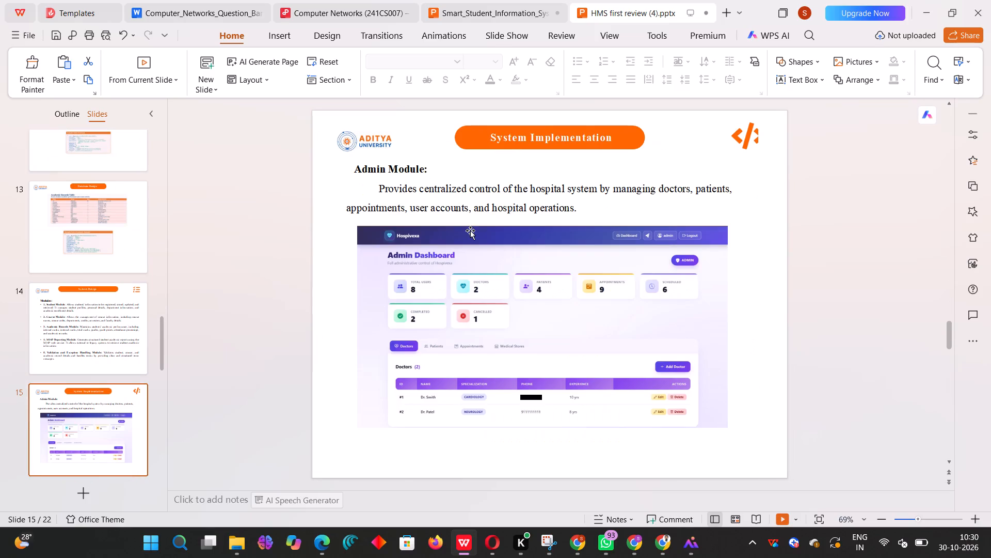
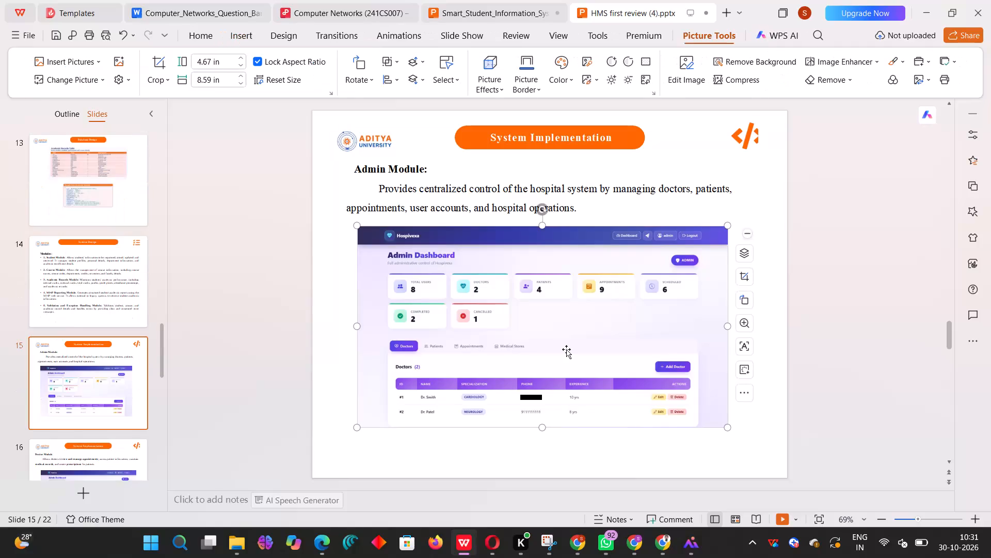
Replace the Admin Module slide's hospital dashboard picture with the copied Smart SIS dashboard screenshot, sized about 4.58 by 9.51 in below the description.
{"action": "key", "text": "Delete"}
{"action": "key", "text": "ctrl+v"}
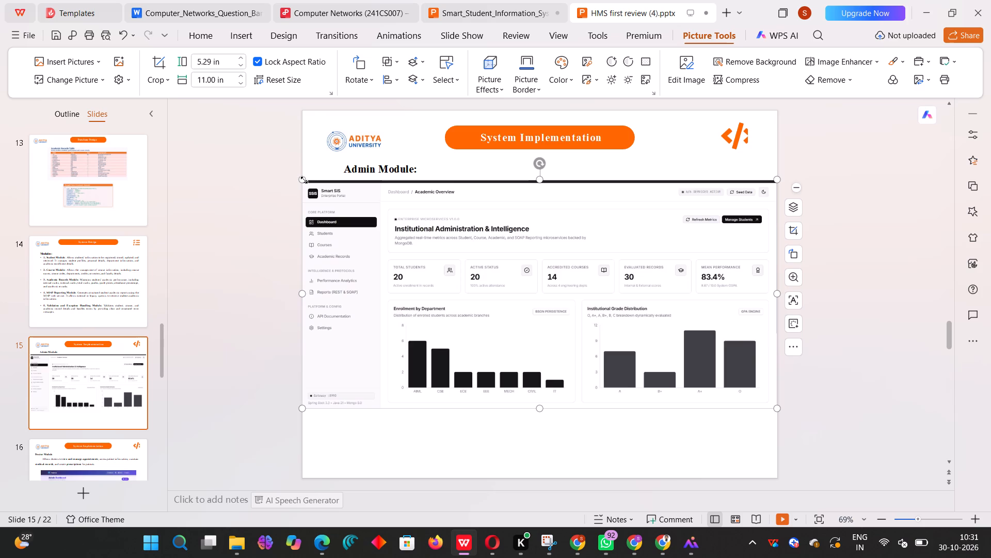
{"action": "left_click_drag", "start_coordinate": [304, 180], "coordinate": [331, 209]}
{"action": "left_click_drag", "start_coordinate": [502, 287], "coordinate": [494, 288]}
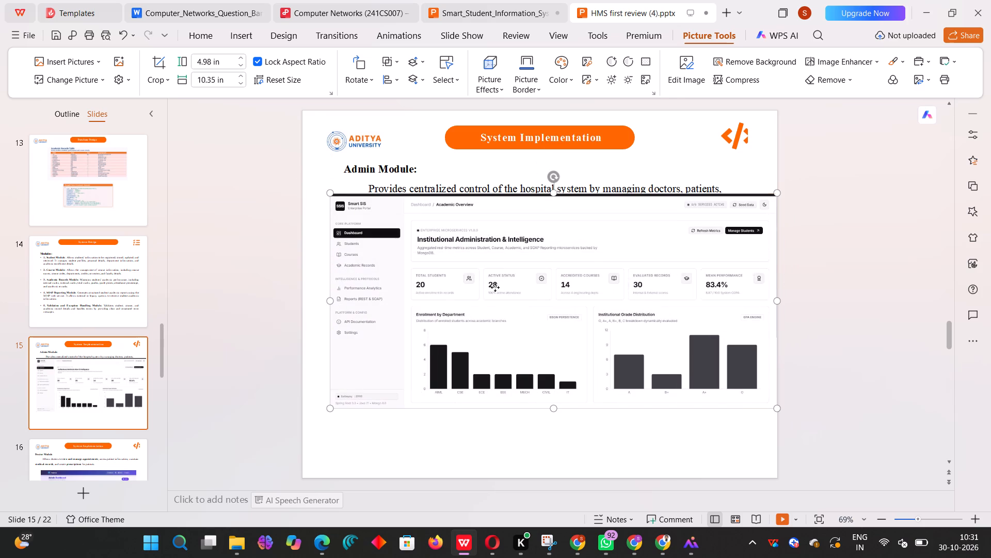
{"action": "left_click_drag", "start_coordinate": [494, 288], "coordinate": [497, 299]}
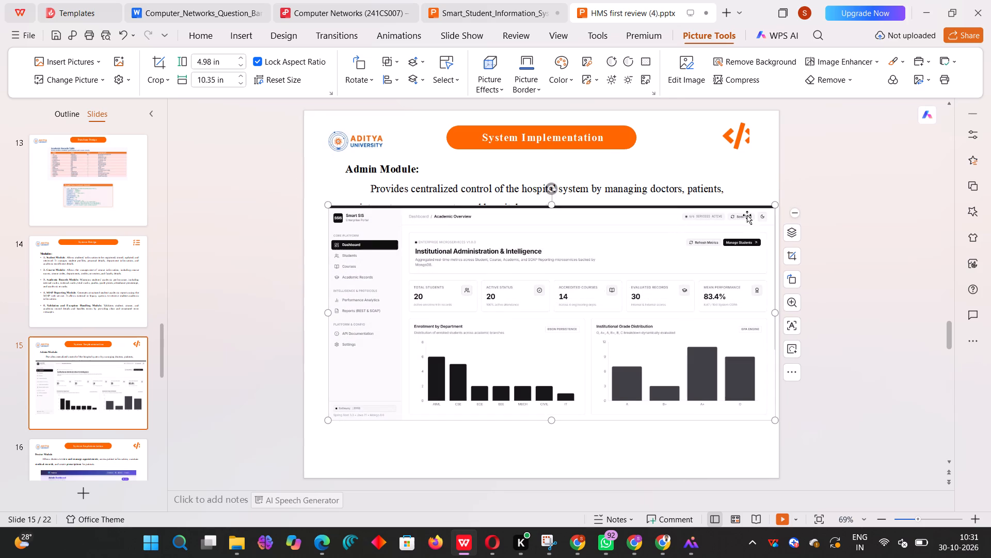
{"action": "left_click_drag", "start_coordinate": [773, 206], "coordinate": [734, 224]}
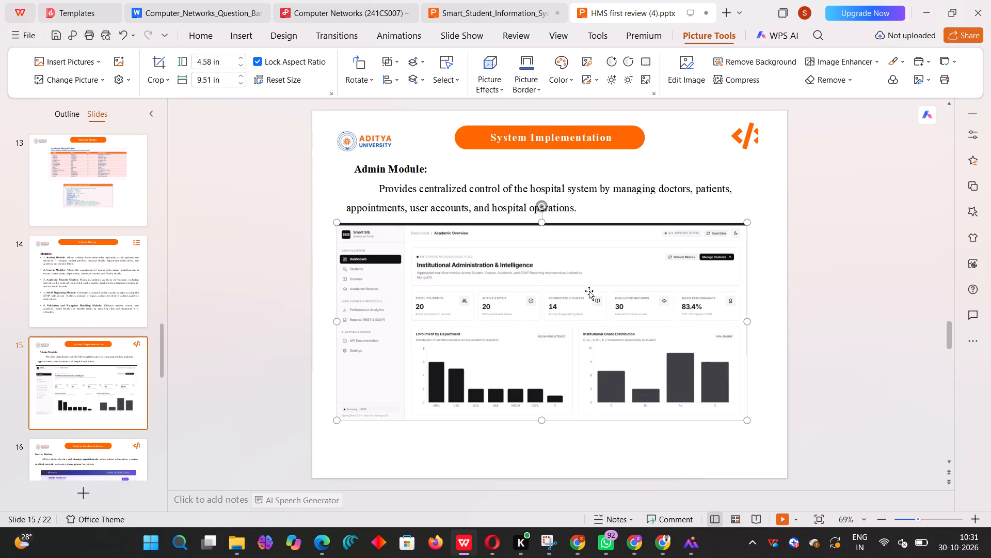
{"action": "left_click_drag", "start_coordinate": [562, 299], "coordinate": [568, 294]}
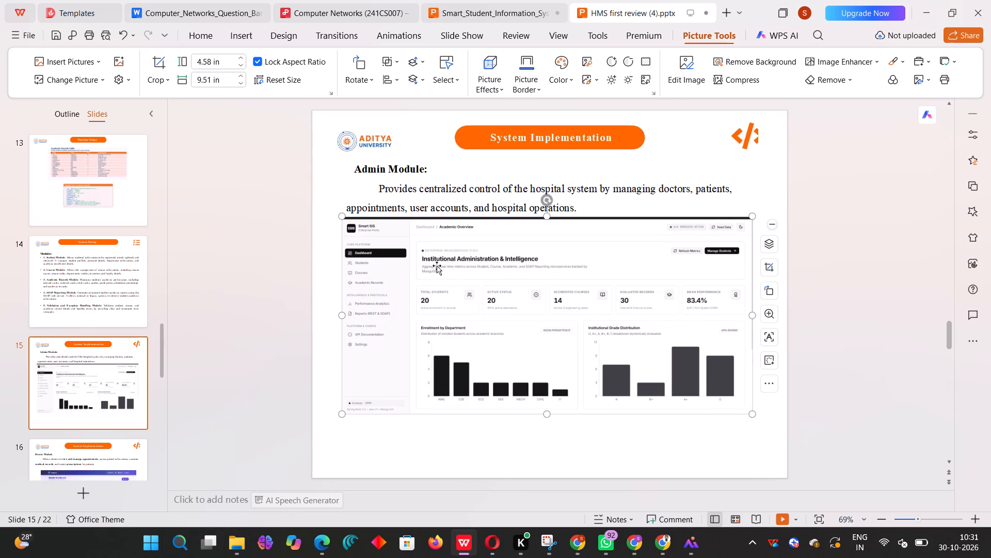
{"action": "left_click", "coordinate": [213, 259]}
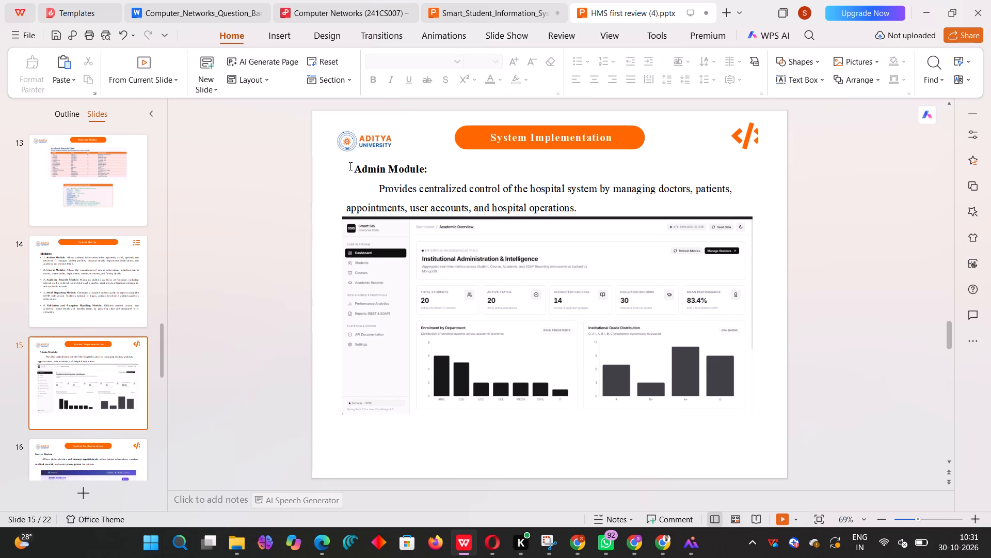
Change the slide's "Admin Module:" heading to "Dashboard Module:".
{"action": "left_click_drag", "start_coordinate": [350, 165], "coordinate": [585, 223]}
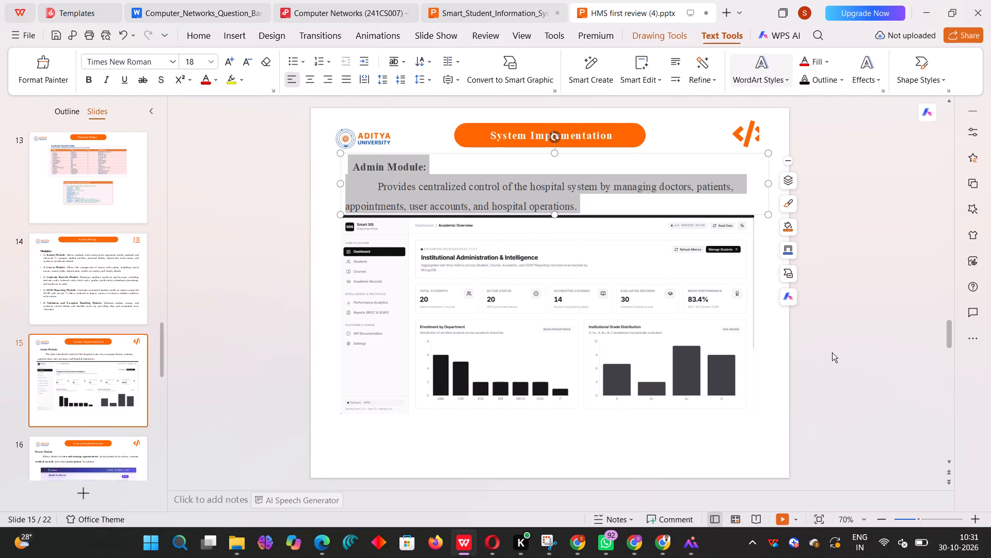
{"action": "left_click", "coordinate": [832, 353]}
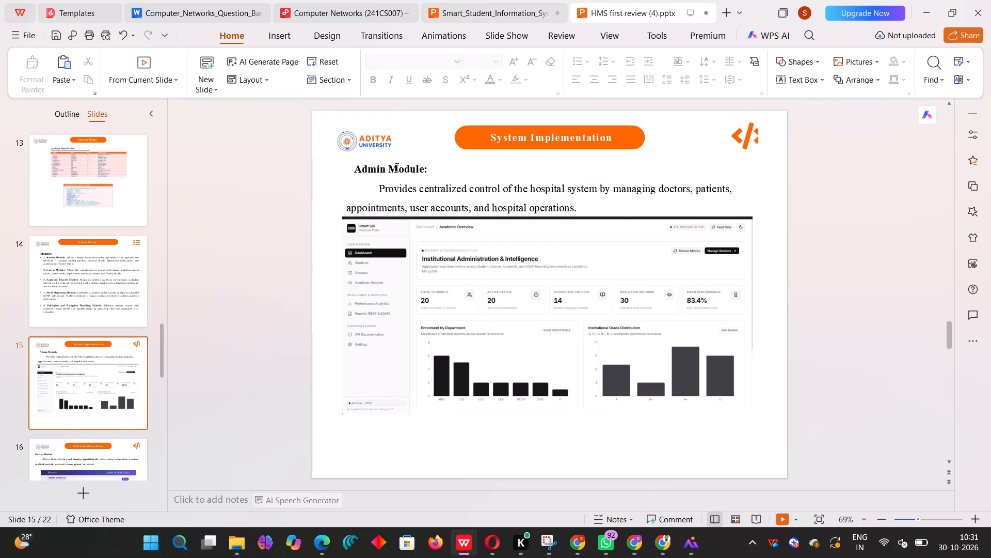
{"action": "left_click_drag", "start_coordinate": [390, 167], "coordinate": [350, 167]}
{"action": "key", "text": "BackSpace"}
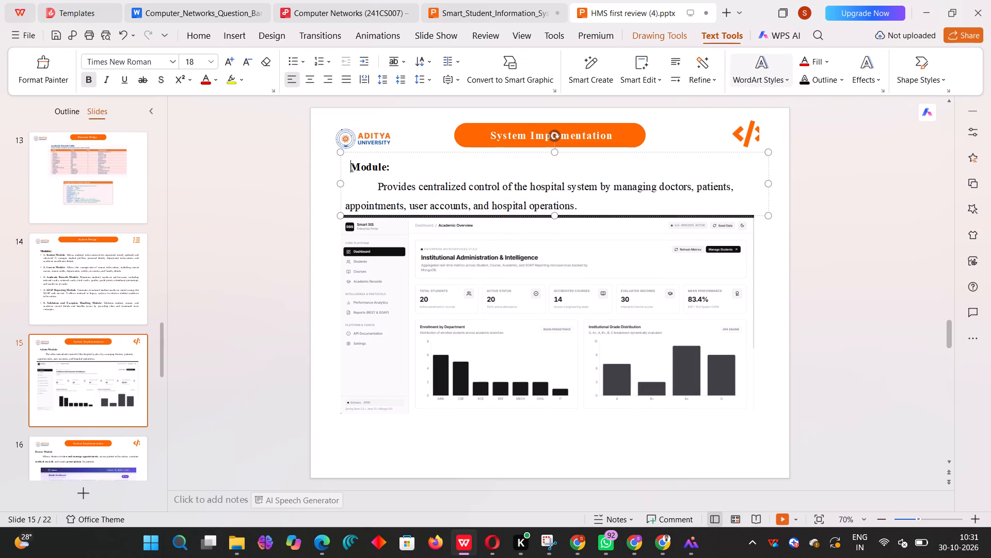
{"action": "type", "text": "Dashboard"}
{"action": "key", "text": "space"}
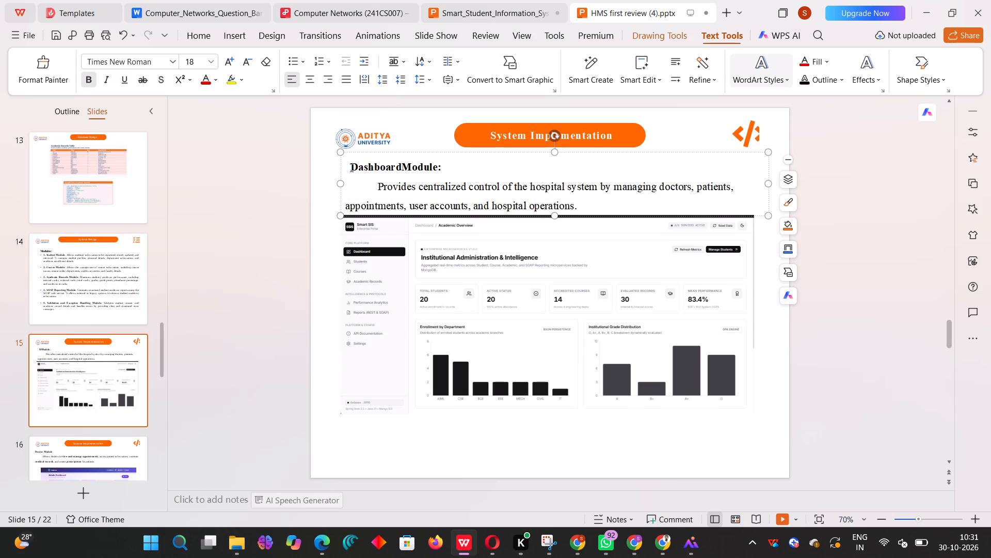
{"action": "left_click_drag", "start_coordinate": [376, 184], "coordinate": [465, 204]}
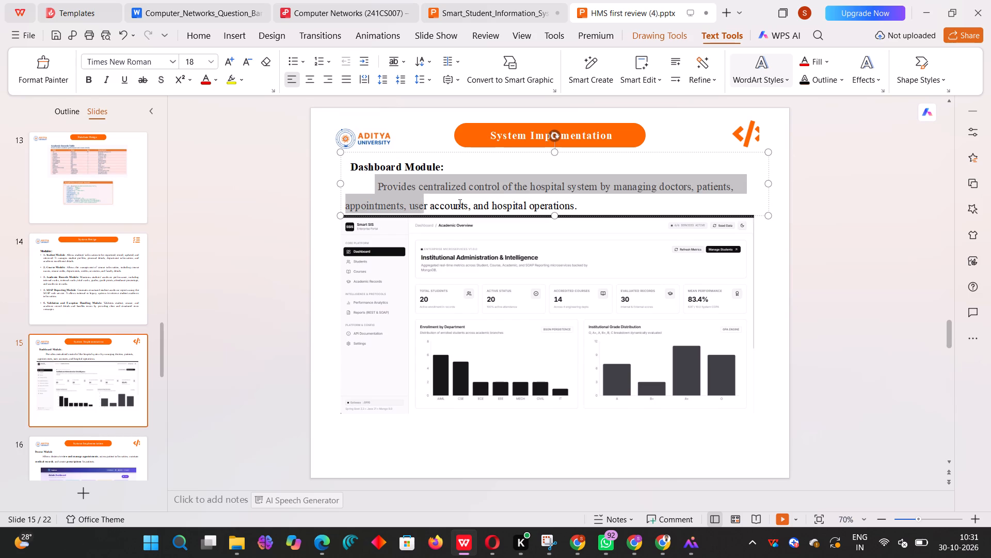
{"action": "left_click_drag", "start_coordinate": [465, 204], "coordinate": [599, 216]}
{"action": "key", "text": "ctrl+c"}
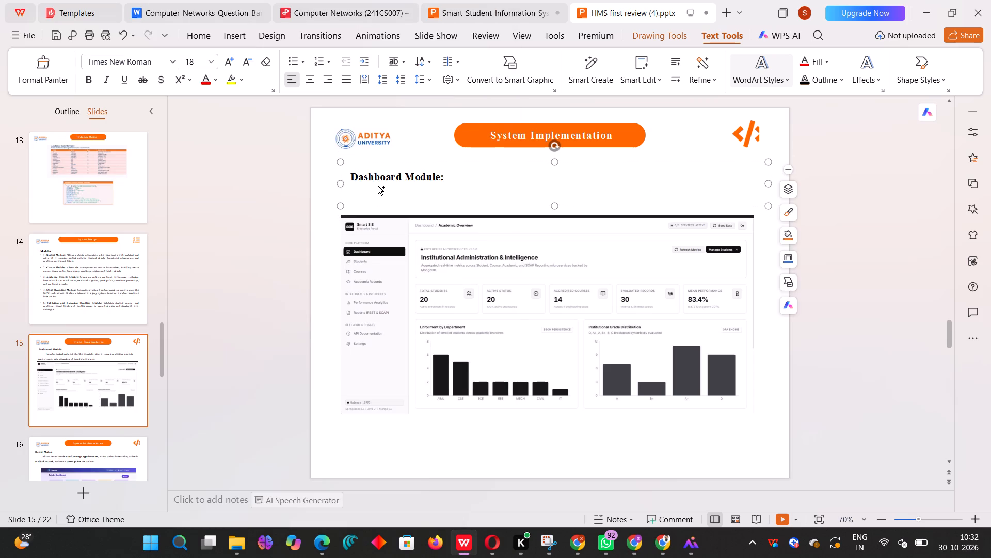
{"action": "key", "text": "ctrl+v"}
{"action": "left_click", "coordinate": [282, 267]}
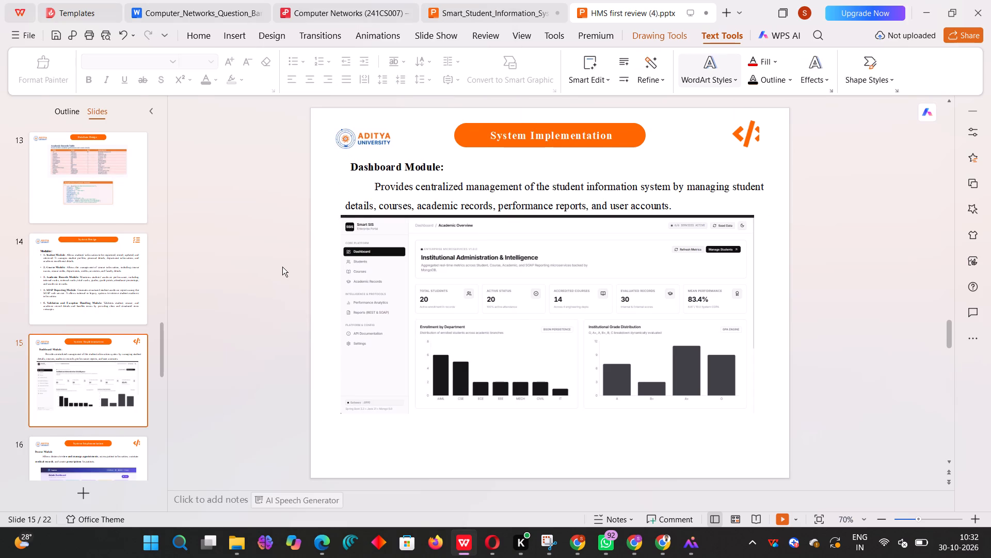
Shift the Smart SIS dashboard screenshot slightly right so its left edge aligns with the description text above.
{"action": "left_click_drag", "start_coordinate": [488, 280], "coordinate": [495, 278]}
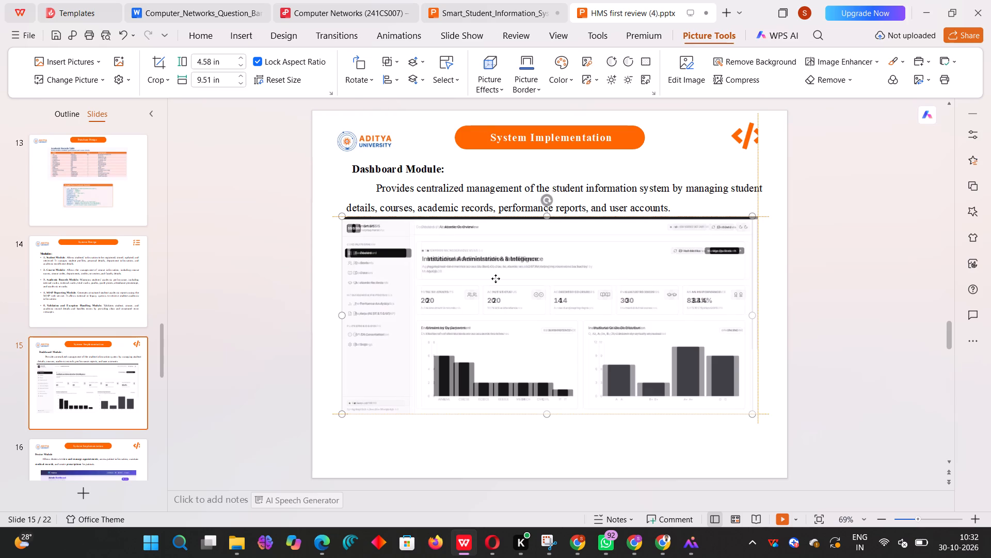
{"action": "left_click_drag", "start_coordinate": [495, 278], "coordinate": [494, 277]}
{"action": "left_click", "coordinate": [294, 293]}
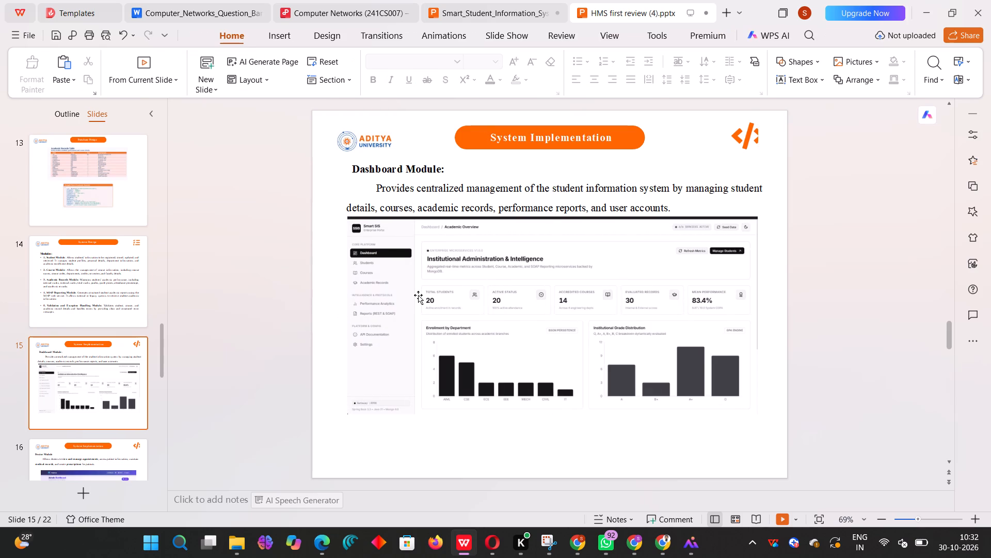
{"action": "left_click", "coordinate": [418, 295]}
{"action": "left_click", "coordinate": [305, 291]}
Open the Doctor Module slide in the System Implementation section.
{"action": "left_click", "coordinate": [90, 451]}
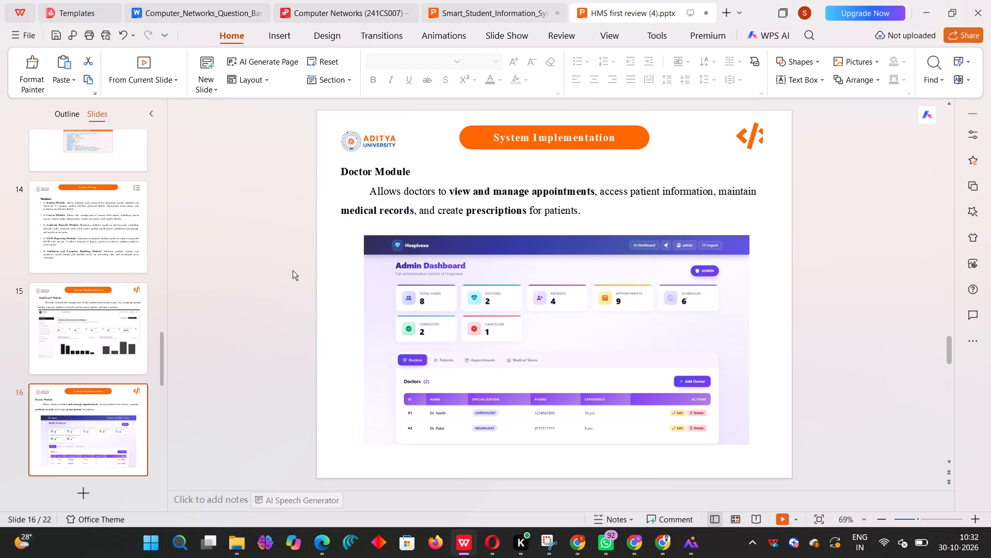
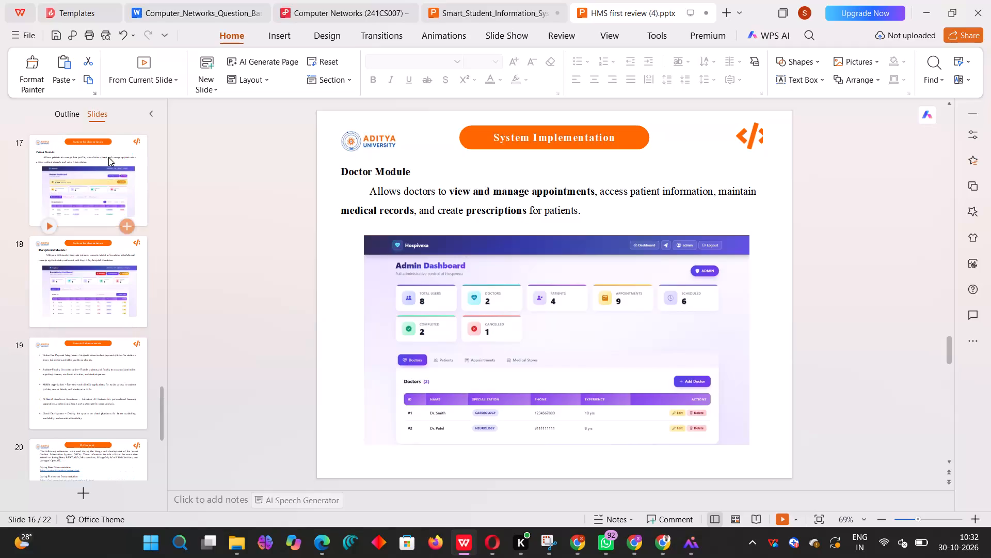
Check the Doctor Module slide and the Conclusion slide.
{"action": "scroll", "coordinate": [102, 193], "scroll_direction": "up", "scroll_amount": 1}
{"action": "left_click", "coordinate": [90, 272]}
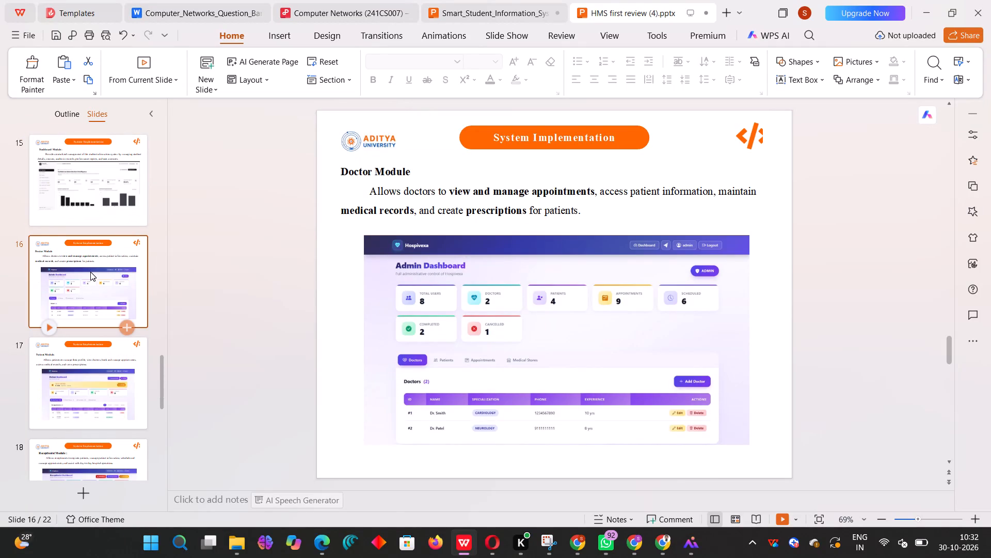
{"action": "scroll", "coordinate": [90, 272], "scroll_direction": "down", "scroll_amount": 4}
{"action": "left_click", "coordinate": [78, 339]}
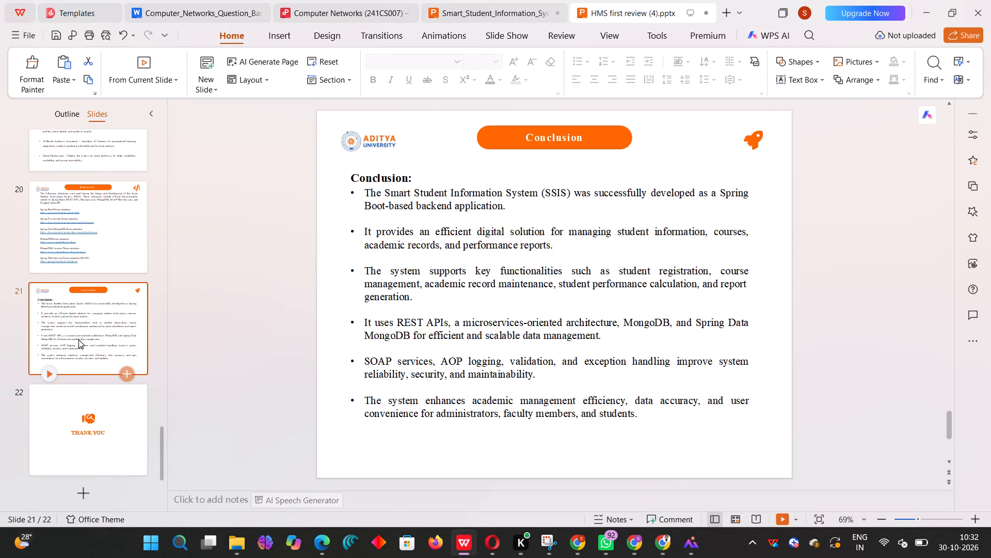
Review the deck from the title slide through the outline, abstract, introduction and System Analysis slides.
{"action": "scroll", "coordinate": [78, 339], "scroll_direction": "up", "scroll_amount": 7}
{"action": "scroll", "coordinate": [78, 339], "scroll_direction": "down", "scroll_amount": 11}
{"action": "scroll", "coordinate": [78, 339], "scroll_direction": "up", "scroll_amount": 8}
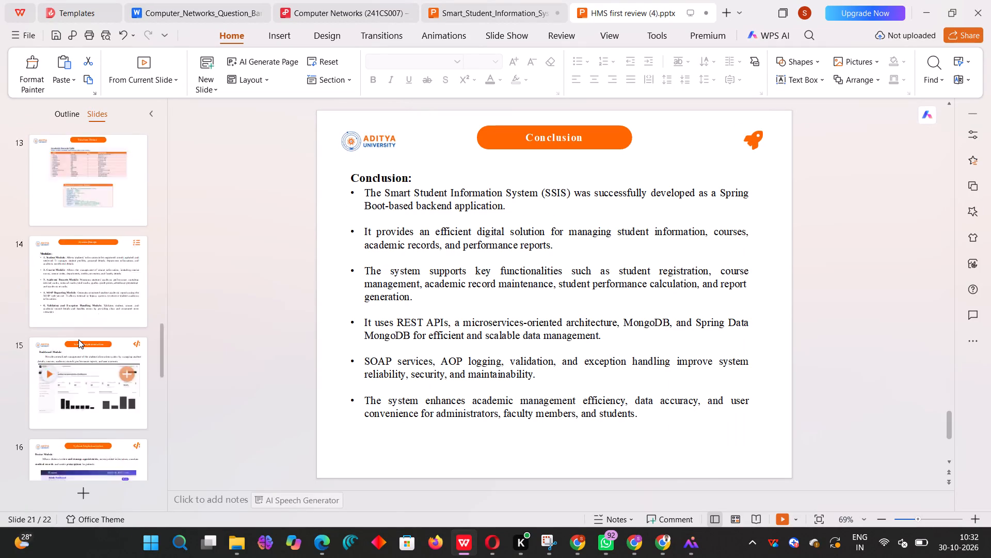
{"action": "scroll", "coordinate": [78, 339], "scroll_direction": "up", "scroll_amount": 2}
{"action": "left_click", "coordinate": [86, 187]}
{"action": "key", "text": "Right"}
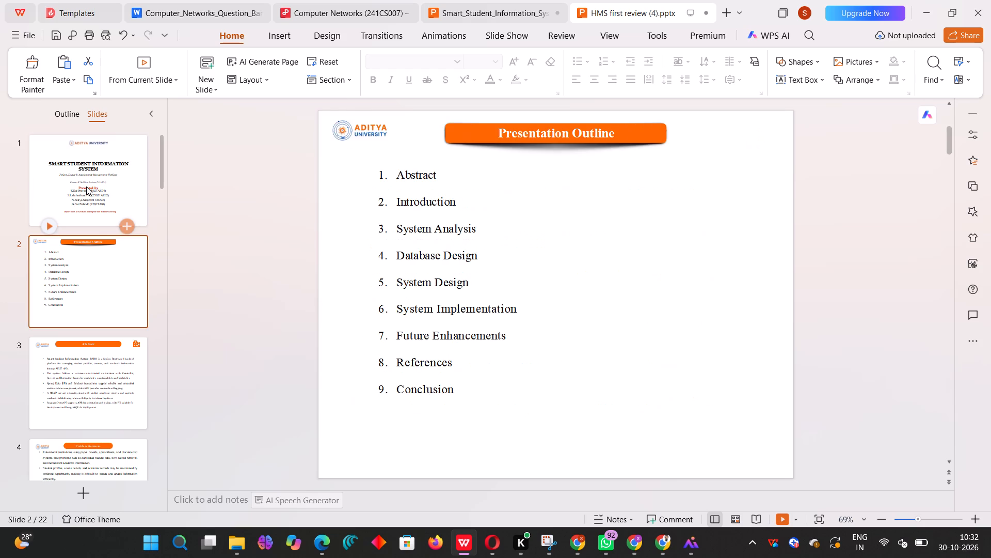
{"action": "key", "text": "Right"}
{"action": "key", "text": "Right"}
{"action": "key", "text": "Right"}
{"action": "key", "text": "Right"}
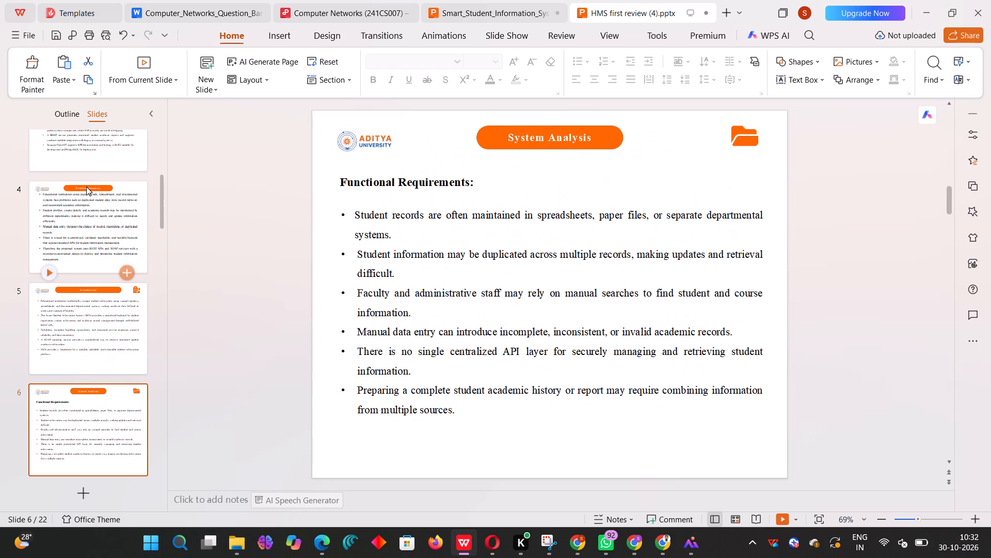
{"action": "key", "text": "Right"}
{"action": "key", "text": "Right"}
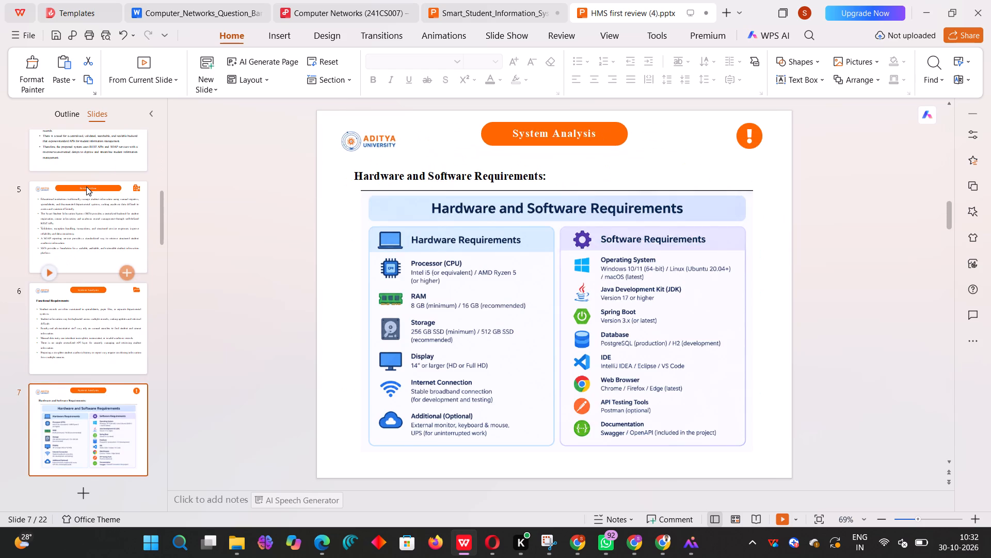
Review the Database Design table slides, the System Design modules and the Dashboard Module slide.
{"action": "key", "text": "Right"}
{"action": "key", "text": "Right"}
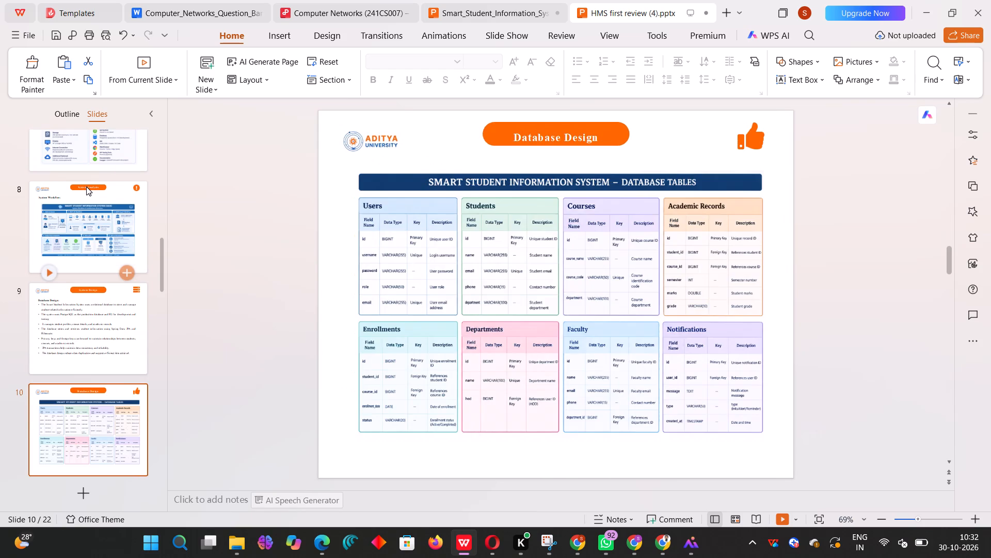
{"action": "key", "text": "Right"}
{"action": "key", "text": "Right"}
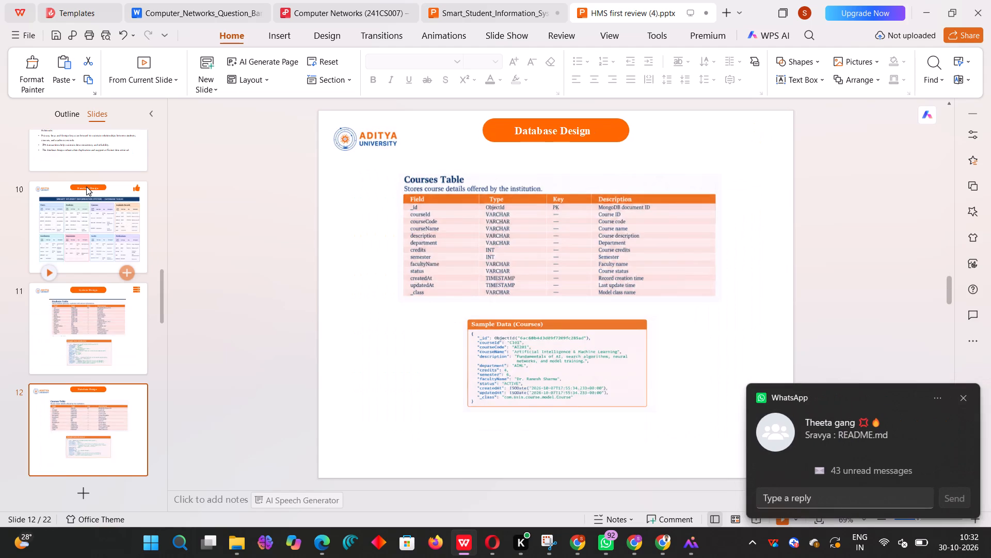
{"action": "key", "text": "Right"}
{"action": "key", "text": "Right"}
{"action": "key", "text": "Right"}
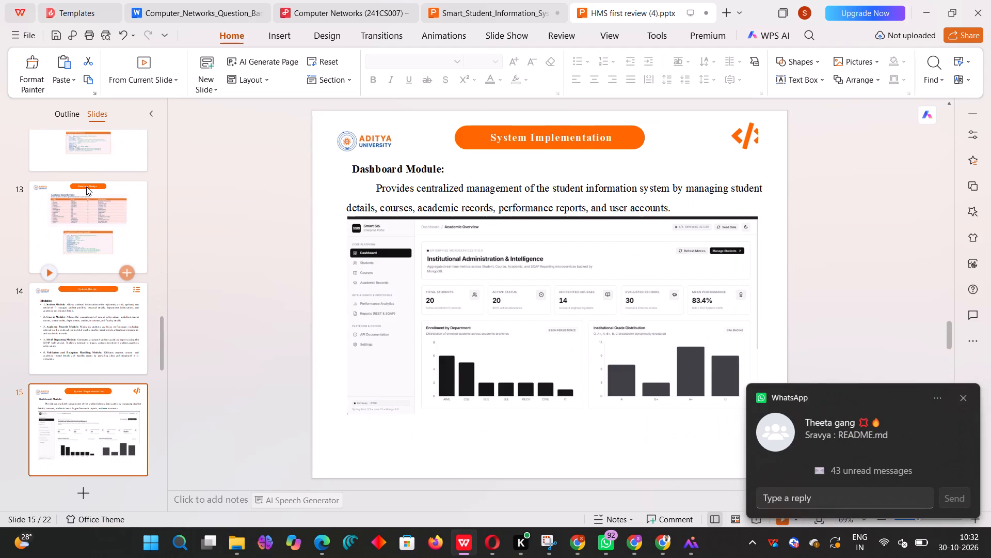
Recheck the System Design modules slide and review the remaining slides through to the Thank You slide.
{"action": "key", "text": "Left"}
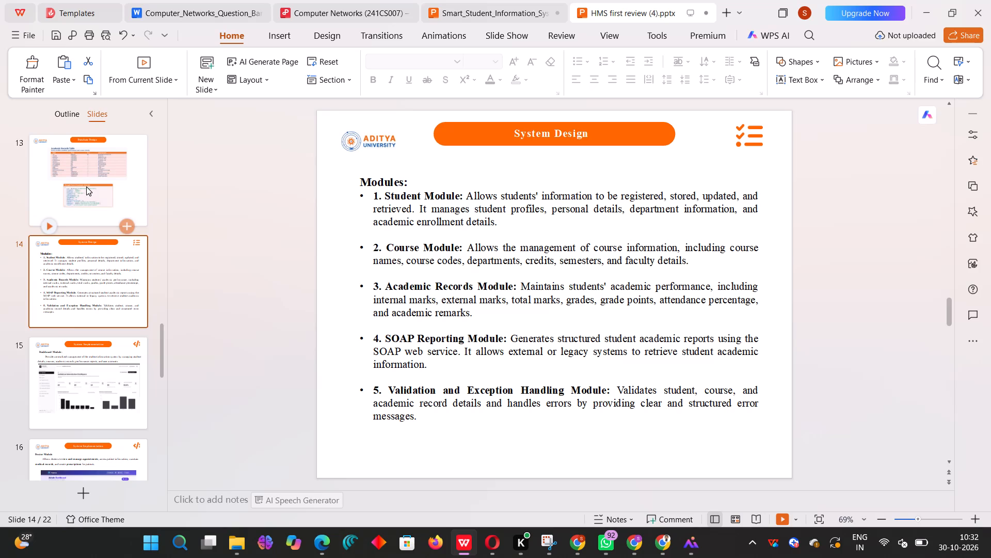
{"action": "key", "text": "Right"}
{"action": "key", "text": "Right"}
{"action": "key", "text": "Right"}
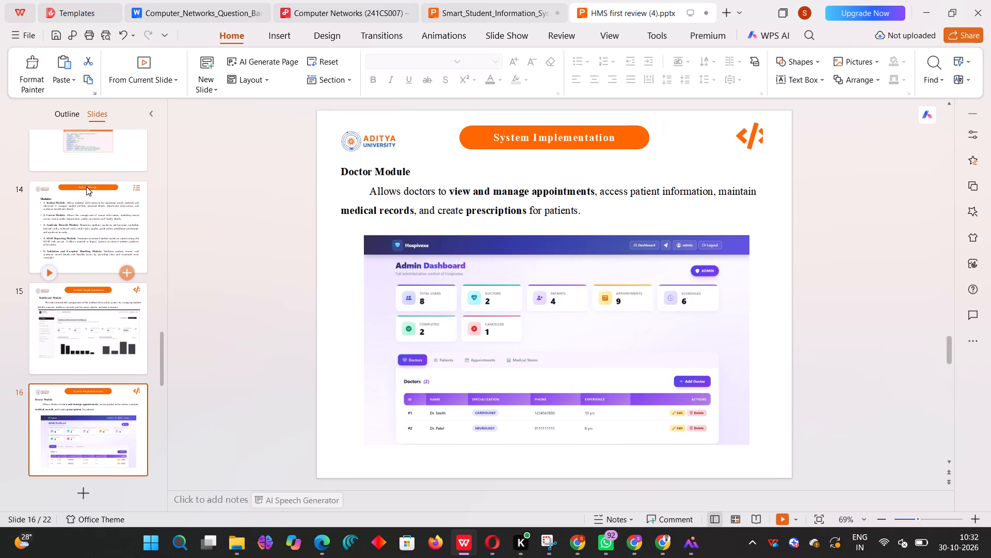
{"action": "key", "text": "Right"}
{"action": "key", "text": "Right"}
{"action": "key", "text": "Right"}
{"action": "key", "text": "Right"}
{"action": "key", "text": "Right"}
{"action": "key", "text": "Right"}
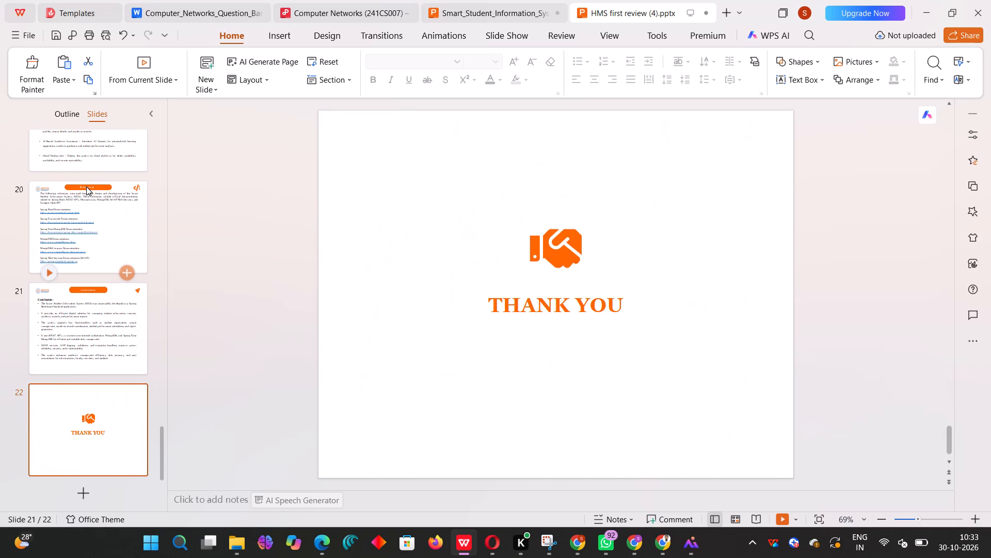
Go back through the closing and System Implementation slides to compare them with the modules listed on the System Design slide.
{"action": "key", "text": "Left"}
{"action": "key", "text": "Left"}
{"action": "key", "text": "Left"}
{"action": "key", "text": "Left"}
{"action": "key", "text": "Left"}
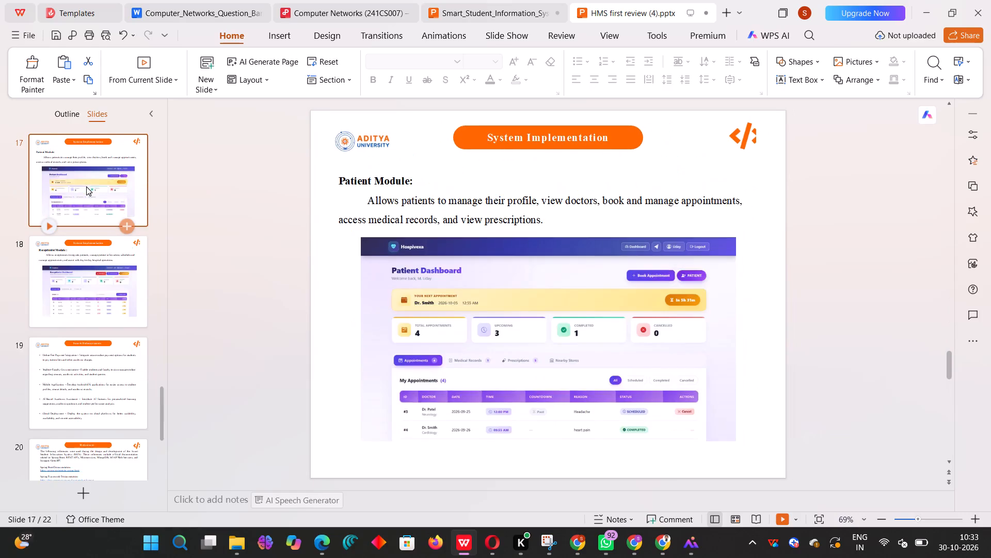
{"action": "key", "text": "Left"}
{"action": "key", "text": "Left"}
{"action": "key", "text": "Left"}
{"action": "key", "text": "Right"}
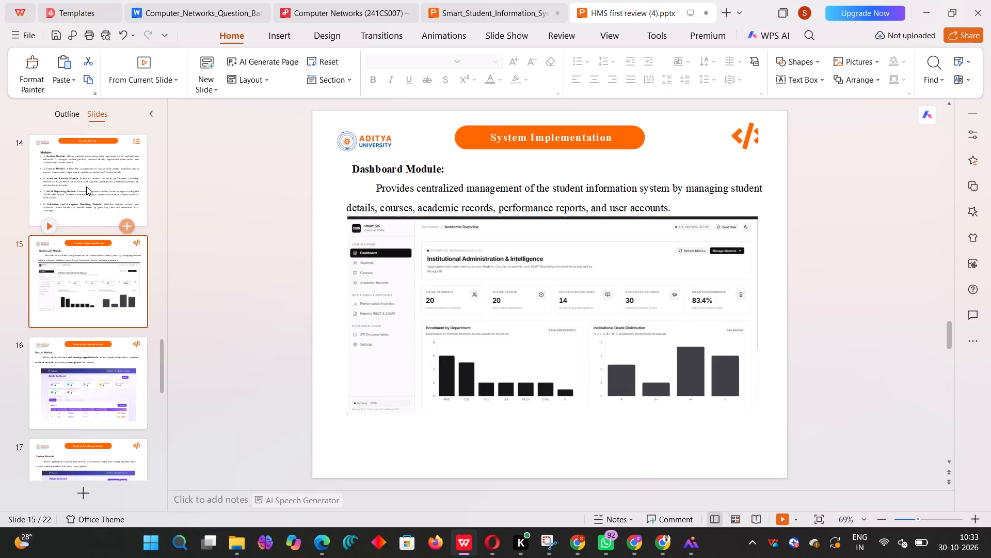
{"action": "key", "text": "Left"}
{"action": "key", "text": "Left"}
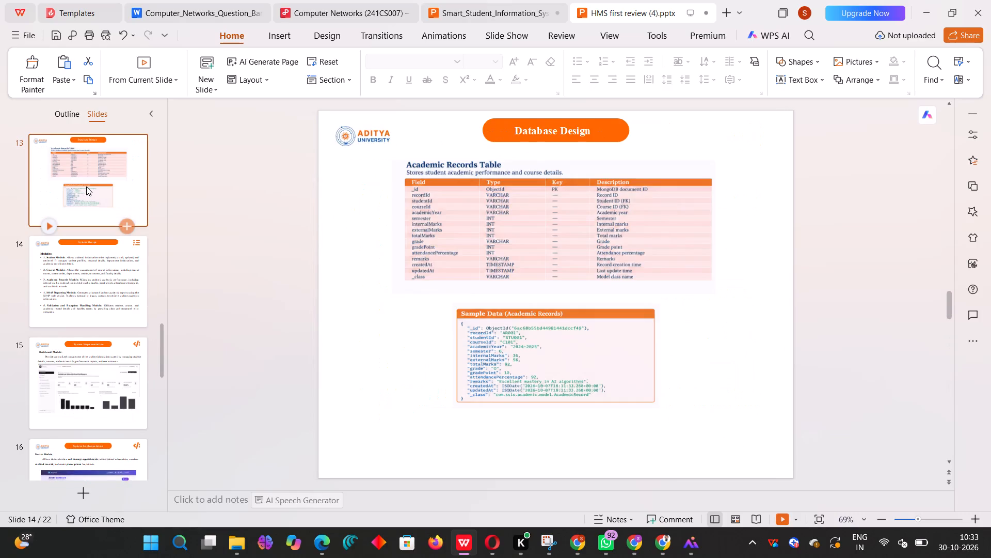
{"action": "key", "text": "Right"}
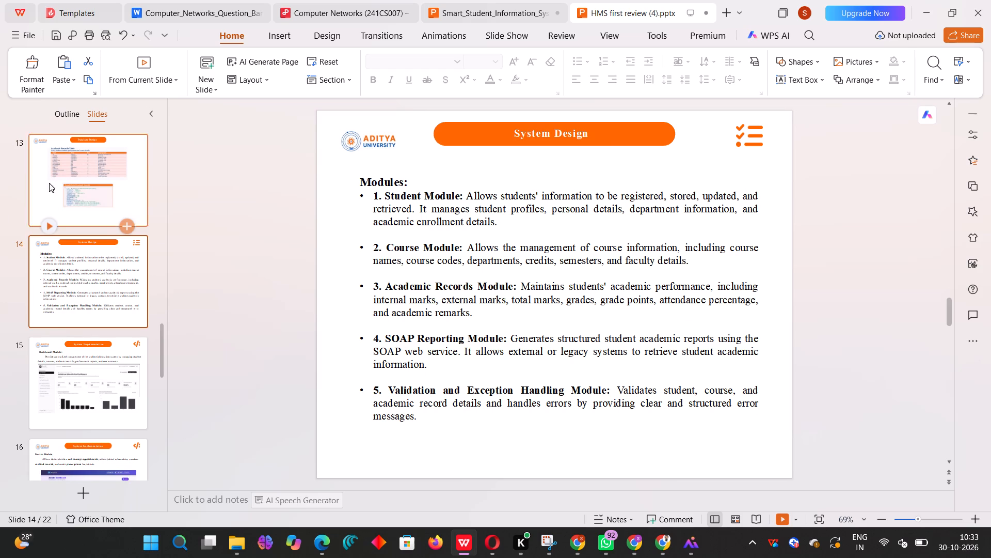
Look through the System Implementation slides after the Modules slide for remaining hospital content, and return to the Doctor Module slide.
{"action": "left_click", "coordinate": [97, 369]}
{"action": "left_click", "coordinate": [99, 468]}
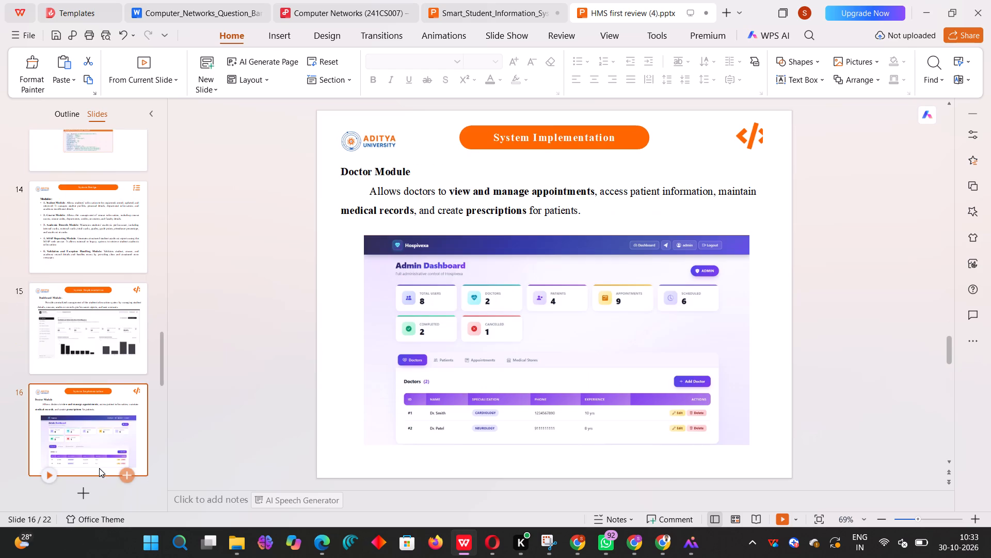
{"action": "scroll", "coordinate": [99, 468], "scroll_direction": "down", "scroll_amount": 1}
{"action": "scroll", "coordinate": [106, 186], "scroll_direction": "up", "scroll_amount": 1}
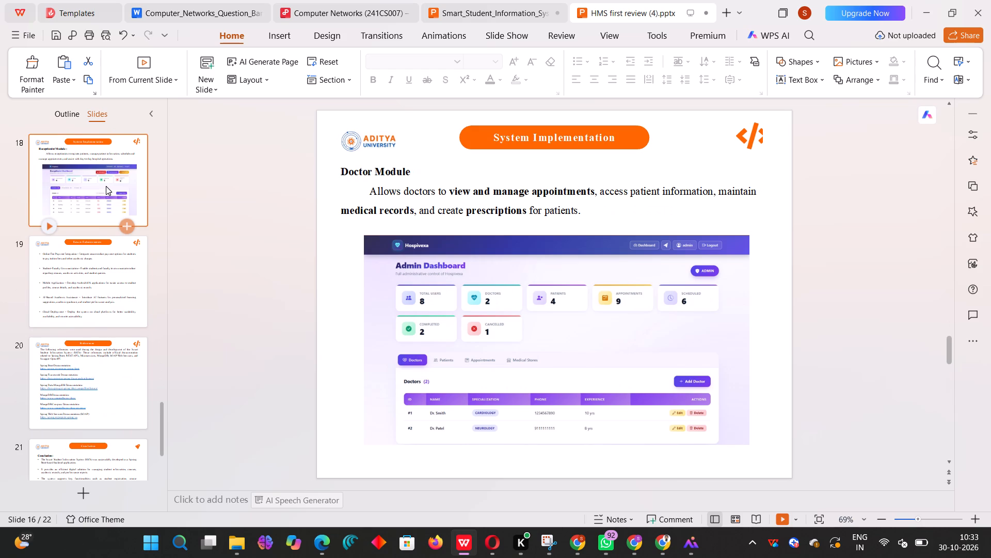
{"action": "scroll", "coordinate": [106, 186], "scroll_direction": "up", "scroll_amount": 1}
{"action": "left_click", "coordinate": [106, 185]}
{"action": "scroll", "coordinate": [106, 185], "scroll_direction": "up", "scroll_amount": 1}
{"action": "left_click", "coordinate": [98, 266]}
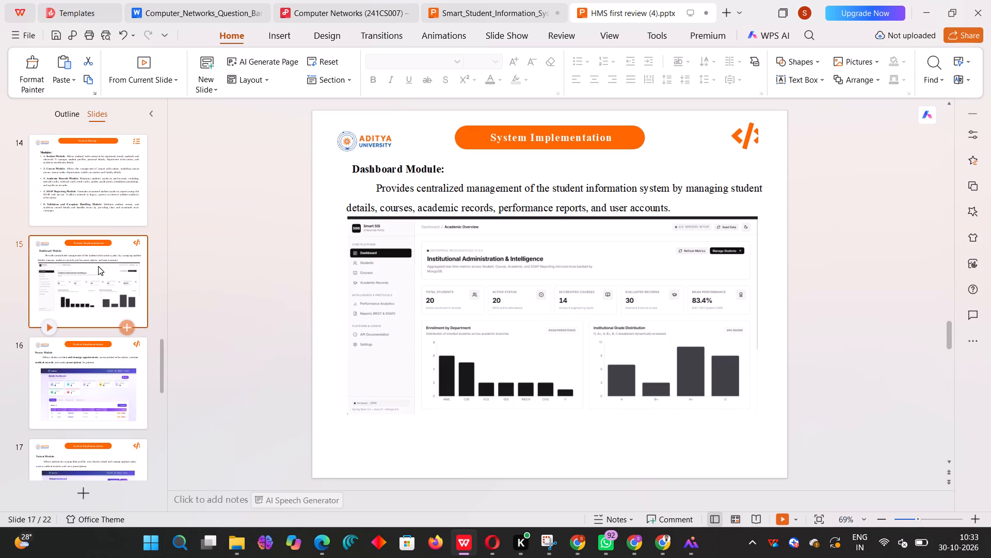
{"action": "left_click", "coordinate": [89, 397]}
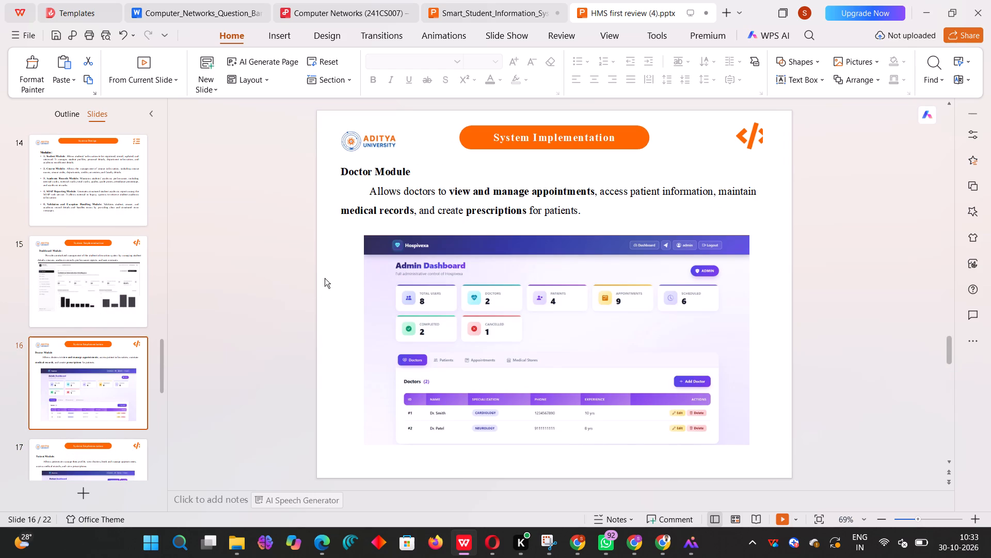
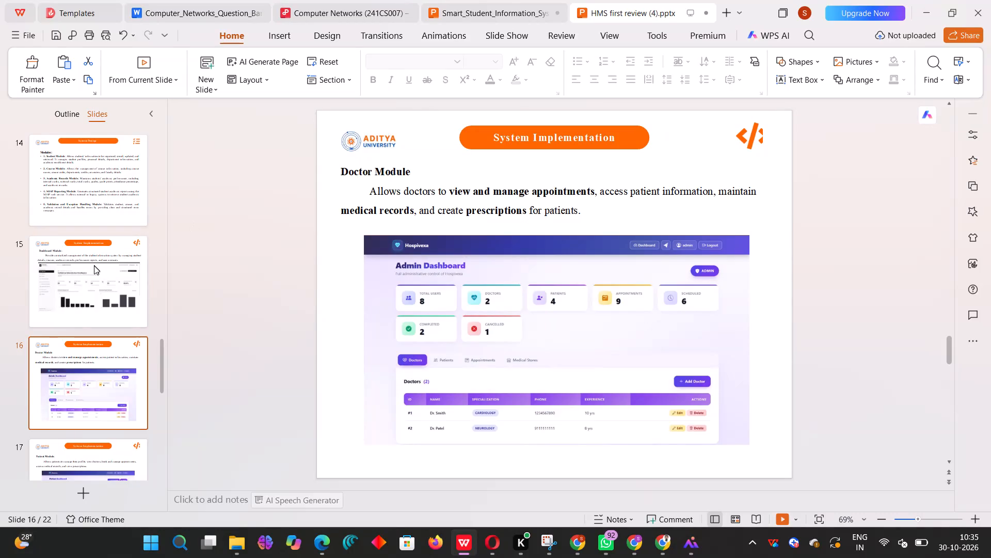
Return to the title slide and save a copy of the presentation to WPS Drive as smart student.pptx.
{"action": "left_click", "coordinate": [94, 266]}
{"action": "scroll", "coordinate": [82, 382], "scroll_direction": "up", "scroll_amount": 3}
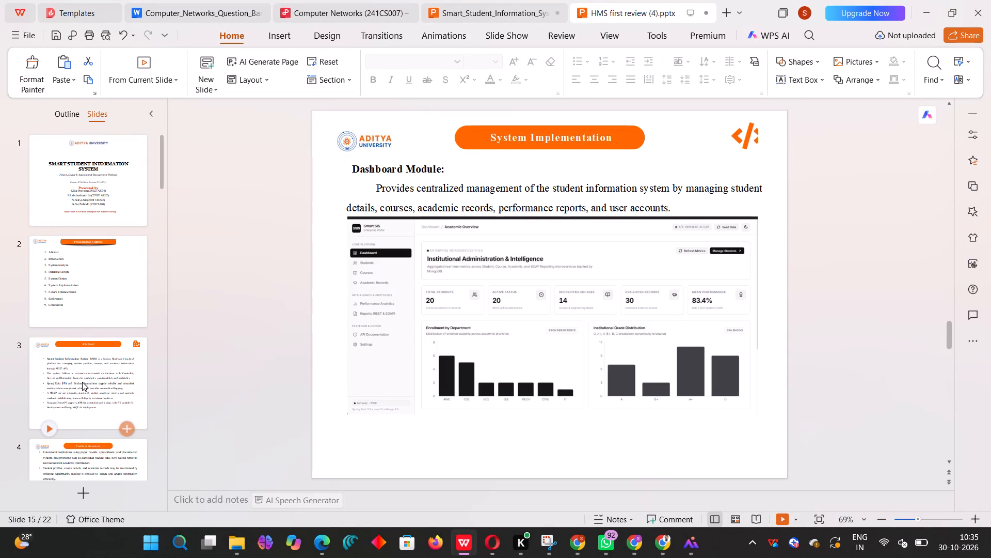
{"action": "left_click", "coordinate": [94, 178]}
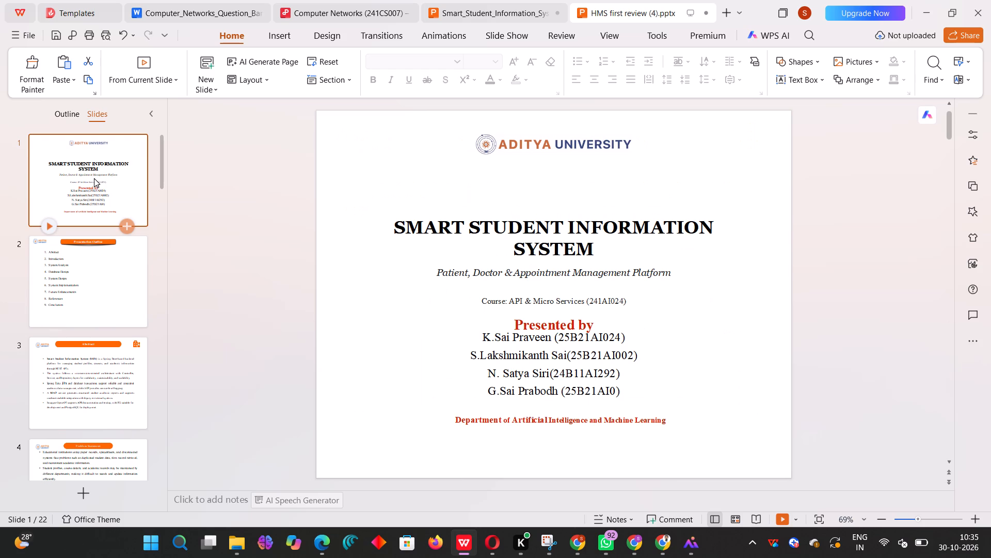
{"action": "left_click", "coordinate": [26, 38]}
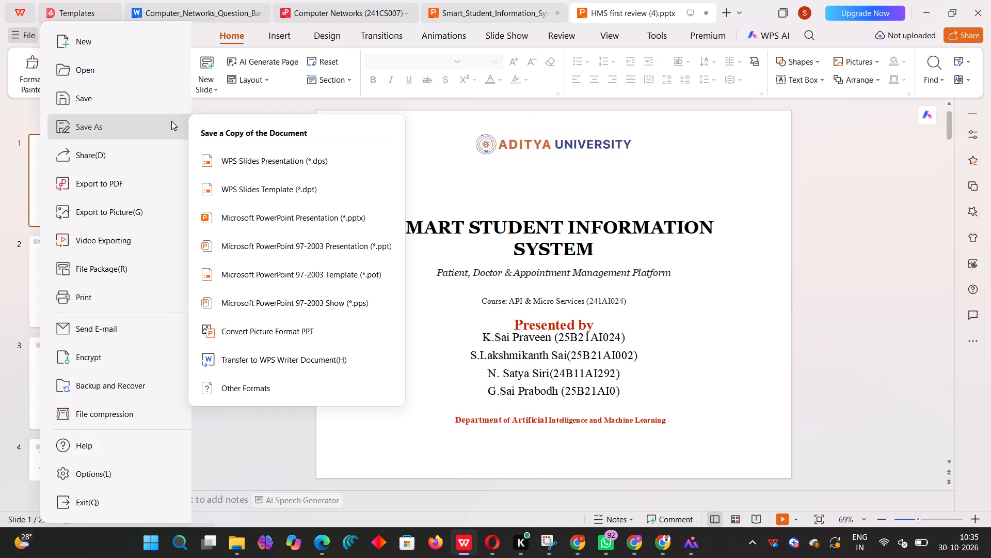
{"action": "left_click", "coordinate": [171, 121]}
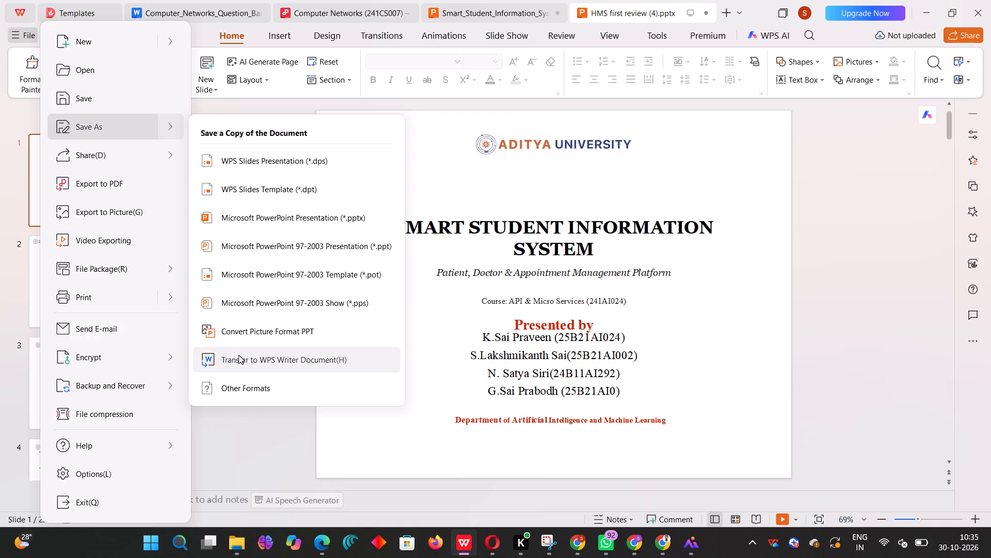
{"action": "left_click", "coordinate": [239, 389]}
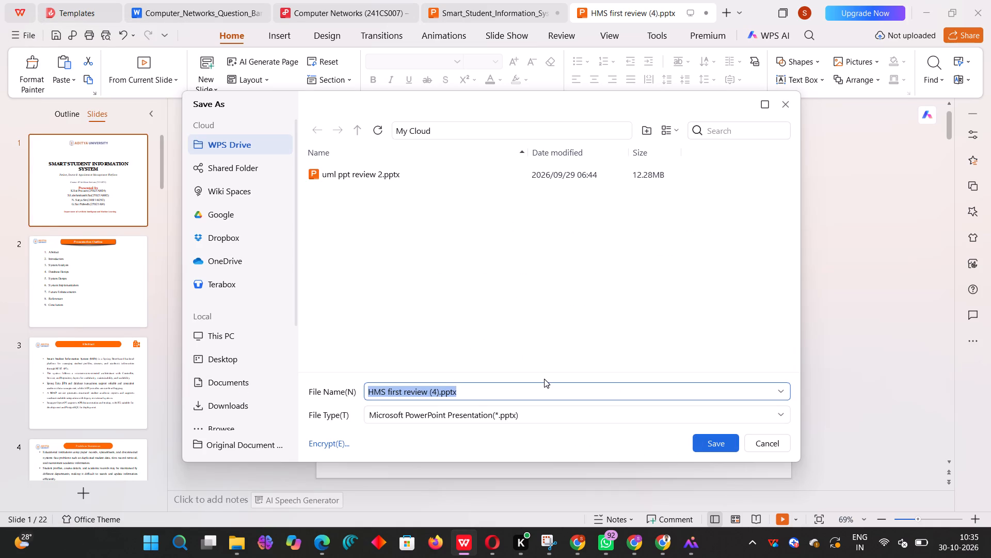
{"action": "key", "text": "BackSpace"}
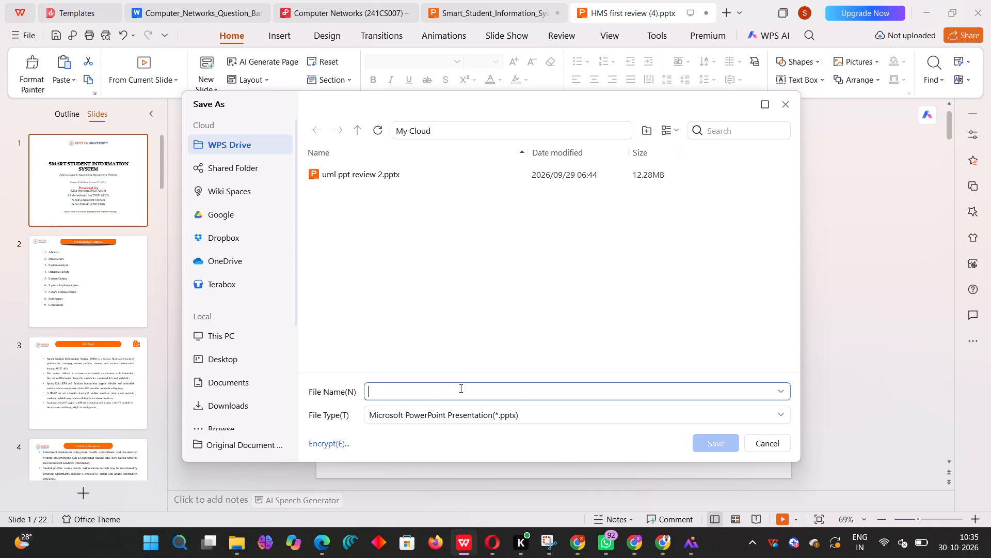
{"action": "type", "text": "smart student"}
{"action": "type", "text": ".pptc"}
{"action": "key", "text": "BackSpace"}
{"action": "key", "text": "x"}
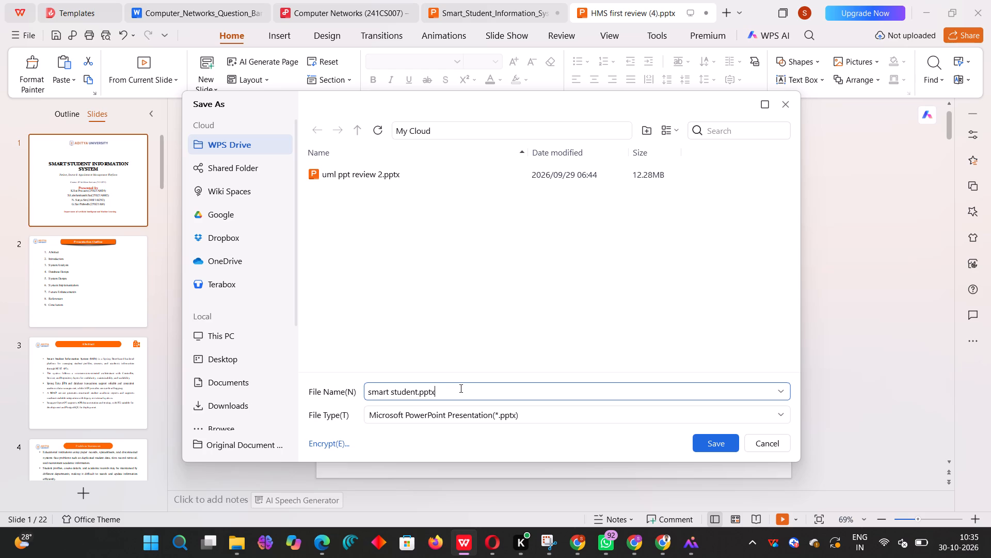
{"action": "left_click", "coordinate": [725, 447]}
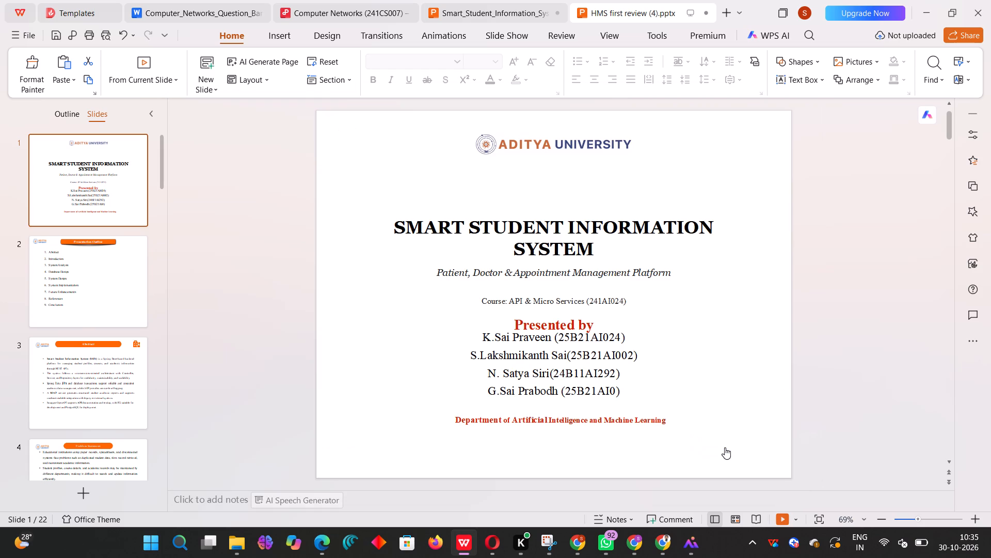
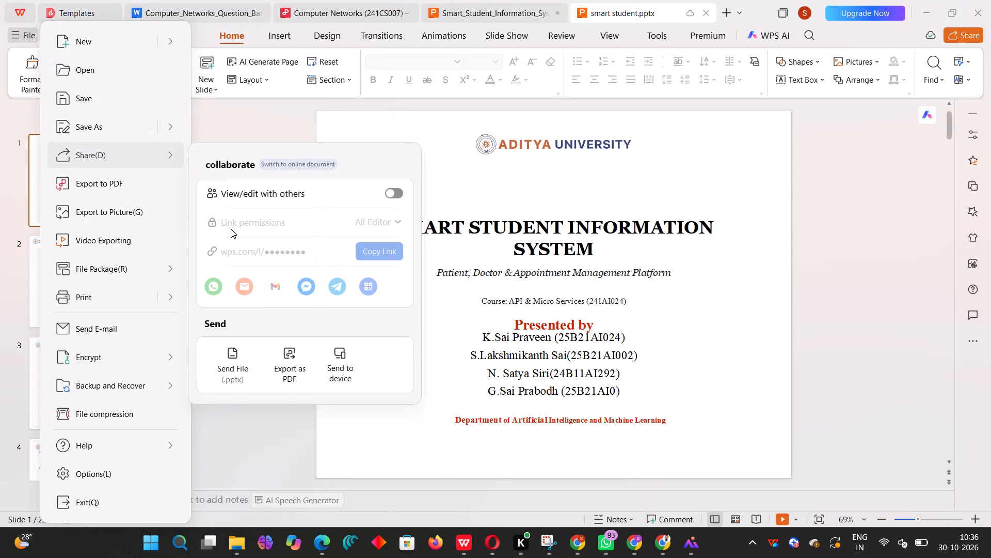
Copy the smart student.pptx presentation as a file for sharing via WhatsApp.
{"action": "left_click", "coordinate": [248, 372]}
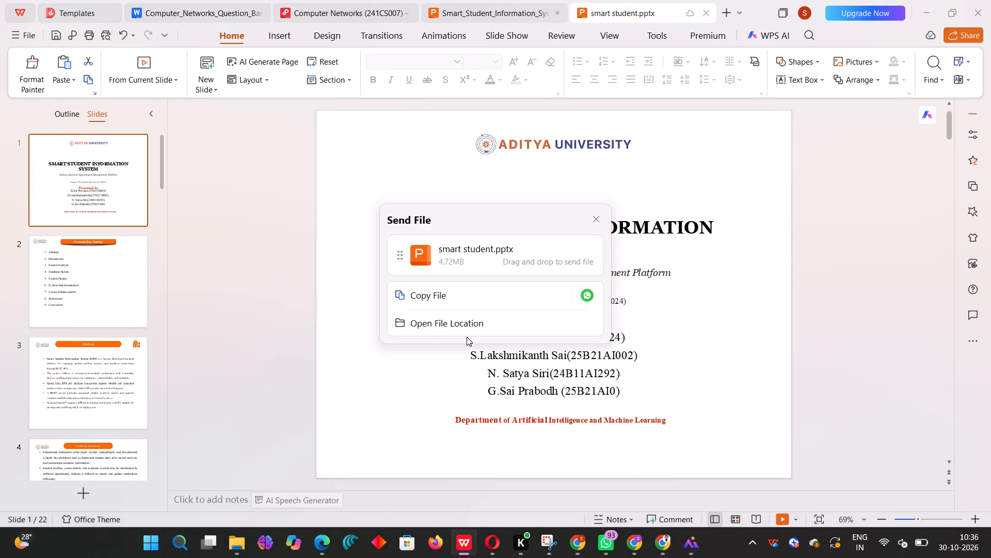
{"action": "left_click", "coordinate": [462, 297]}
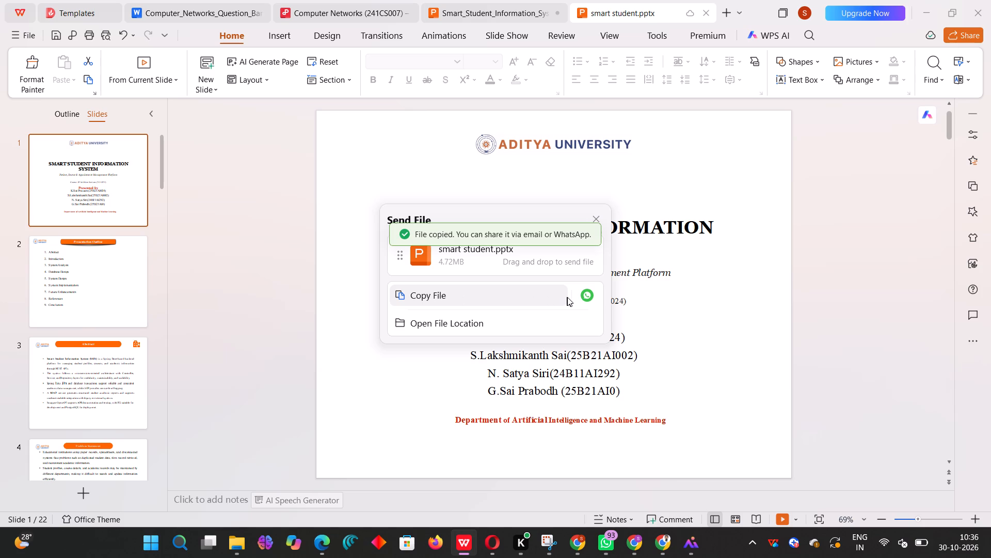
{"action": "left_click", "coordinate": [583, 297]}
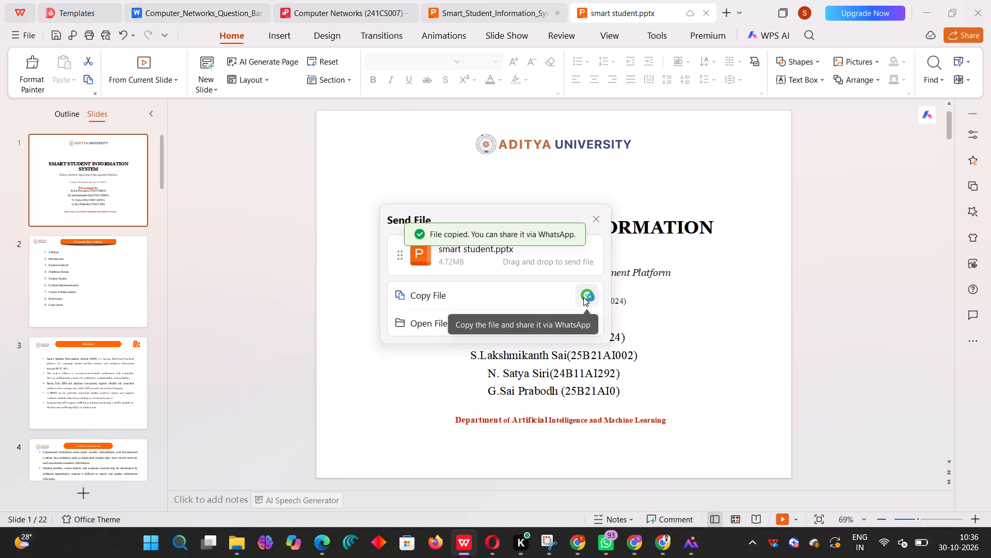
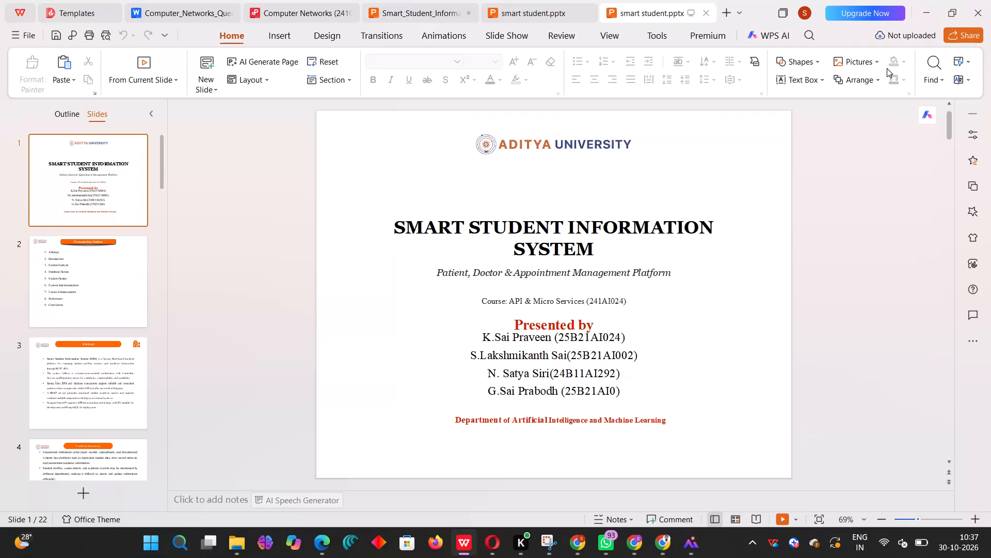
Skim the saved presentation's slides from the title slide to the end and close the Send File window.
{"action": "scroll", "coordinate": [749, 175], "scroll_direction": "down", "scroll_amount": 8}
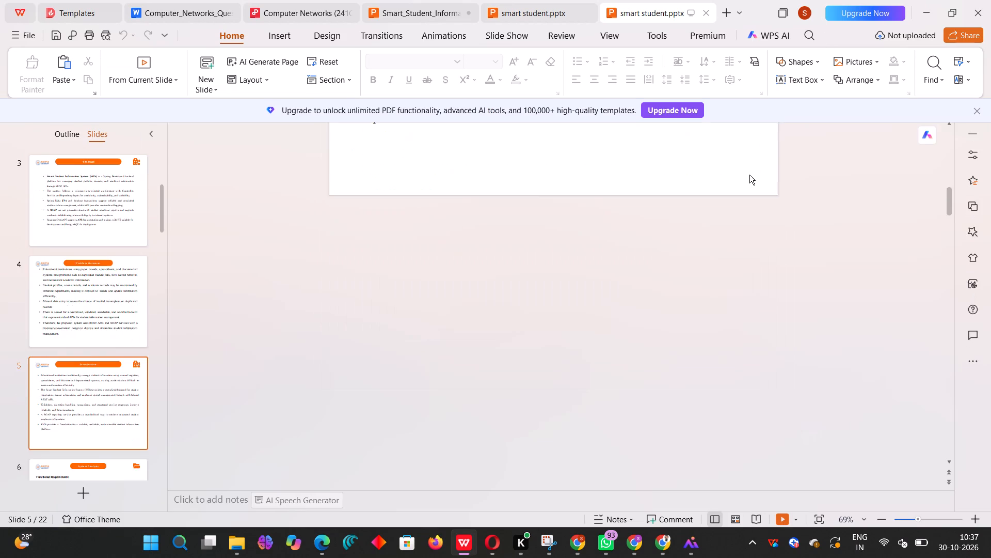
{"action": "scroll", "coordinate": [749, 175], "scroll_direction": "down", "scroll_amount": 9}
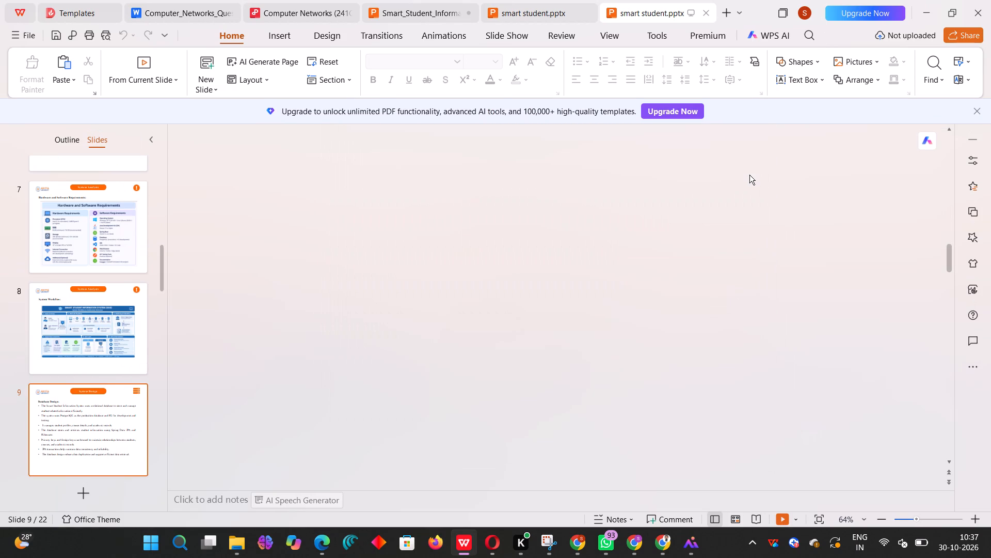
{"action": "scroll", "coordinate": [749, 175], "scroll_direction": "up", "scroll_amount": 7}
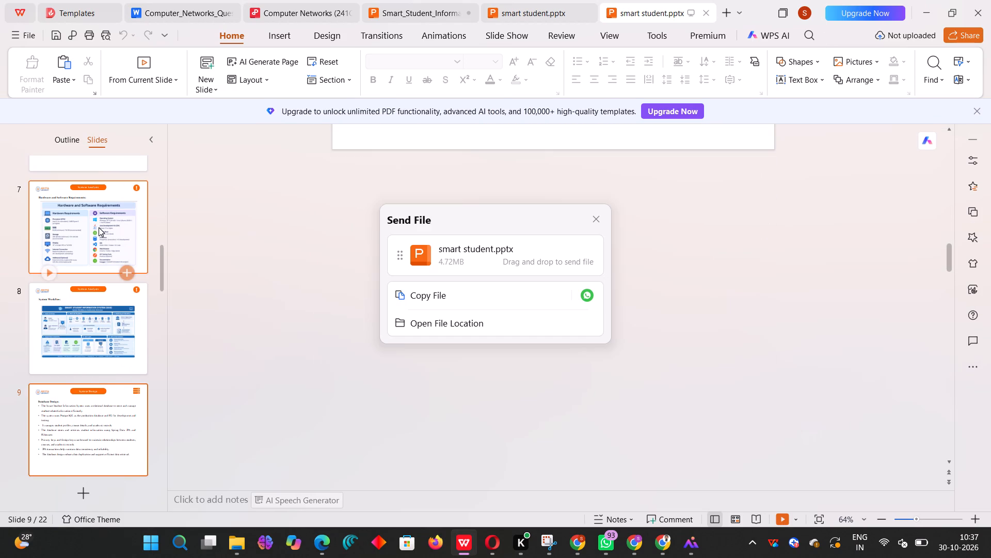
{"action": "scroll", "coordinate": [88, 231], "scroll_direction": "up", "scroll_amount": 4}
{"action": "scroll", "coordinate": [88, 231], "scroll_direction": "down", "scroll_amount": 9}
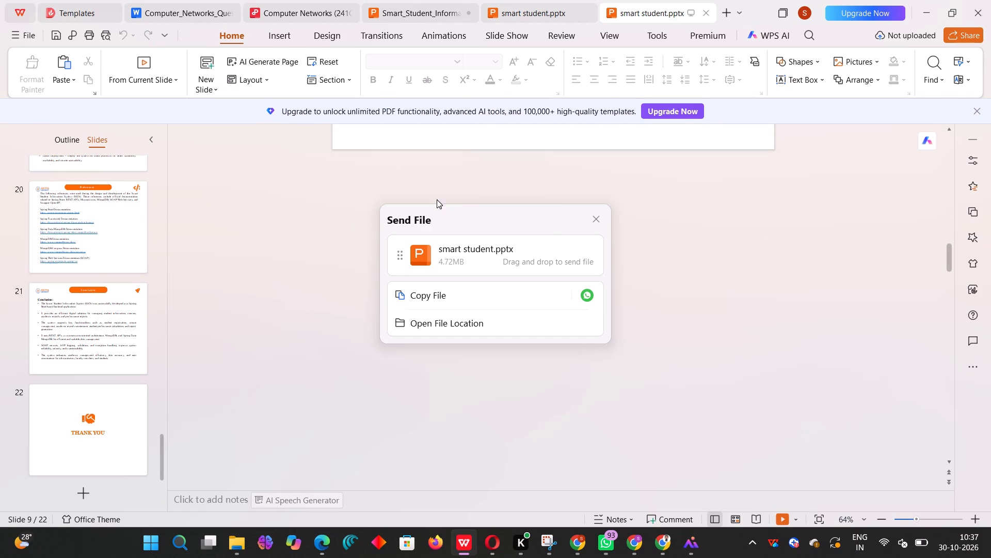
{"action": "left_click", "coordinate": [596, 214]}
Look back through the slides from the Database Design pages to the start of the deck.
{"action": "scroll", "coordinate": [472, 299], "scroll_direction": "up", "scroll_amount": 6}
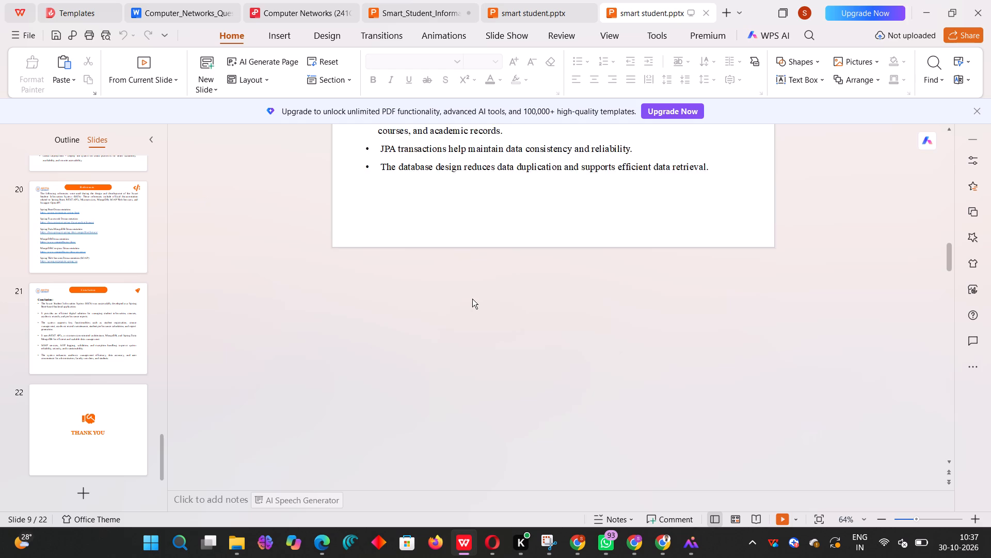
{"action": "scroll", "coordinate": [472, 299], "scroll_direction": "up", "scroll_amount": 15}
{"action": "scroll", "coordinate": [472, 299], "scroll_direction": "down", "scroll_amount": 20}
{"action": "scroll", "coordinate": [472, 299], "scroll_direction": "down", "scroll_amount": 20}
{"action": "scroll", "coordinate": [472, 299], "scroll_direction": "down", "scroll_amount": 20}
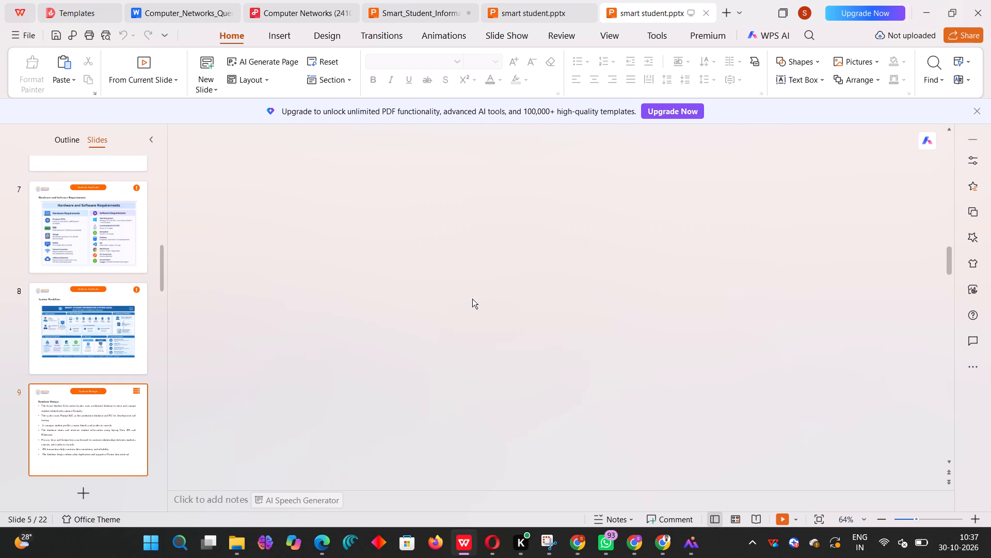
{"action": "scroll", "coordinate": [472, 299], "scroll_direction": "down", "scroll_amount": 20}
{"action": "scroll", "coordinate": [472, 299], "scroll_direction": "down", "scroll_amount": 20}
{"action": "scroll", "coordinate": [472, 299], "scroll_direction": "down", "scroll_amount": 20}
{"action": "scroll", "coordinate": [472, 299], "scroll_direction": "up", "scroll_amount": 15}
{"action": "scroll", "coordinate": [472, 299], "scroll_direction": "up", "scroll_amount": 20}
{"action": "scroll", "coordinate": [472, 299], "scroll_direction": "up", "scroll_amount": 19}
{"action": "scroll", "coordinate": [472, 299], "scroll_direction": "down", "scroll_amount": 4}
{"action": "scroll", "coordinate": [472, 299], "scroll_direction": "up", "scroll_amount": 6}
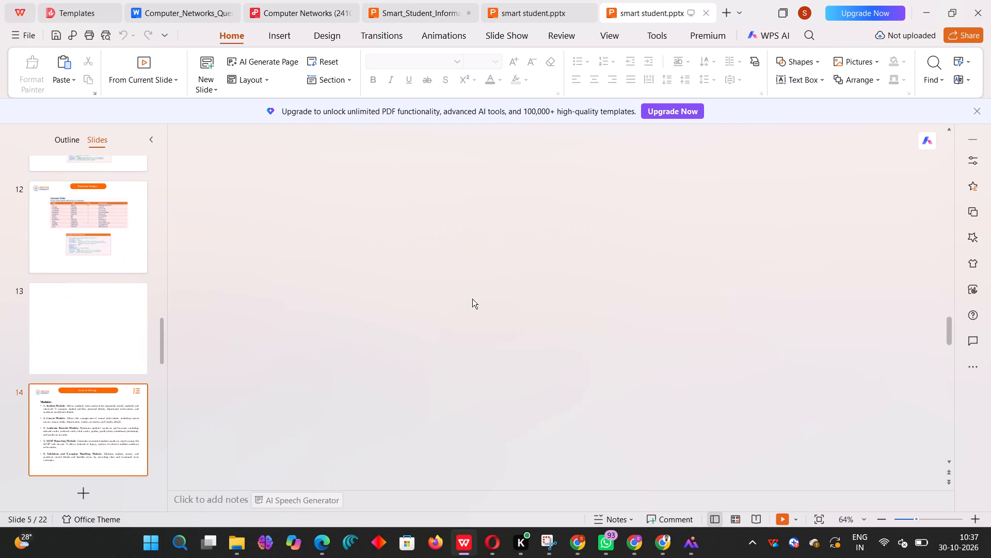
{"action": "scroll", "coordinate": [586, 513], "scroll_direction": "up", "scroll_amount": 15}
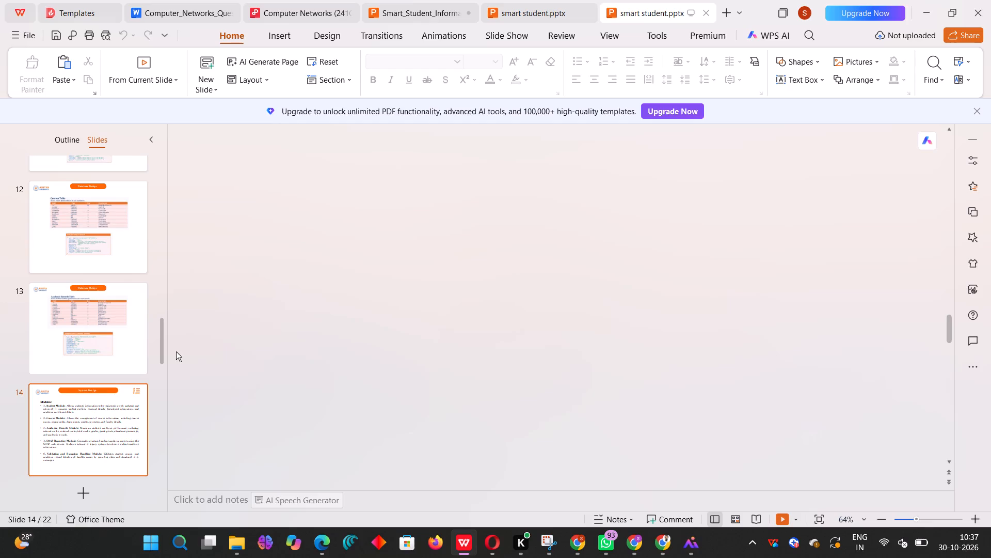
{"action": "scroll", "coordinate": [176, 351], "scroll_direction": "up", "scroll_amount": 4}
{"action": "scroll", "coordinate": [122, 328], "scroll_direction": "up", "scroll_amount": 12}
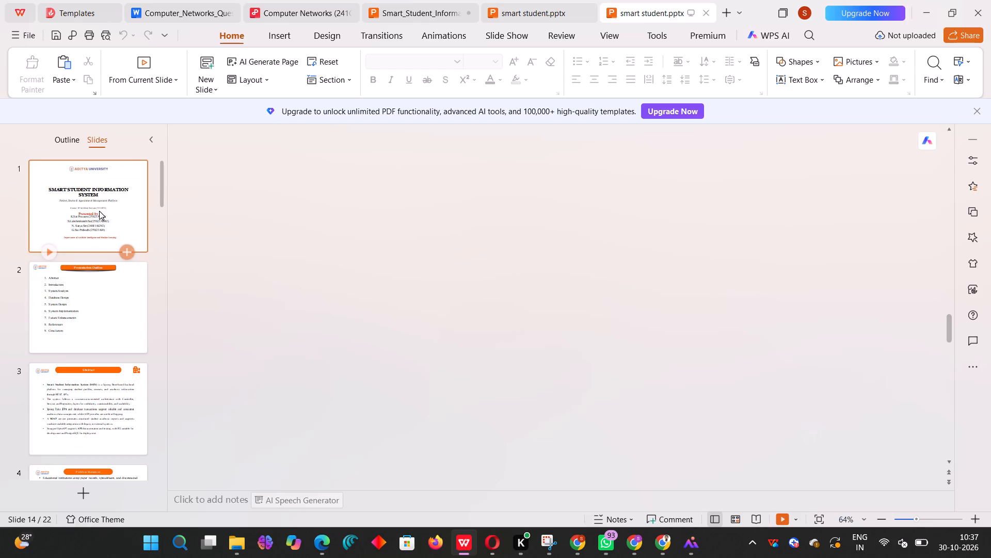
Check individual slides across the deck, including Abstract, References, Receptionist Module, database tables and Dashboard Module, for correct student-system content.
{"action": "left_click", "coordinate": [99, 211]}
{"action": "left_click", "coordinate": [93, 282]}
{"action": "left_click", "coordinate": [81, 382]}
{"action": "scroll", "coordinate": [81, 382], "scroll_direction": "down", "scroll_amount": 6}
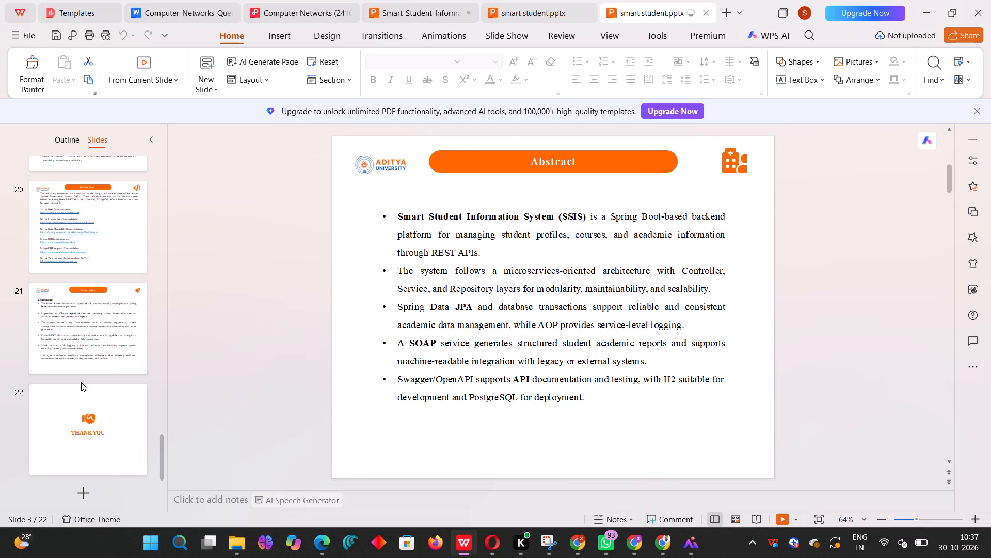
{"action": "scroll", "coordinate": [81, 382], "scroll_direction": "down", "scroll_amount": 4}
{"action": "left_click", "coordinate": [93, 322]}
{"action": "left_click", "coordinate": [98, 230]}
{"action": "scroll", "coordinate": [98, 230], "scroll_direction": "up", "scroll_amount": 1}
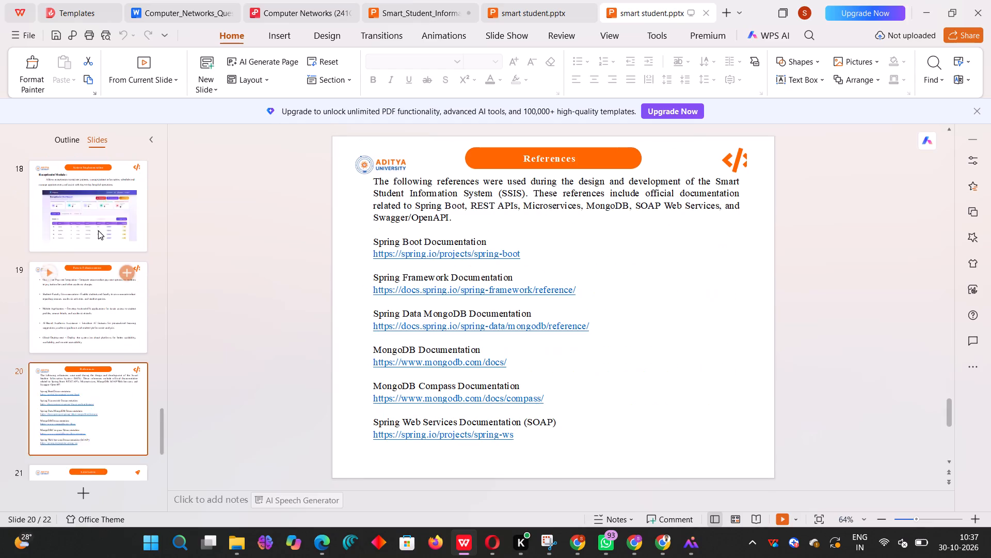
{"action": "scroll", "coordinate": [98, 230], "scroll_direction": "up", "scroll_amount": 1}
{"action": "left_click", "coordinate": [98, 230]}
{"action": "left_click", "coordinate": [101, 312]}
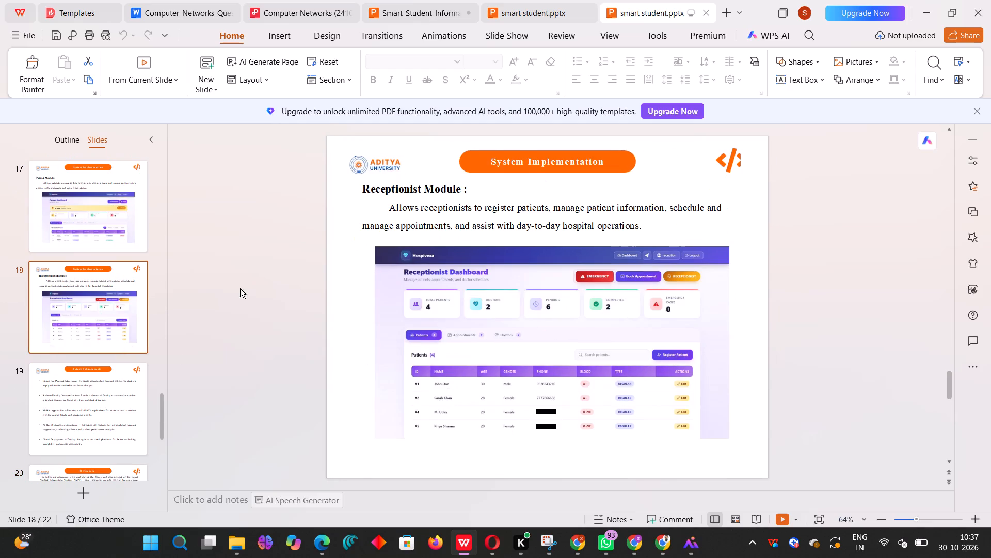
{"action": "scroll", "coordinate": [133, 292], "scroll_direction": "up", "scroll_amount": 2}
{"action": "left_click", "coordinate": [110, 312]}
{"action": "left_click", "coordinate": [104, 410]}
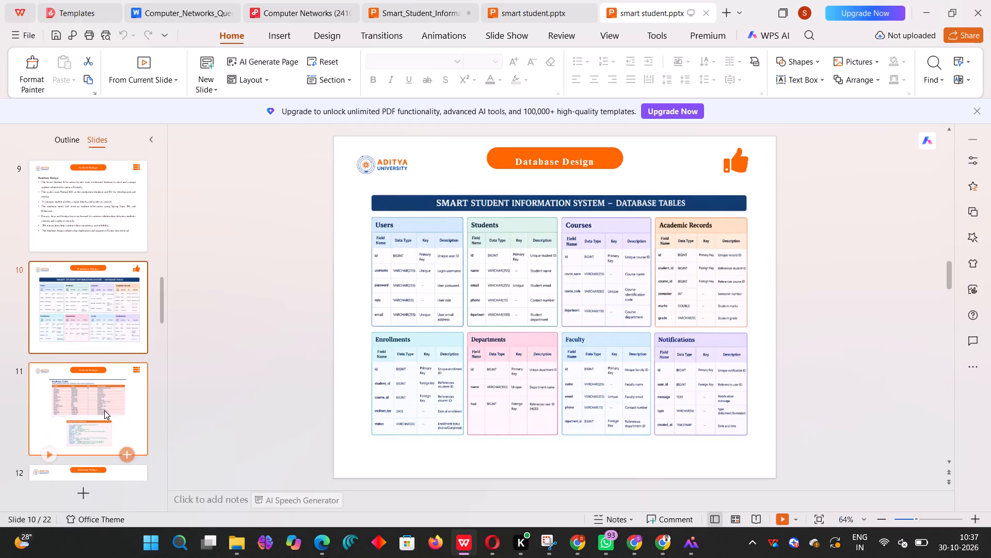
{"action": "key", "text": "Right"}
{"action": "key", "text": "Right"}
{"action": "key", "text": "Right"}
{"action": "key", "text": "Right"}
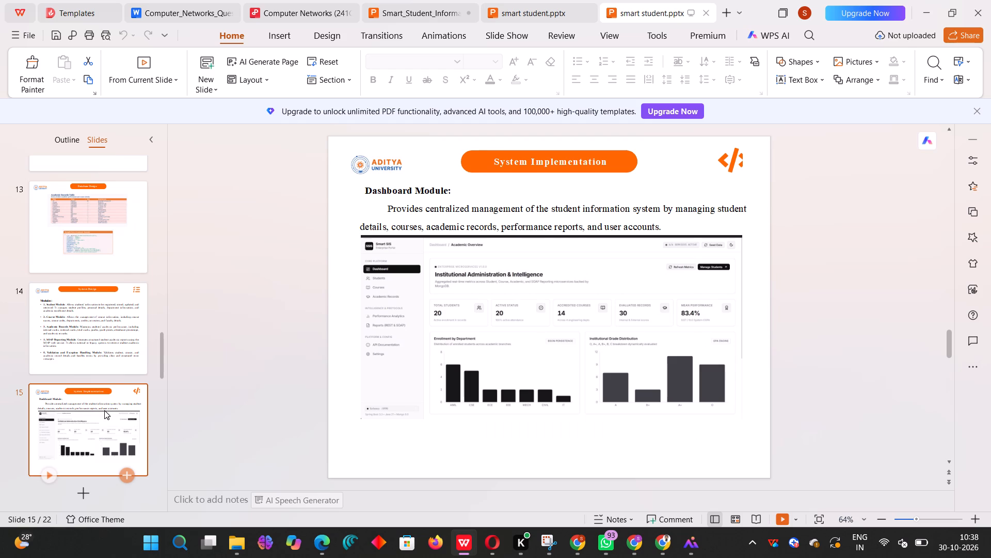
{"action": "scroll", "coordinate": [56, 272], "scroll_direction": "up", "scroll_amount": 5}
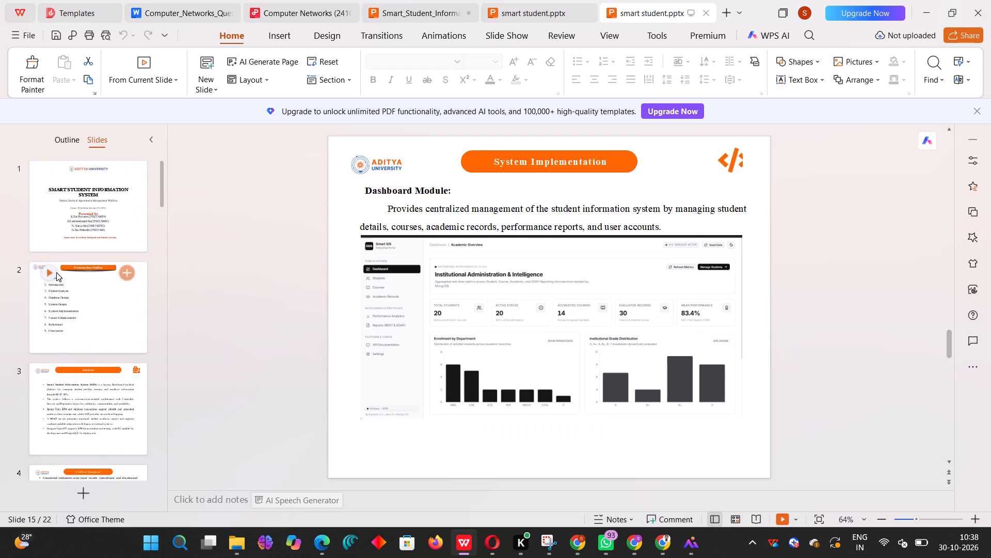
Start the slide show from the title slide and review the Problem Statement, Introduction and System Analysis slides.
{"action": "left_click", "coordinate": [82, 169]}
{"action": "left_click", "coordinate": [91, 292]}
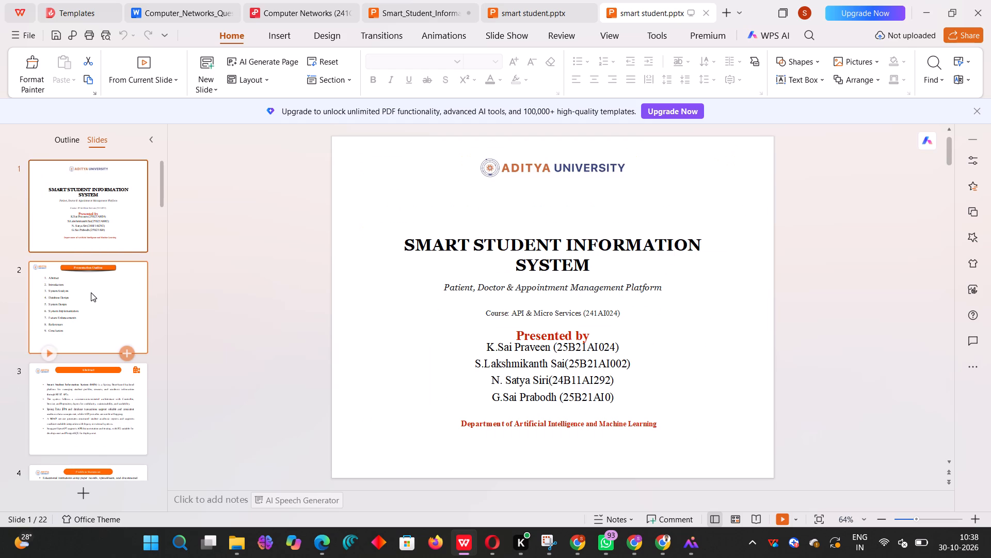
{"action": "key", "text": "F5"}
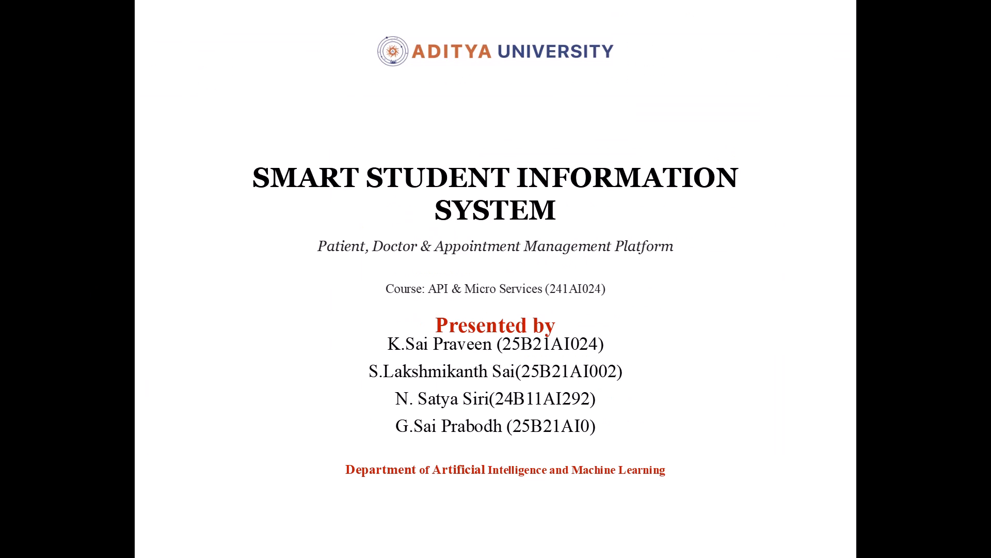
{"action": "key", "text": "Right"}
{"action": "key", "text": "Right"}
{"action": "key", "text": "Right"}
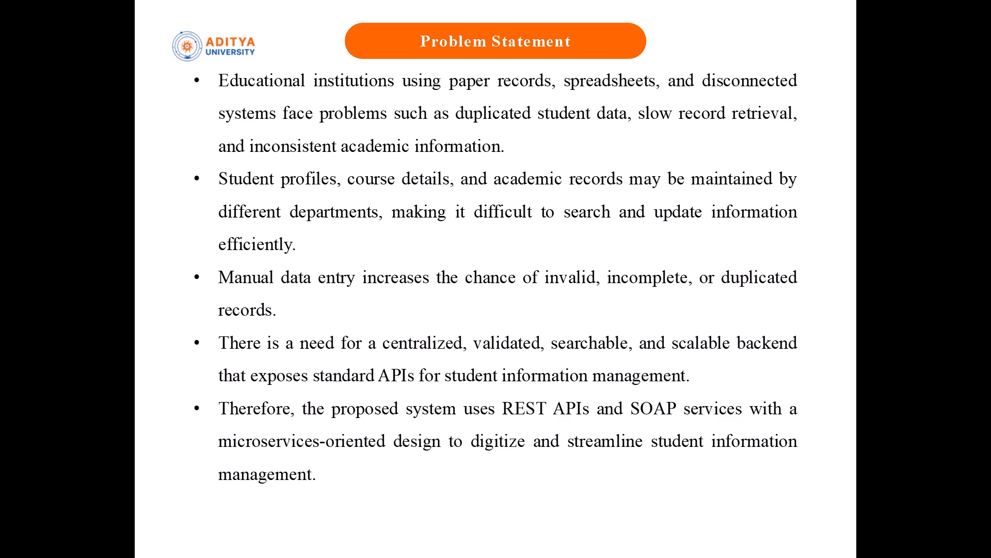
{"action": "key", "text": "Right"}
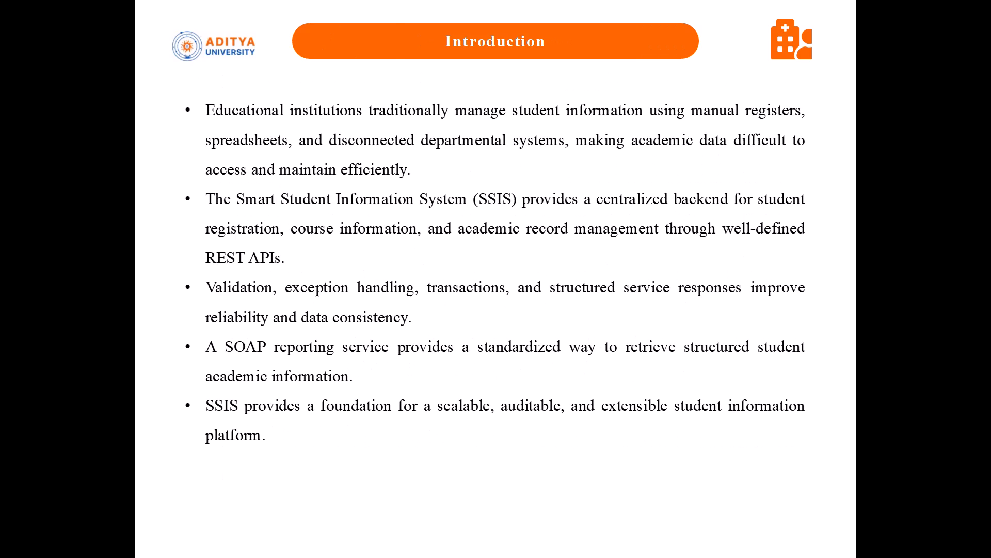
{"action": "key", "text": "Right"}
{"action": "key", "text": "Right"}
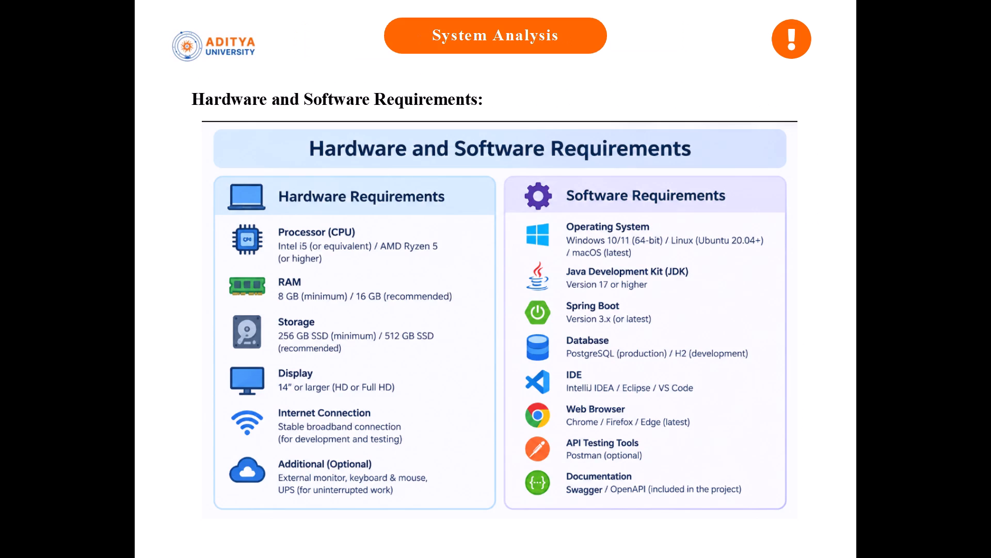
{"action": "key", "text": "Left"}
{"action": "key", "text": "Left"}
{"action": "key", "text": "Left"}
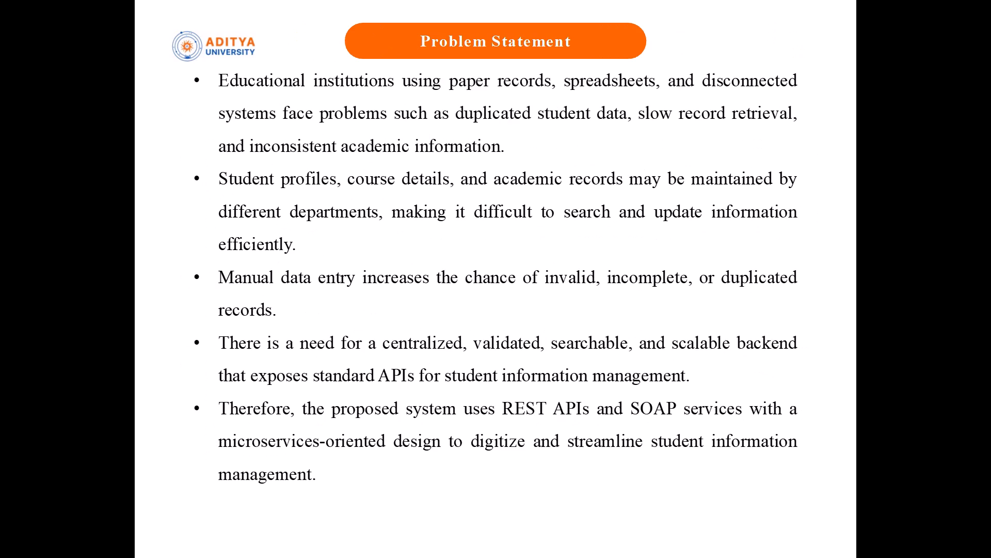
{"action": "key", "text": "Left"}
{"action": "key", "text": "Right"}
{"action": "key", "text": "Right"}
{"action": "key", "text": "Right"}
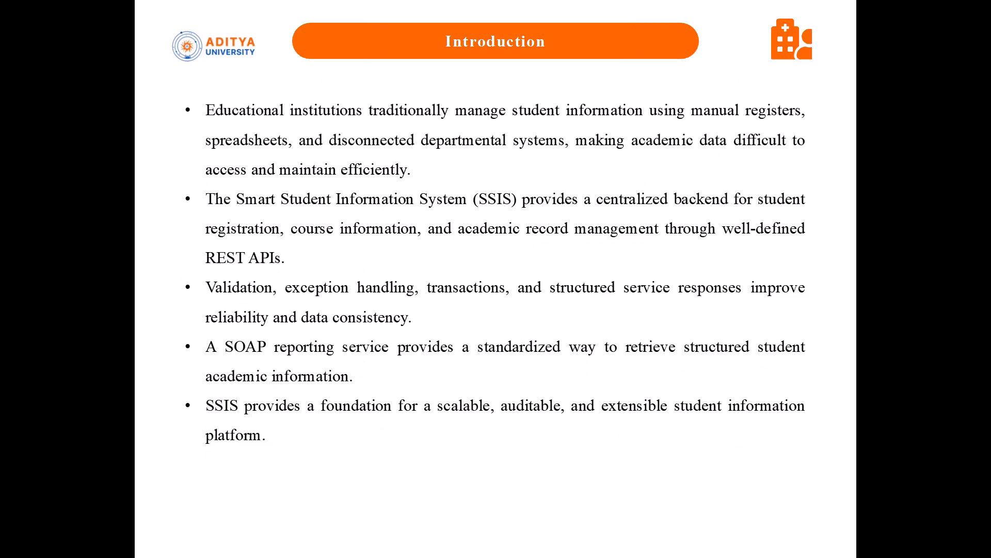
Advance the slide show through the database, system design, implementation and references slides up to the closing Thank You slide.
{"action": "key", "text": "Right"}
{"action": "key", "text": "Right"}
{"action": "key", "text": "Right"}
{"action": "key", "text": "Right"}
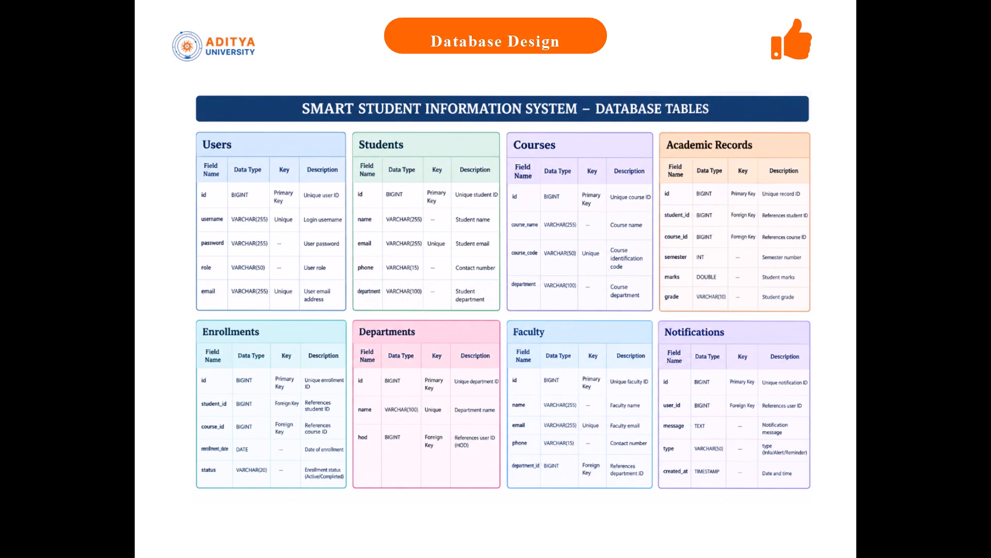
{"action": "key", "text": "Right"}
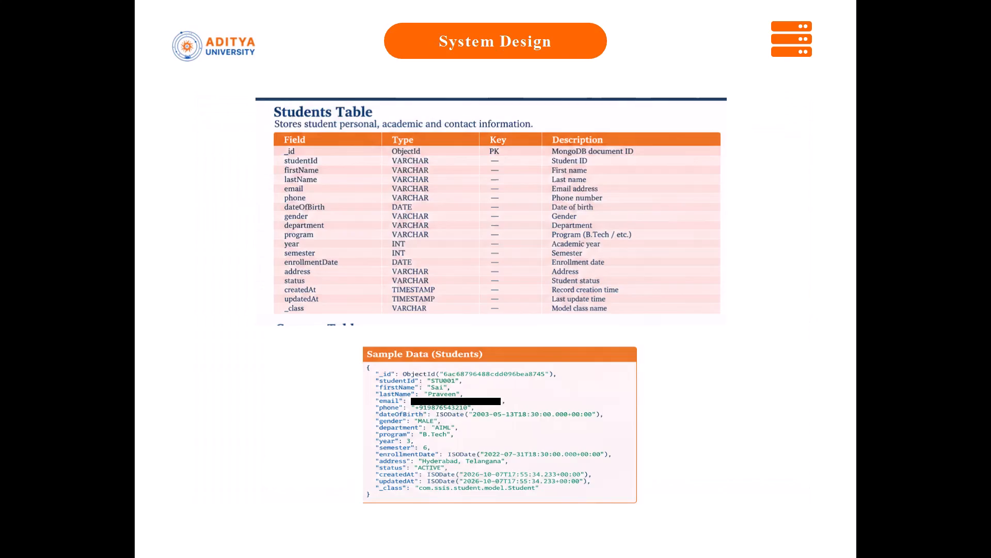
{"action": "key", "text": "Right"}
{"action": "key", "text": "Right"}
{"action": "key", "text": "Right"}
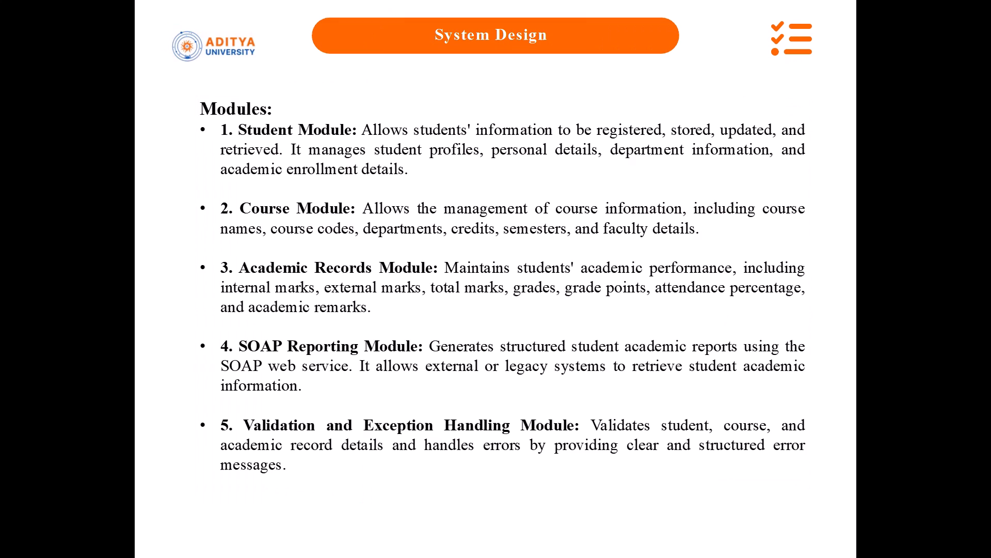
{"action": "key", "text": "Right"}
{"action": "key", "text": "Right"}
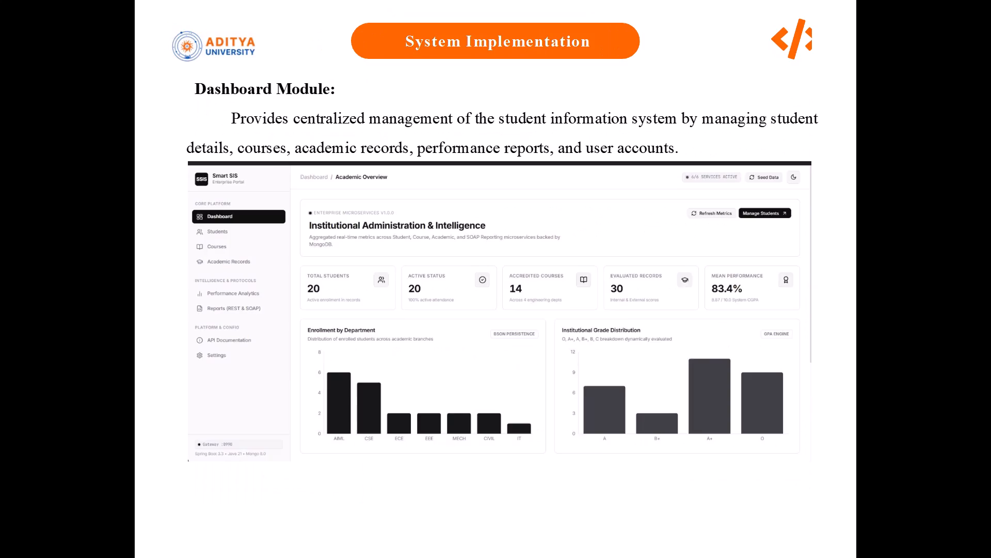
{"action": "key", "text": "Right"}
{"action": "key", "text": "Right"}
{"action": "key", "text": "Right"}
{"action": "key", "text": "Right"}
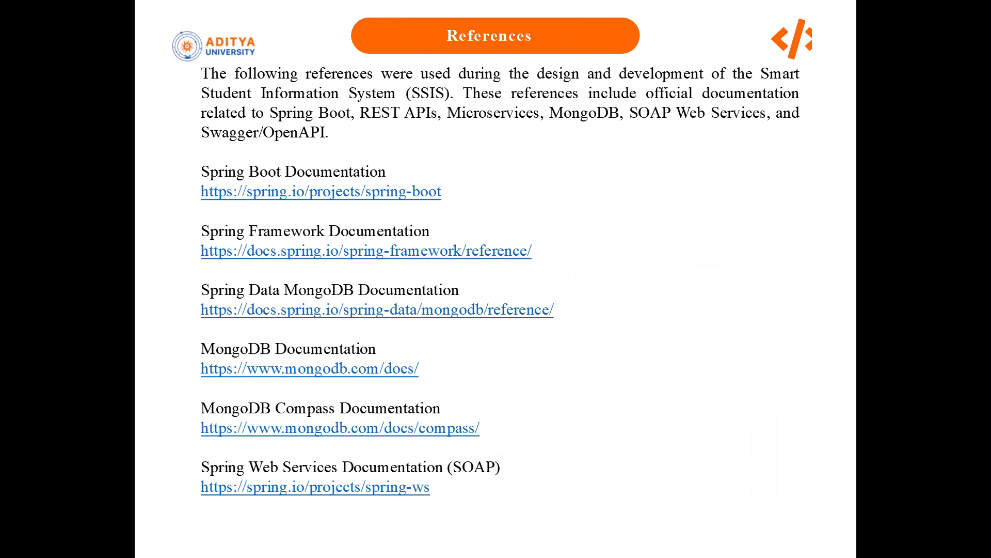
{"action": "key", "text": "Left"}
{"action": "key", "text": "Right"}
{"action": "key", "text": "Right"}
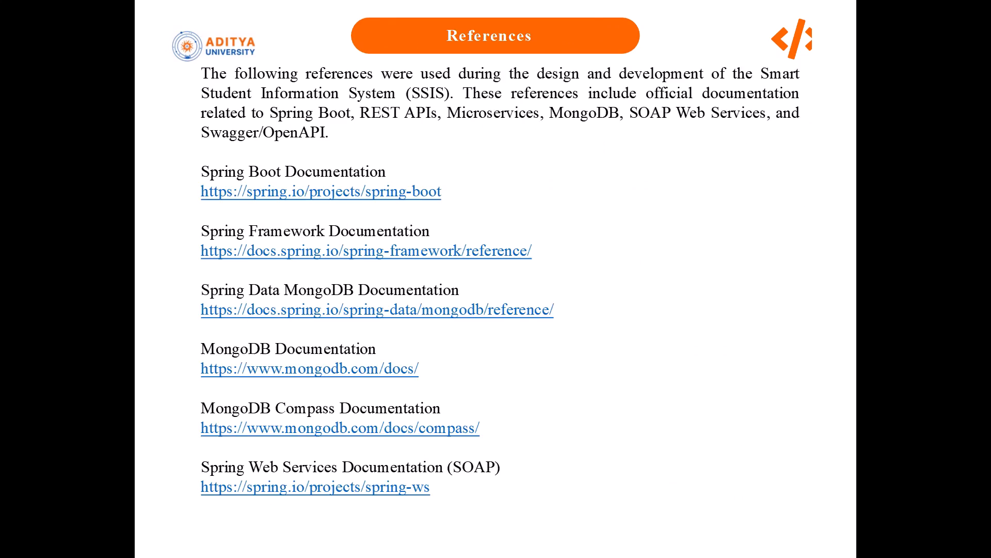
{"action": "key", "text": "Right"}
Review the slide show in reverse from the Thank You slide to System Workflow, checking the conclusion, module and database slides.
{"action": "key", "text": "Left"}
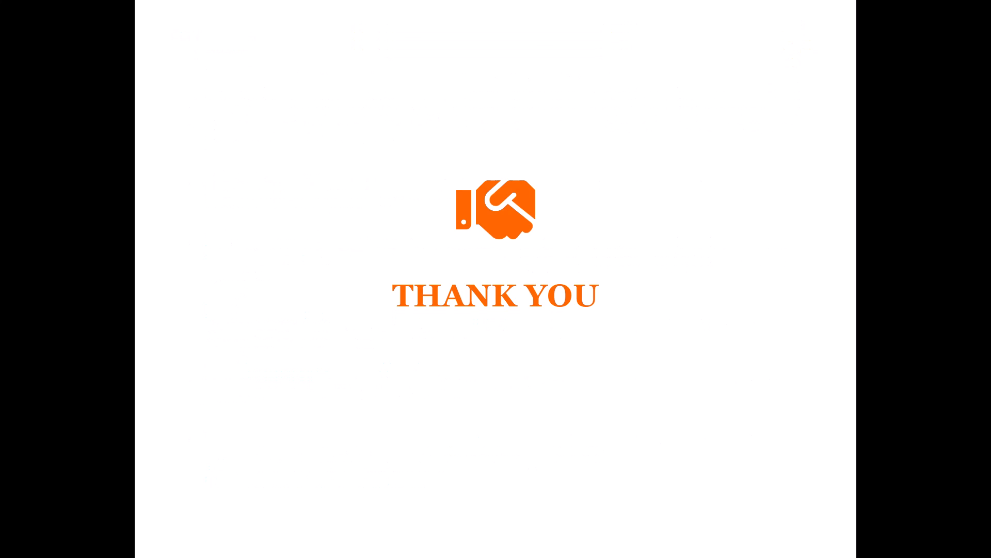
{"action": "key", "text": "Left"}
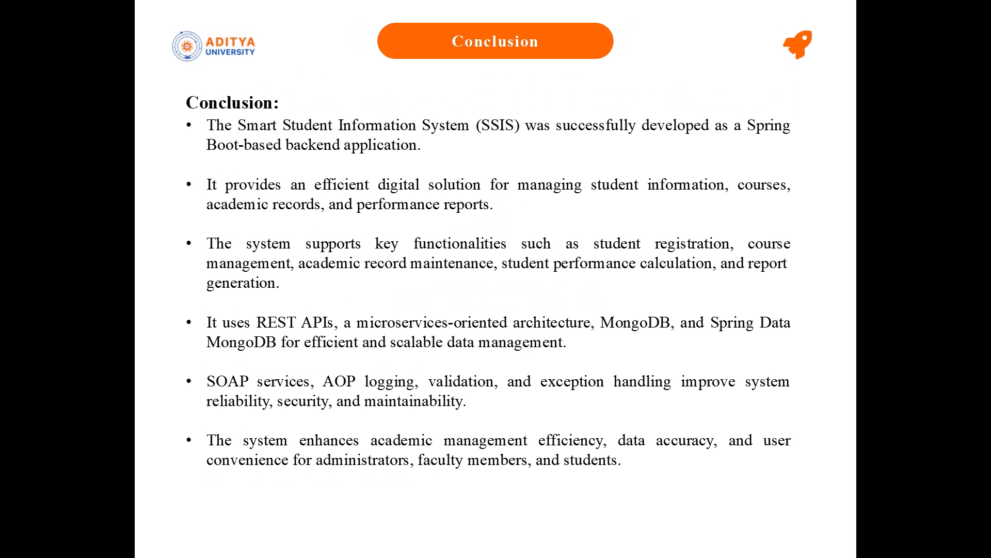
{"action": "key", "text": "Left"}
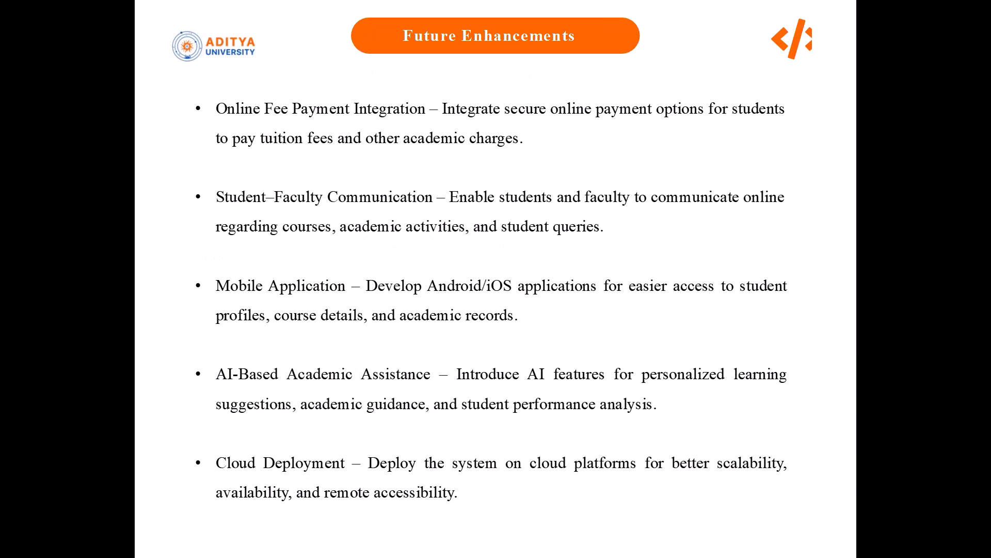
{"action": "key", "text": "Left"}
{"action": "key", "text": "Left"}
{"action": "key", "text": "Left"}
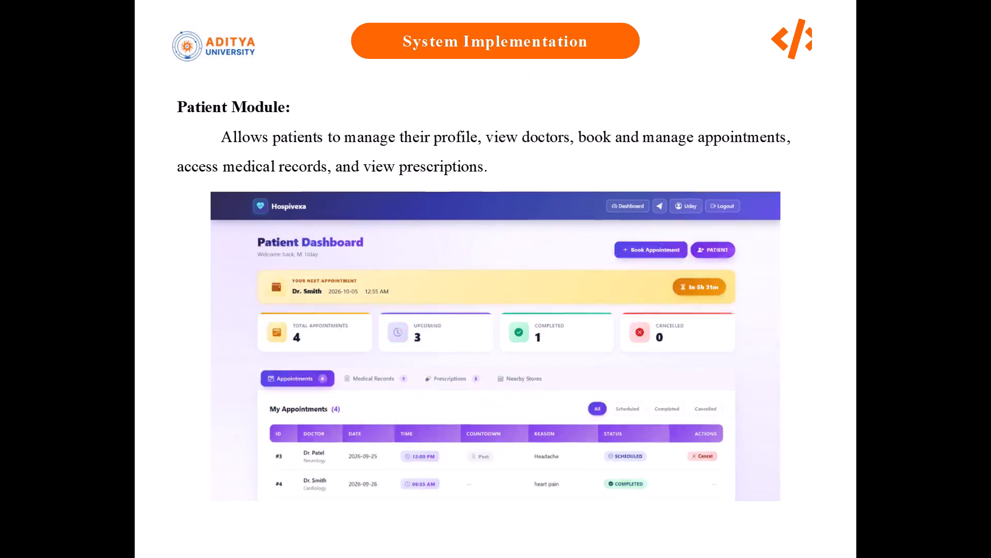
{"action": "key", "text": "Left"}
{"action": "key", "text": "Left"}
{"action": "key", "text": "Left"}
{"action": "key", "text": "Left"}
{"action": "key", "text": "Left"}
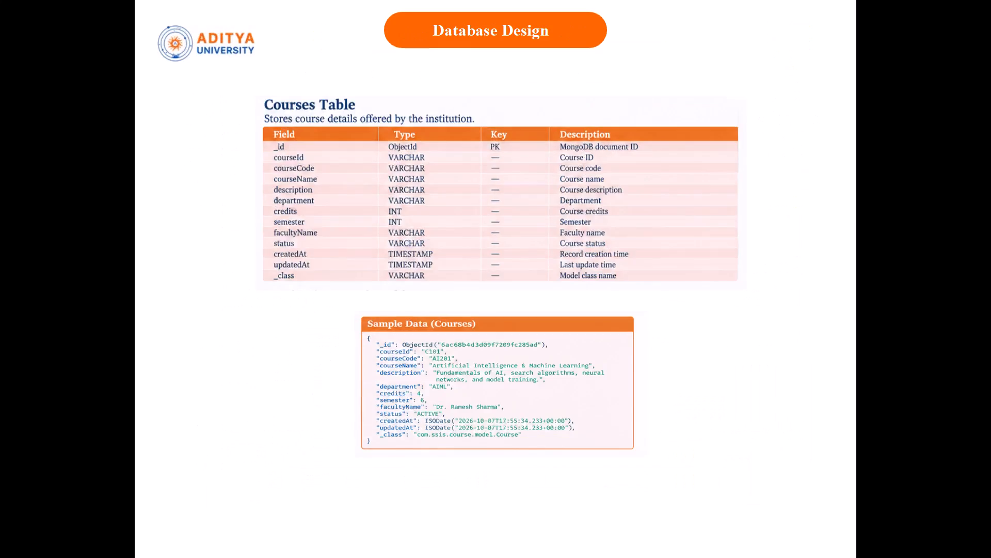
{"action": "key", "text": "Left"}
{"action": "key", "text": "Left"}
{"action": "key", "text": "Left"}
{"action": "key", "text": "Left"}
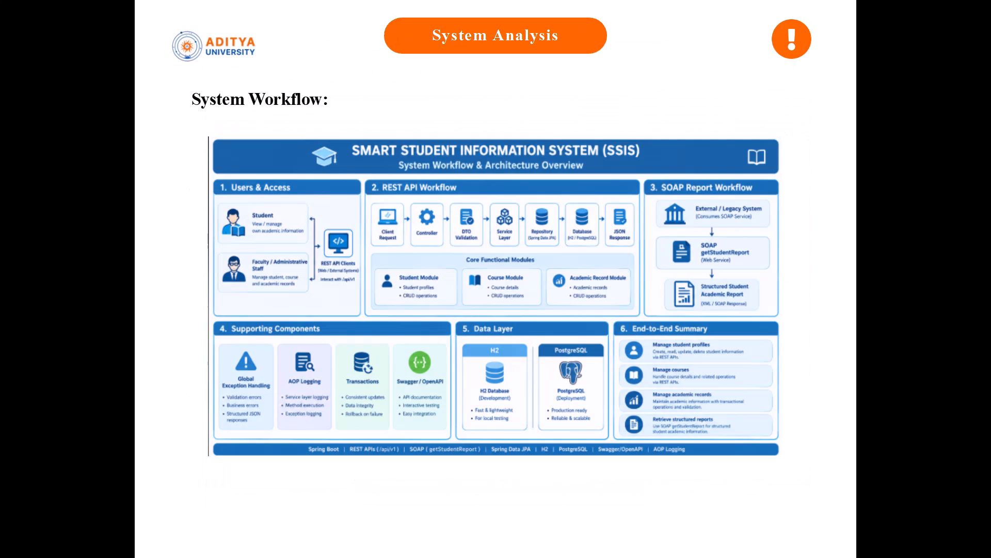
Examine the System Analysis slides for System Workflow, Hardware and Software Requirements, and Functional Requirements in the slide show.
{"action": "key", "text": "Insert"}
{"action": "key", "text": "Insert"}
{"action": "key", "text": "Right"}
{"action": "key", "text": "Right"}
{"action": "key", "text": "Left"}
{"action": "key", "text": "Left"}
{"action": "key", "text": "Left"}
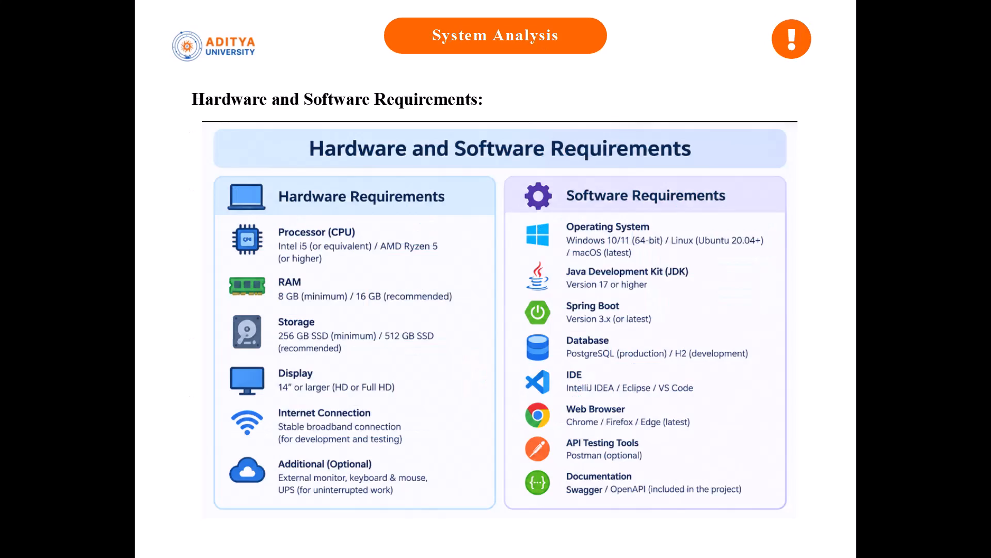
{"action": "key", "text": "Right"}
{"action": "key", "text": "Left"}
{"action": "key", "text": "Right"}
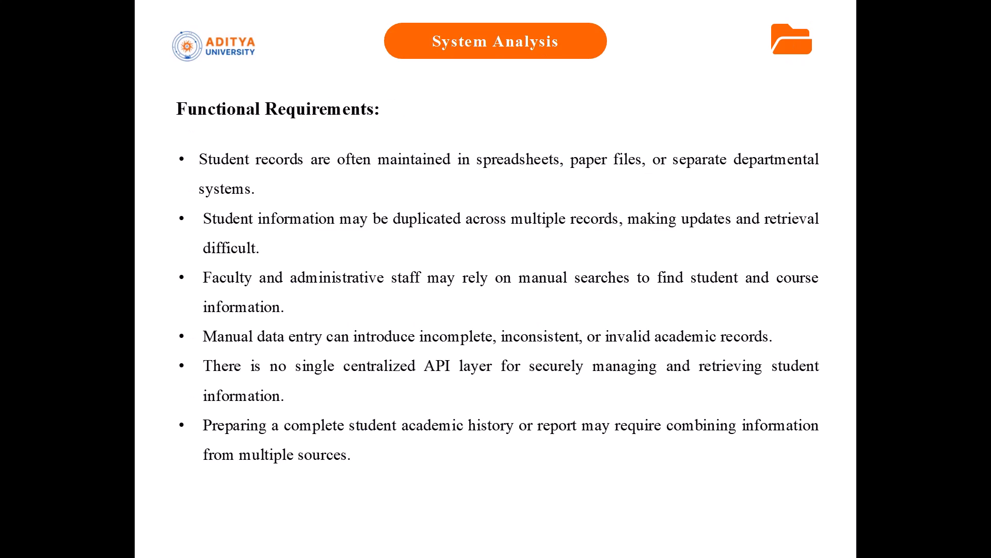
Recheck the System Workflow and Hardware and Software Requirements slides in the slide show, and return to the editing view.
{"action": "key", "text": "Left"}
{"action": "key", "text": "Right"}
{"action": "key", "text": "Right"}
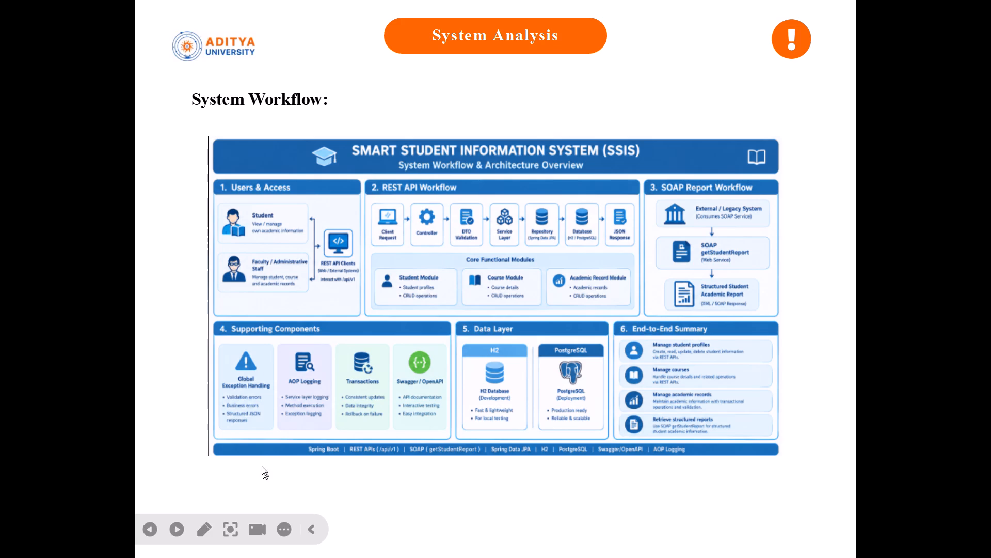
{"action": "left_click", "coordinate": [315, 384]}
{"action": "scroll", "coordinate": [346, 393], "scroll_direction": "up", "scroll_amount": 1}
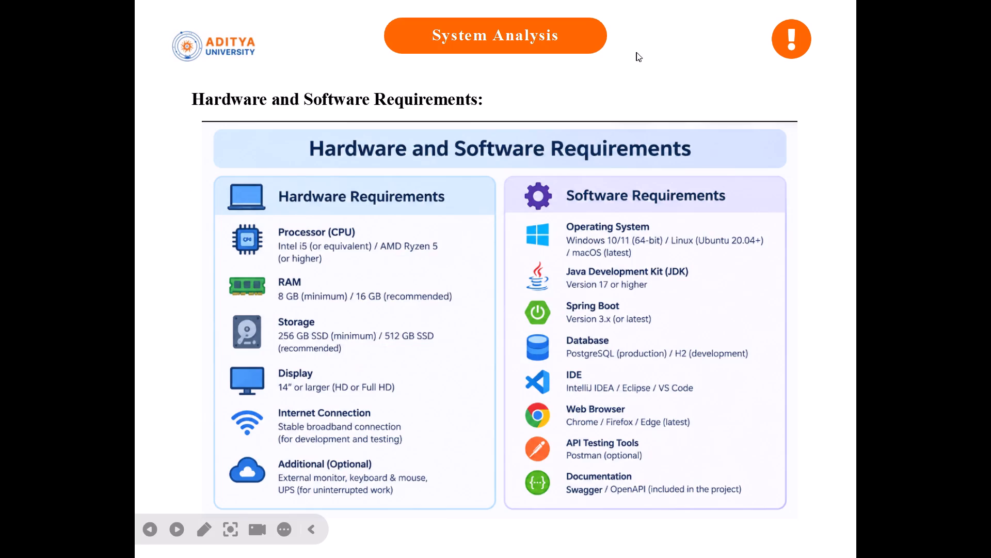
{"action": "left_click", "coordinate": [312, 522]}
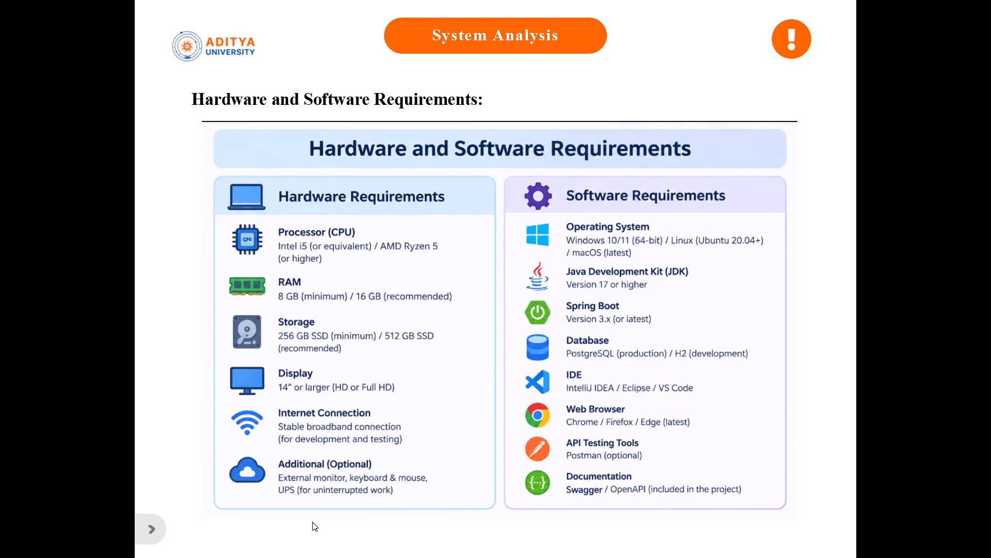
{"action": "left_click", "coordinate": [145, 533]}
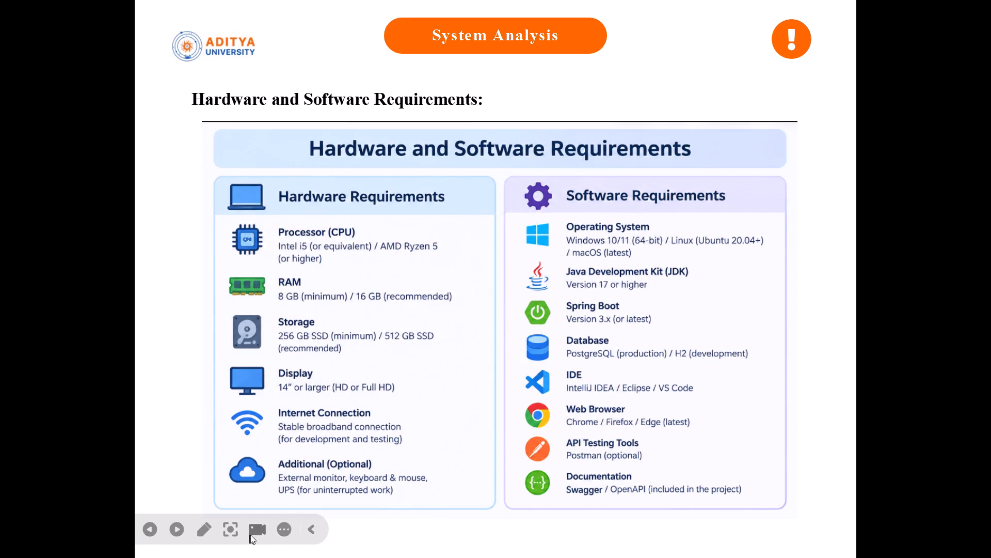
{"action": "left_click", "coordinate": [289, 535]}
{"action": "left_click", "coordinate": [306, 506]}
Select the workflow and architecture diagram picture on the System Workflow slide.
{"action": "scroll", "coordinate": [78, 399], "scroll_direction": "down", "scroll_amount": 1}
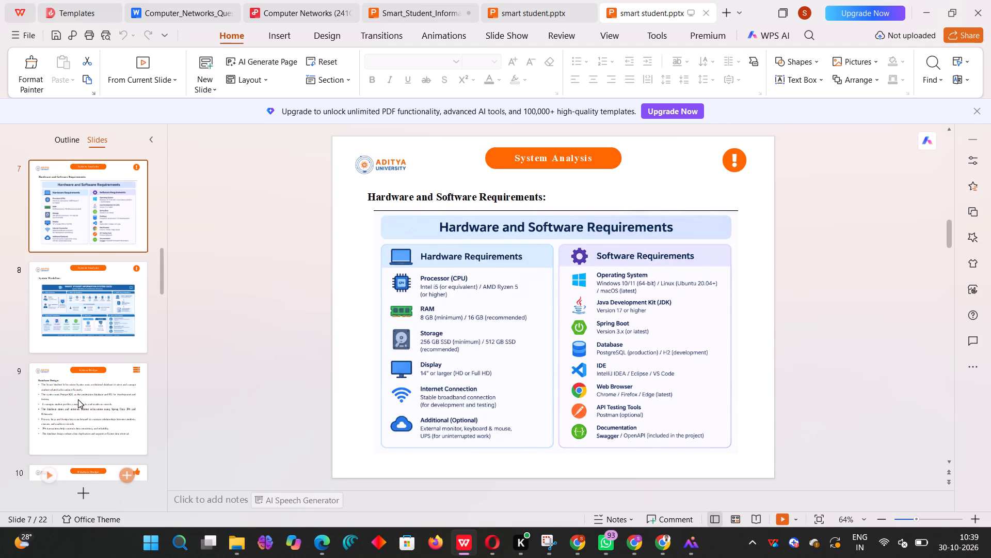
{"action": "left_click", "coordinate": [94, 202]}
{"action": "left_click", "coordinate": [419, 293]}
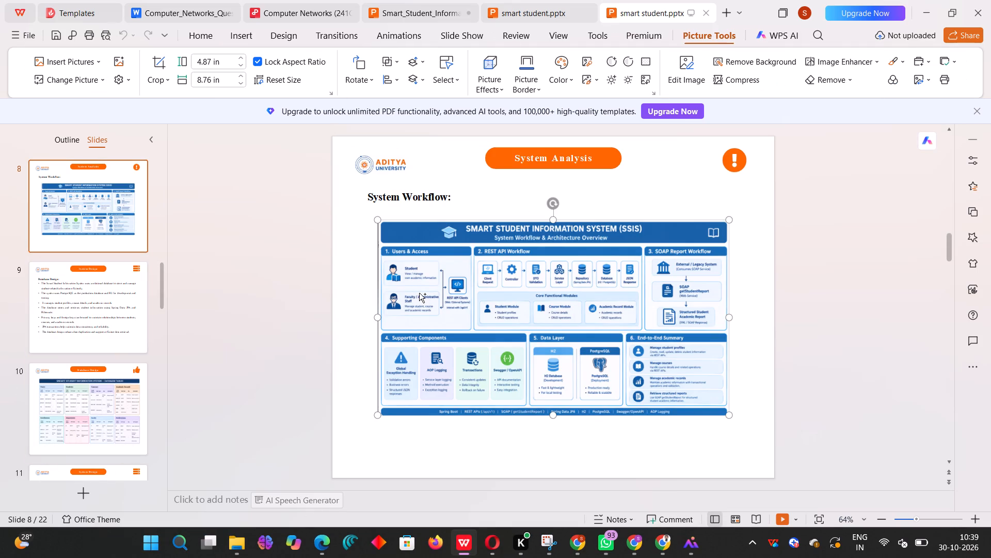
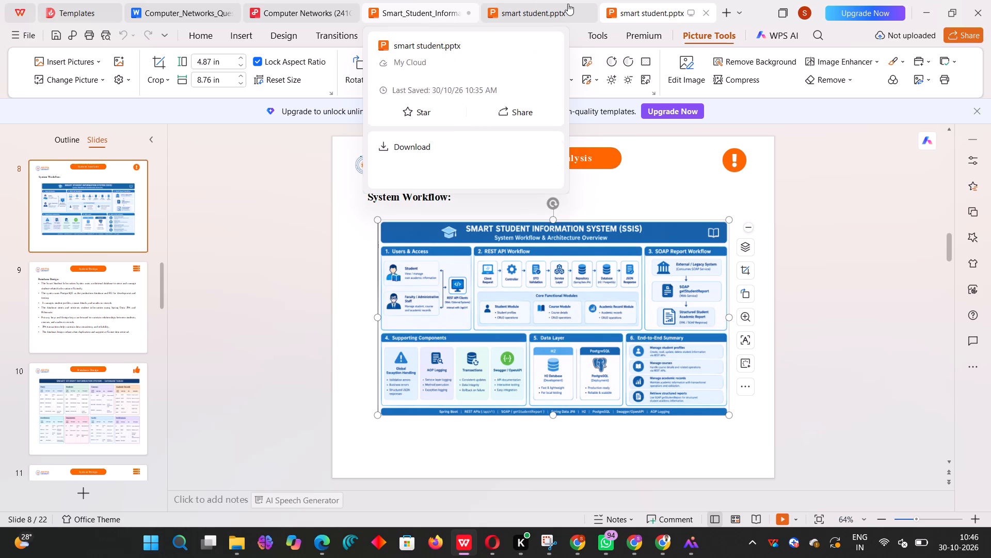
{"action": "left_click", "coordinate": [576, 239]}
{"action": "key", "text": "Delete"}
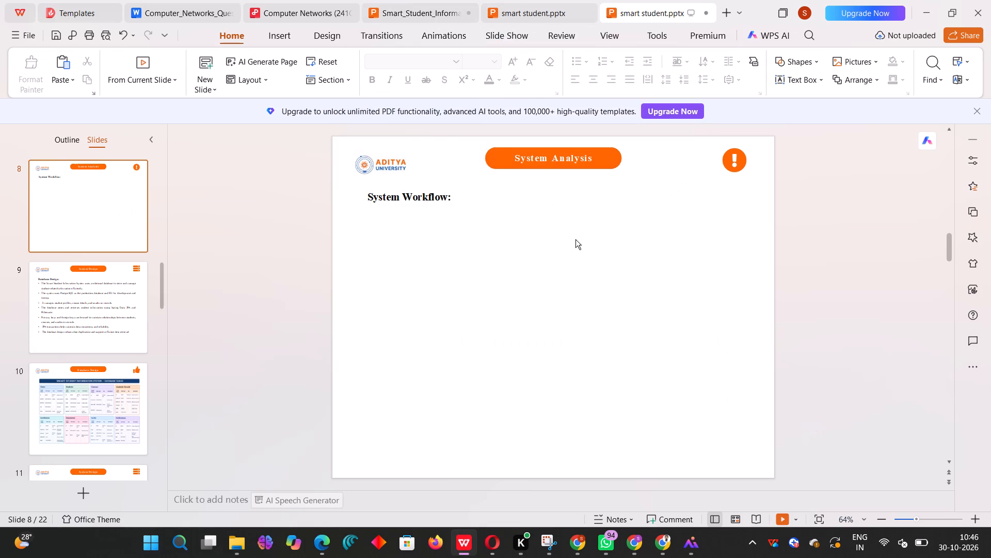
{"action": "key", "text": "ctrl+v"}
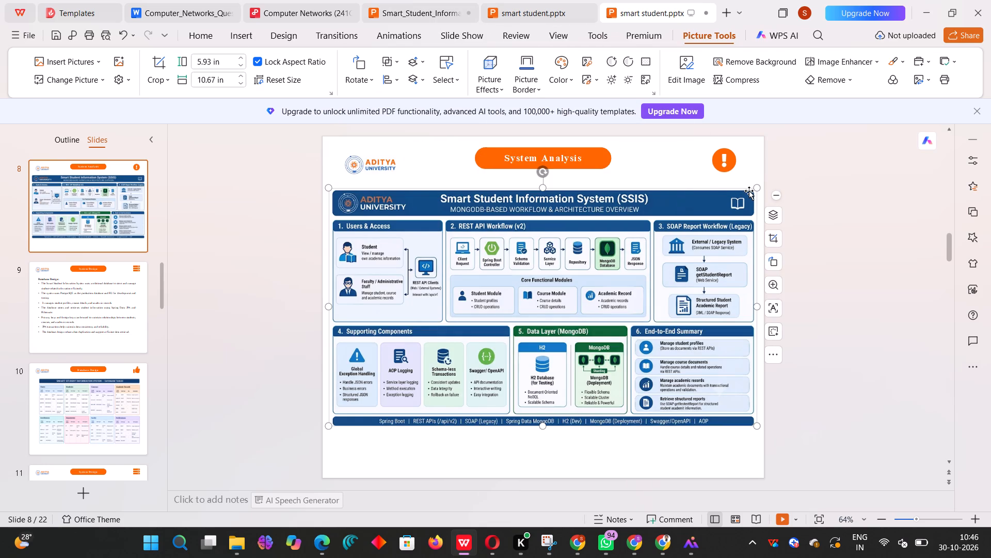
Shrink the new workflow picture to about 5.60 by 10.07 in and centre it below the "System Workflow:" heading.
{"action": "left_click_drag", "start_coordinate": [756, 190], "coordinate": [731, 260]}
{"action": "left_click_drag", "start_coordinate": [608, 319], "coordinate": [617, 326]}
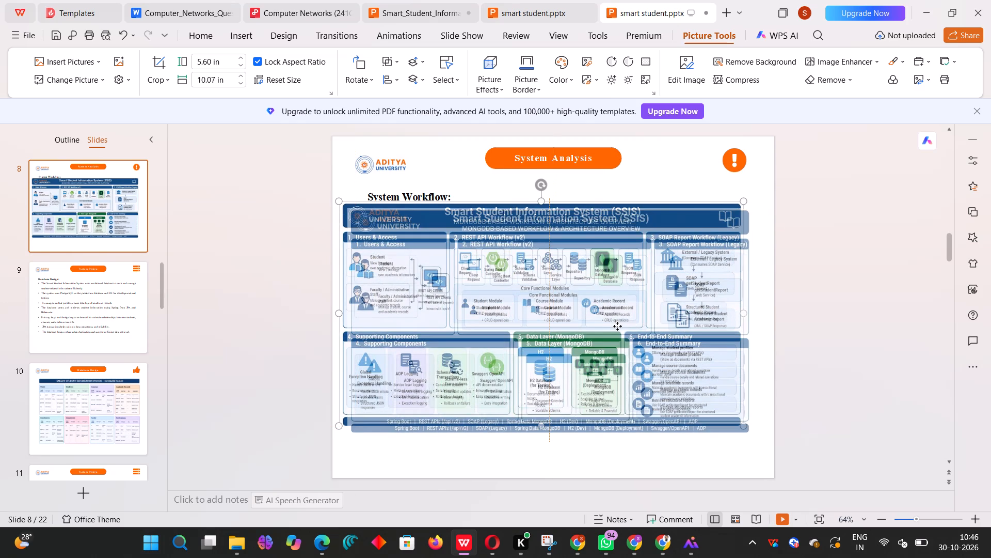
{"action": "left_click_drag", "start_coordinate": [617, 326], "coordinate": [619, 326]}
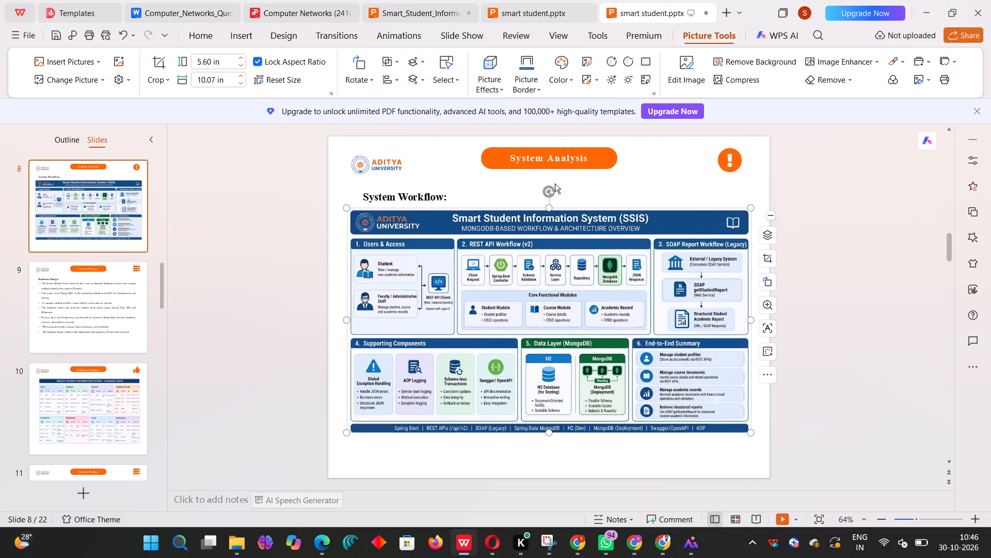
{"action": "left_click", "coordinate": [597, 187]}
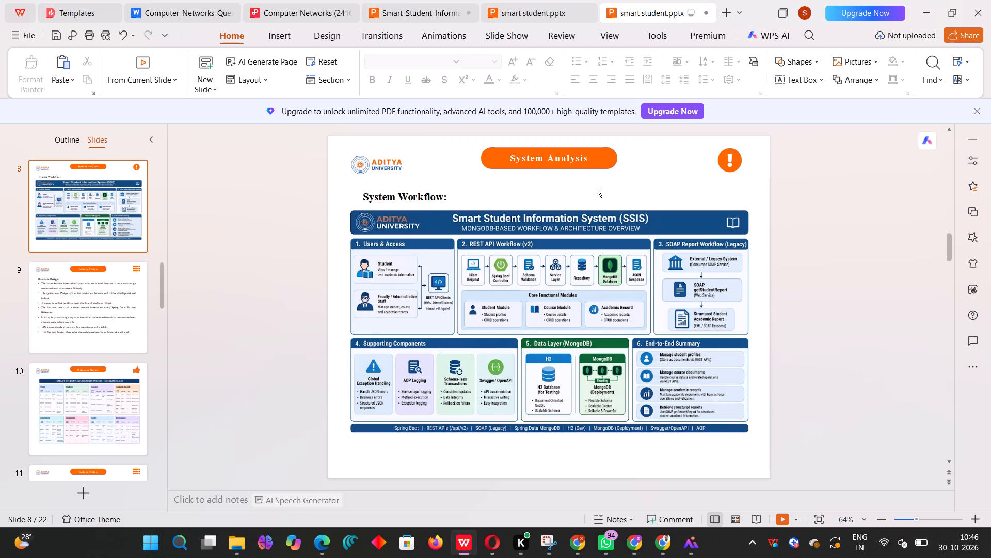
Review the slides after System Workflow, including the database design, references and system implementation slides, for content that still needs adapting.
{"action": "left_click", "coordinate": [100, 291]}
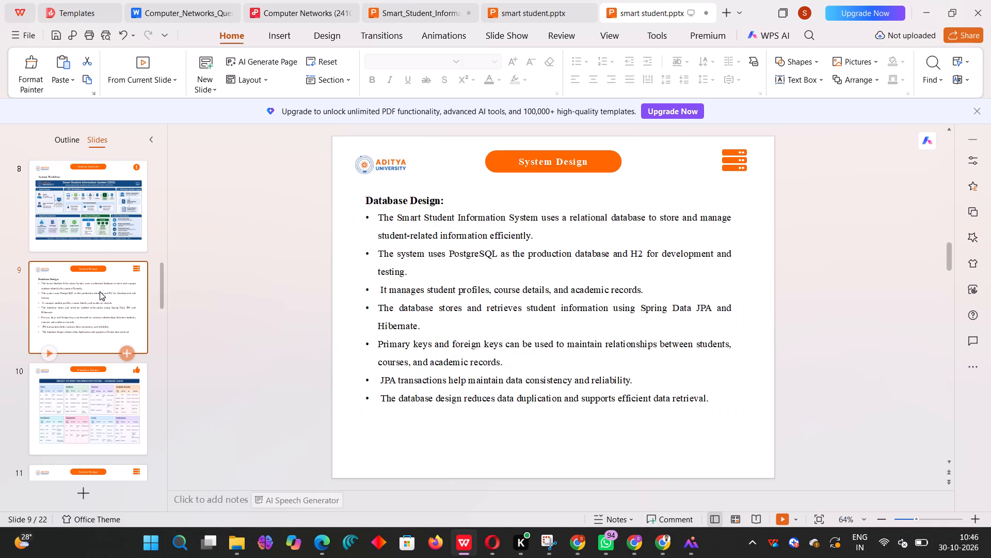
{"action": "left_click", "coordinate": [55, 414]}
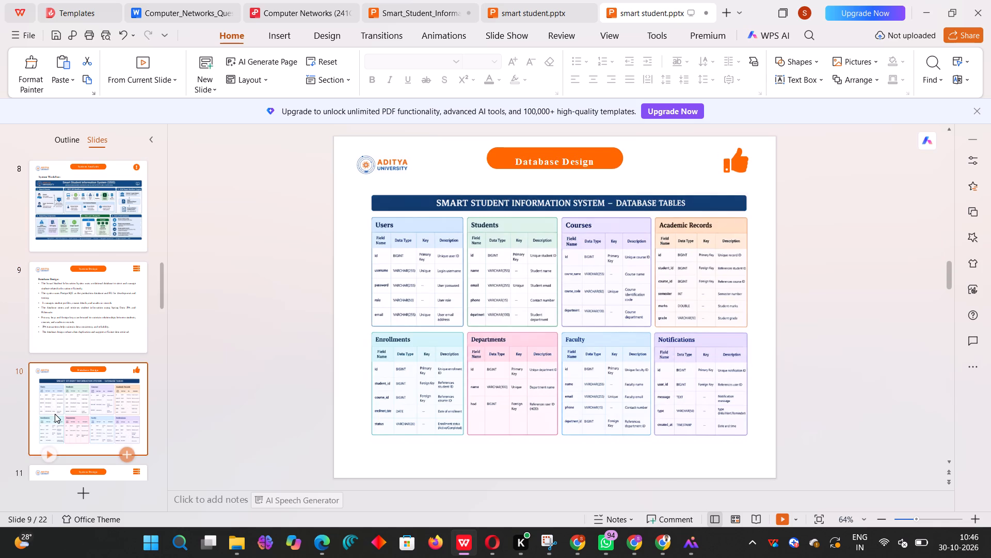
{"action": "scroll", "coordinate": [55, 414], "scroll_direction": "down", "scroll_amount": 1}
{"action": "left_click", "coordinate": [82, 230]}
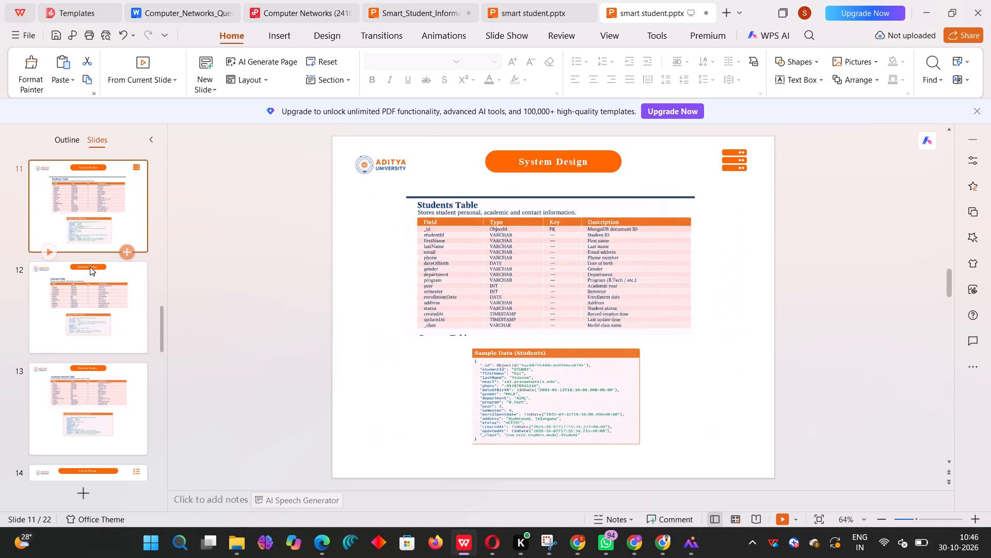
{"action": "left_click", "coordinate": [91, 293]}
{"action": "left_click", "coordinate": [83, 430]}
{"action": "scroll", "coordinate": [83, 430], "scroll_direction": "down", "scroll_amount": 3}
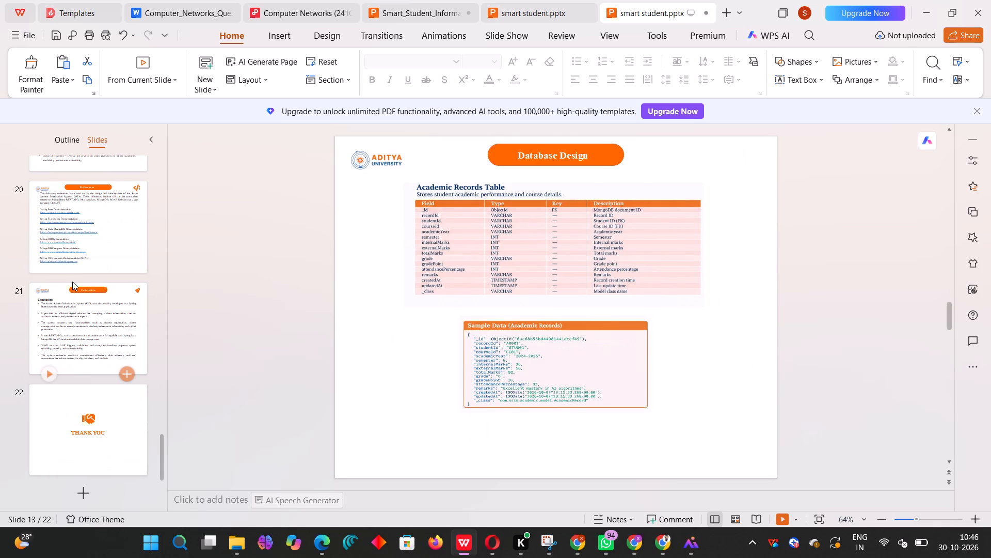
{"action": "left_click", "coordinate": [72, 283]}
{"action": "scroll", "coordinate": [83, 310], "scroll_direction": "up", "scroll_amount": 1}
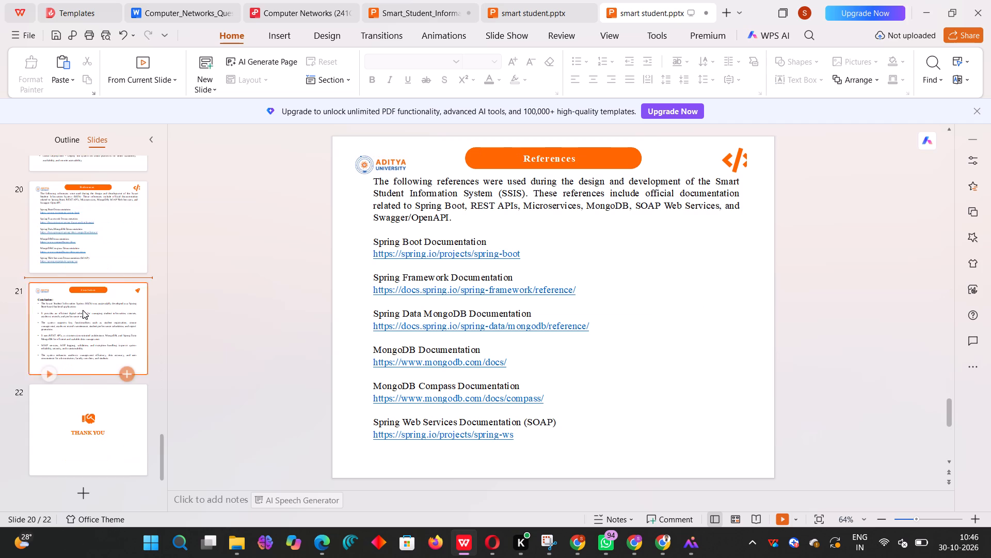
{"action": "scroll", "coordinate": [83, 310], "scroll_direction": "up", "scroll_amount": 1}
{"action": "left_click", "coordinate": [101, 232]}
{"action": "left_click", "coordinate": [116, 311]}
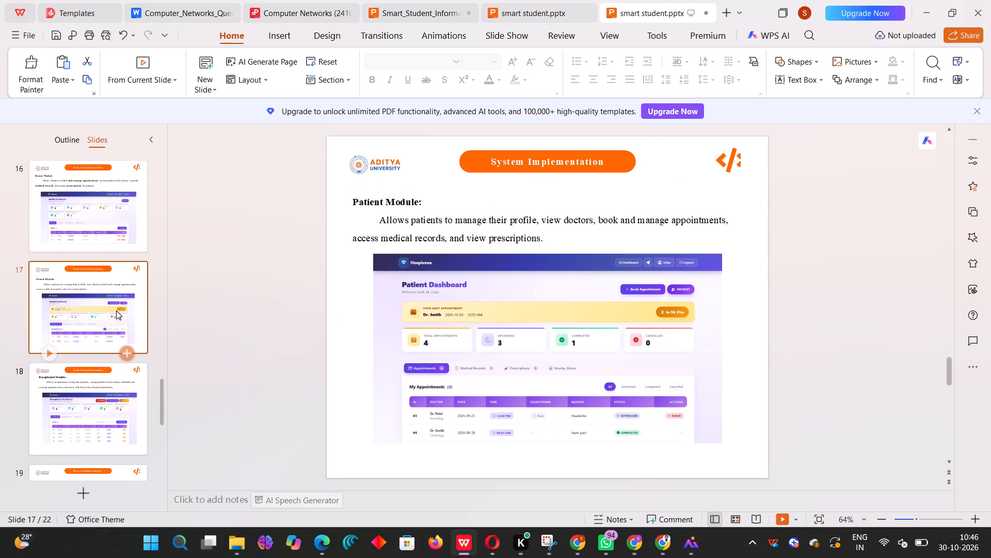
{"action": "scroll", "coordinate": [116, 311], "scroll_direction": "up", "scroll_amount": 1}
{"action": "left_click", "coordinate": [84, 195]}
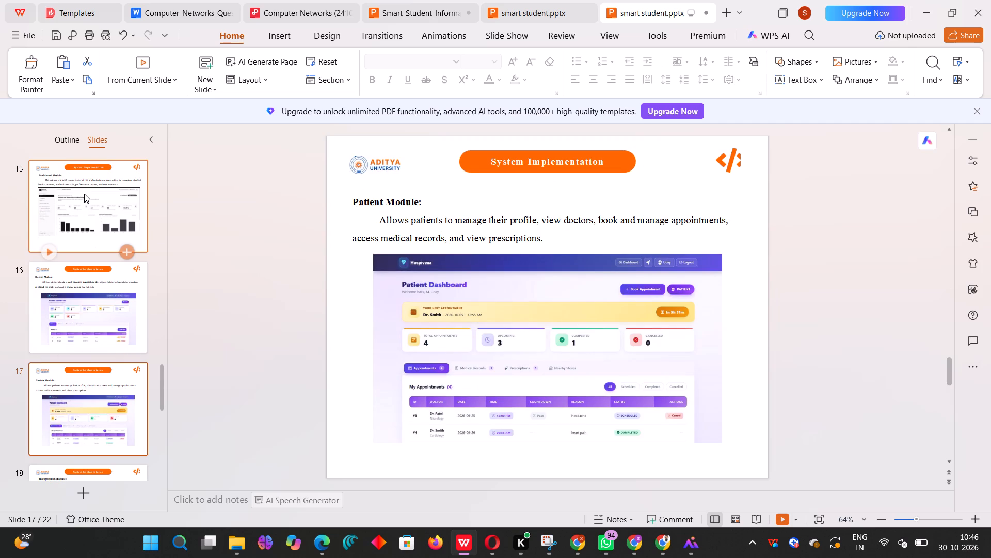
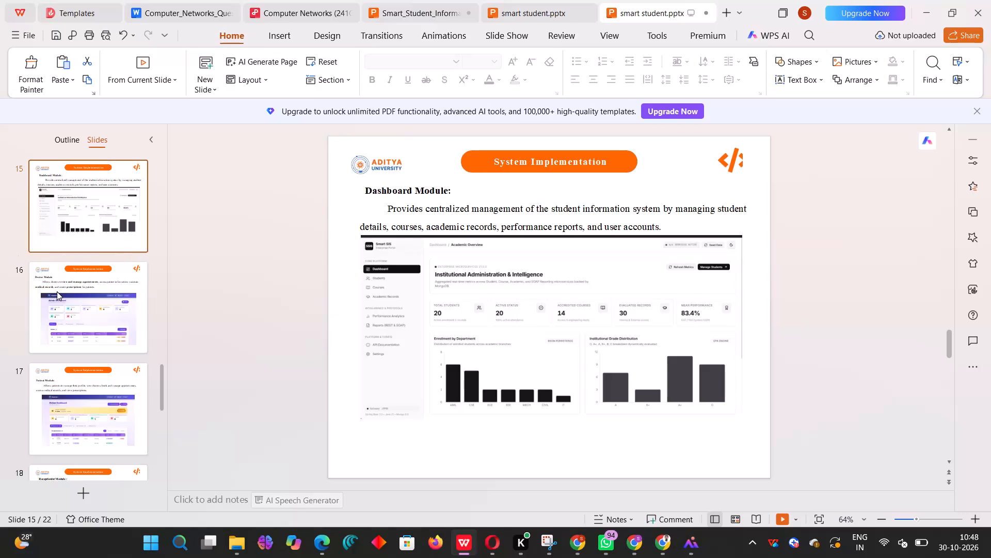
Review the Doctor and Patient module slides under System Implementation, and look through the remaining slides for content that still needs adapting.
{"action": "left_click", "coordinate": [57, 291]}
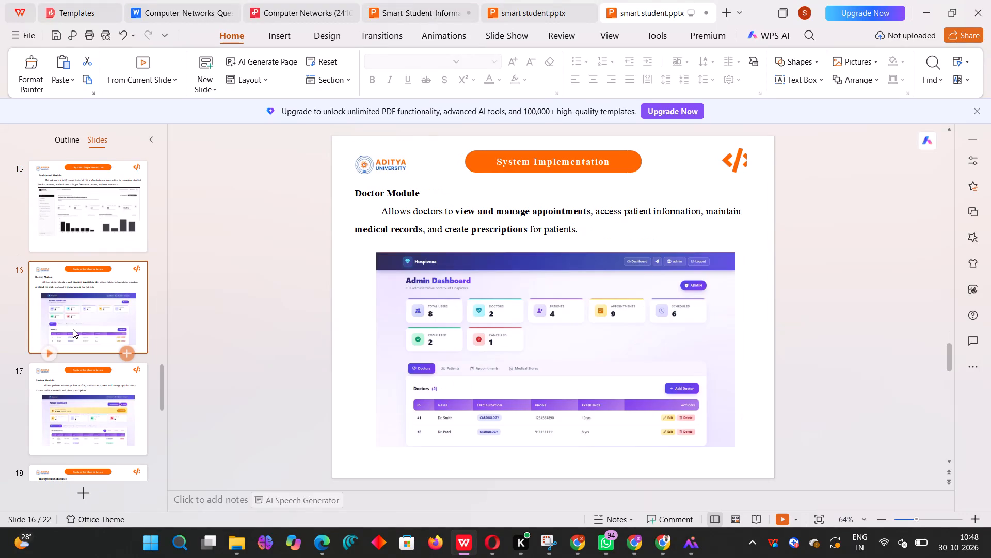
{"action": "left_click", "coordinate": [79, 415]}
{"action": "scroll", "coordinate": [79, 415], "scroll_direction": "up", "scroll_amount": 1}
{"action": "scroll", "coordinate": [79, 415], "scroll_direction": "down", "scroll_amount": 1}
{"action": "scroll", "coordinate": [79, 415], "scroll_direction": "up", "scroll_amount": 1}
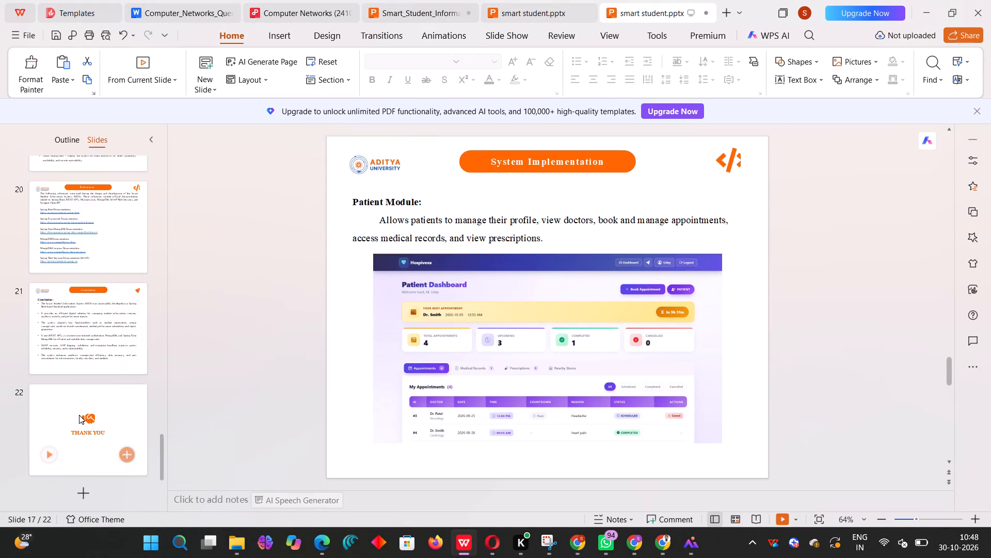
{"action": "scroll", "coordinate": [79, 415], "scroll_direction": "up", "scroll_amount": 1}
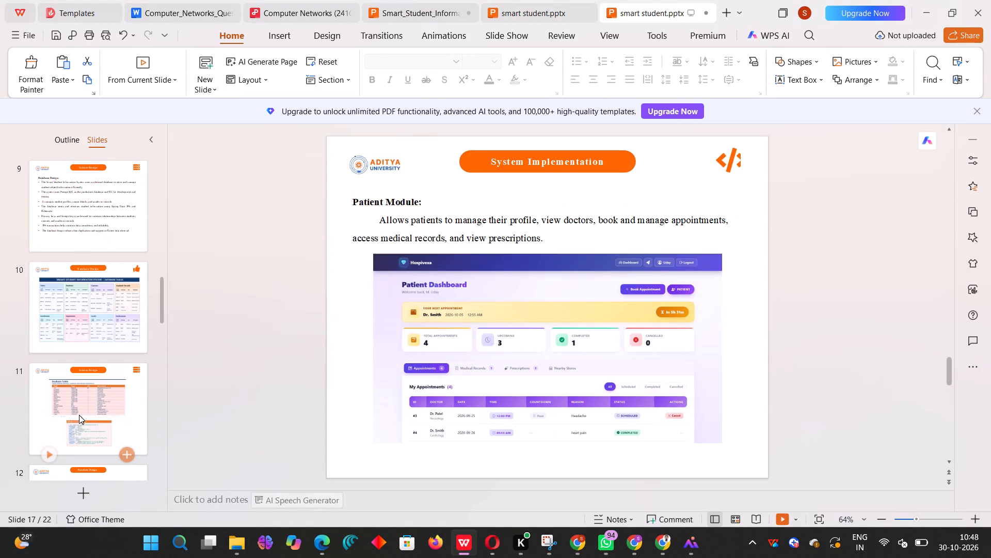
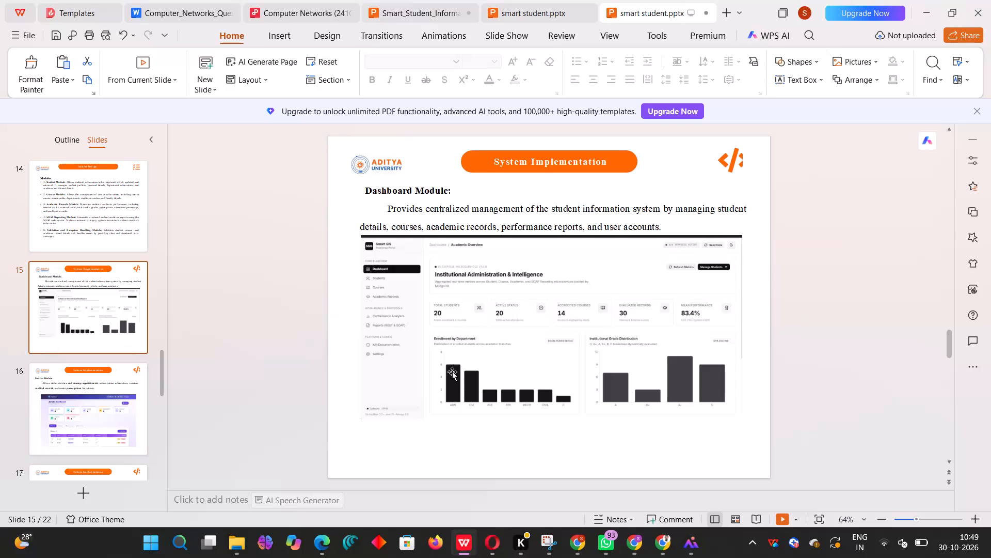
Review the Doctor Module slide, the remaining system implementation slides and the Future Enhancements slide for content that still needs adapting.
{"action": "left_click", "coordinate": [98, 427]}
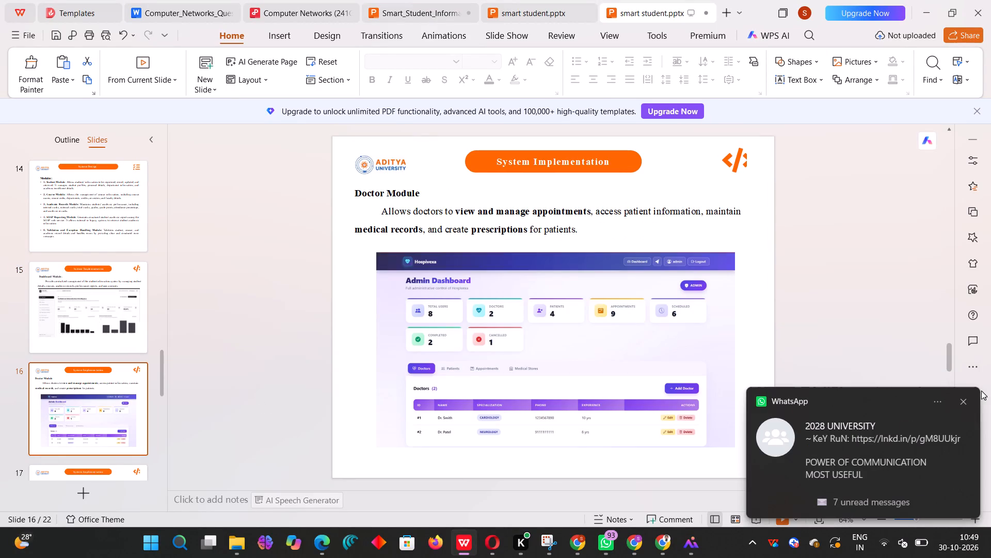
{"action": "left_click", "coordinate": [963, 400]}
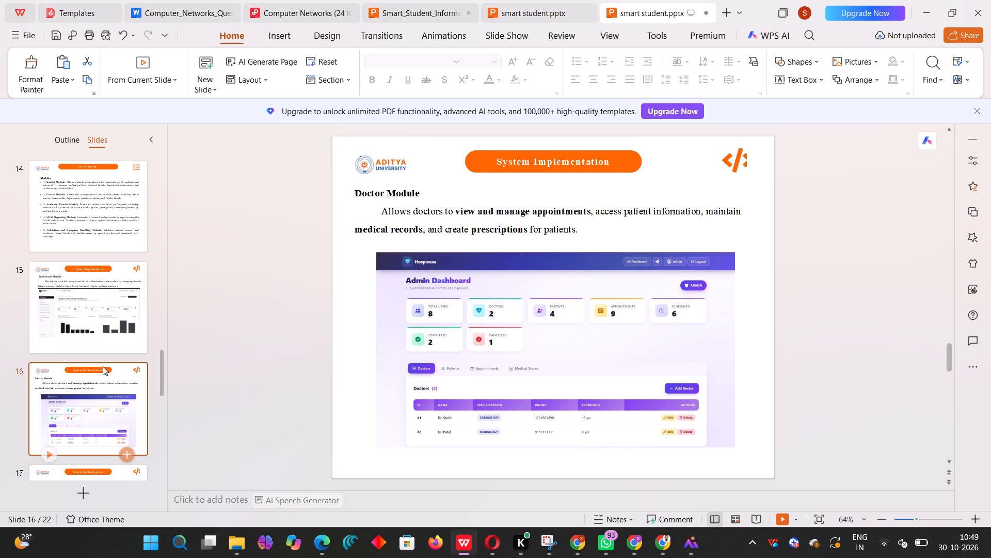
{"action": "scroll", "coordinate": [103, 366], "scroll_direction": "down", "scroll_amount": 2}
{"action": "scroll", "coordinate": [103, 366], "scroll_direction": "up", "scroll_amount": 2}
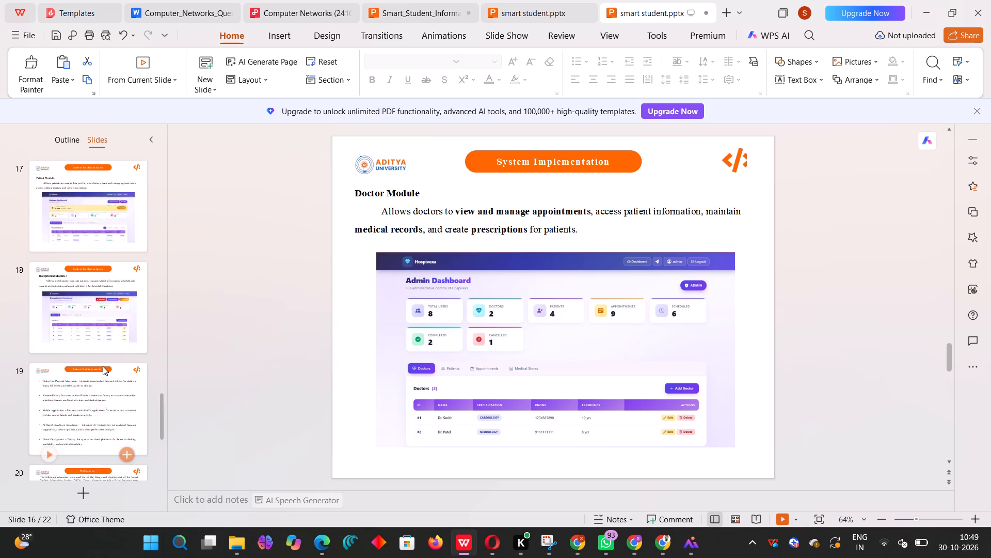
{"action": "scroll", "coordinate": [103, 366], "scroll_direction": "up", "scroll_amount": 1}
{"action": "scroll", "coordinate": [73, 416], "scroll_direction": "up", "scroll_amount": 1}
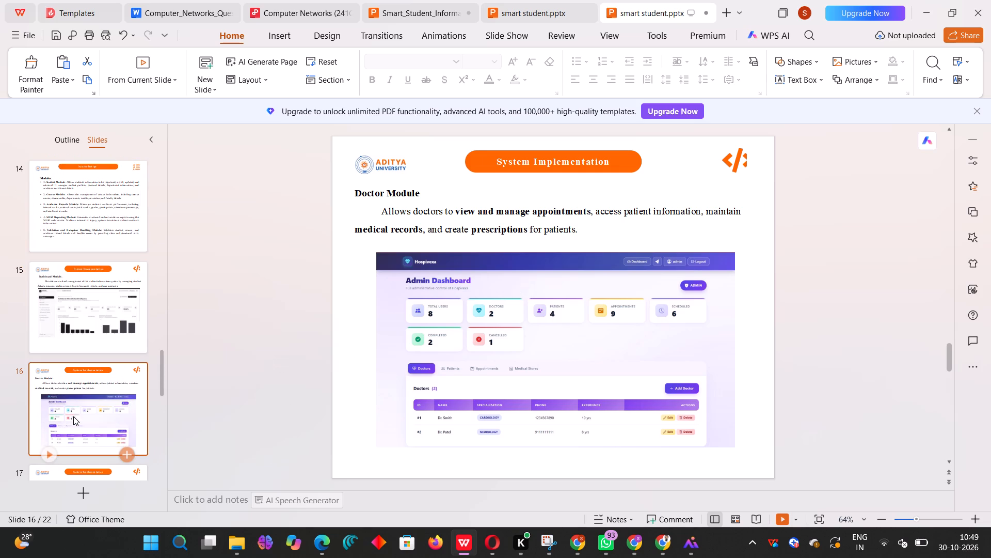
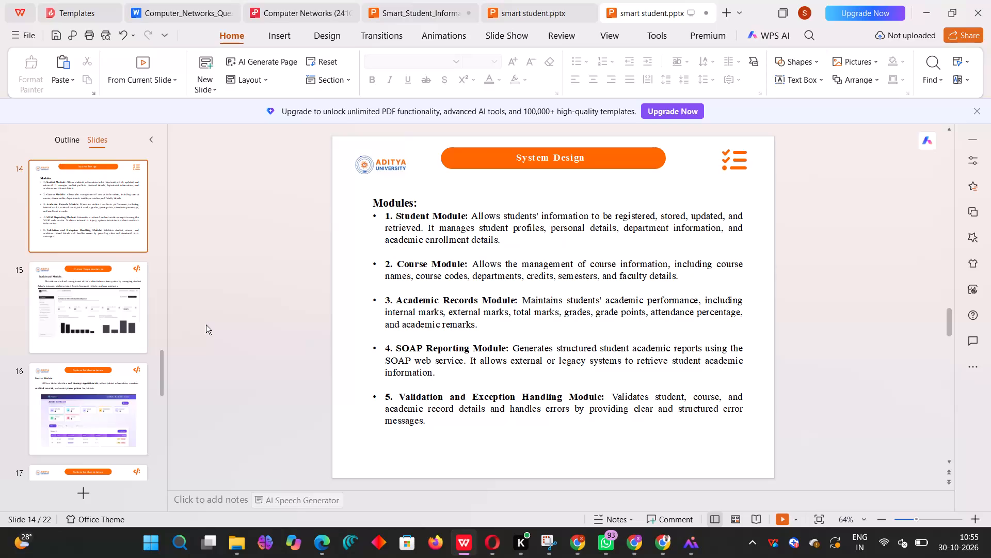
Look back through the opening slides and check the font size of the Presentation Outline list.
{"action": "scroll", "coordinate": [206, 324], "scroll_direction": "up", "scroll_amount": 7}
{"action": "scroll", "coordinate": [206, 324], "scroll_direction": "down", "scroll_amount": 1}
{"action": "scroll", "coordinate": [206, 324], "scroll_direction": "up", "scroll_amount": 7}
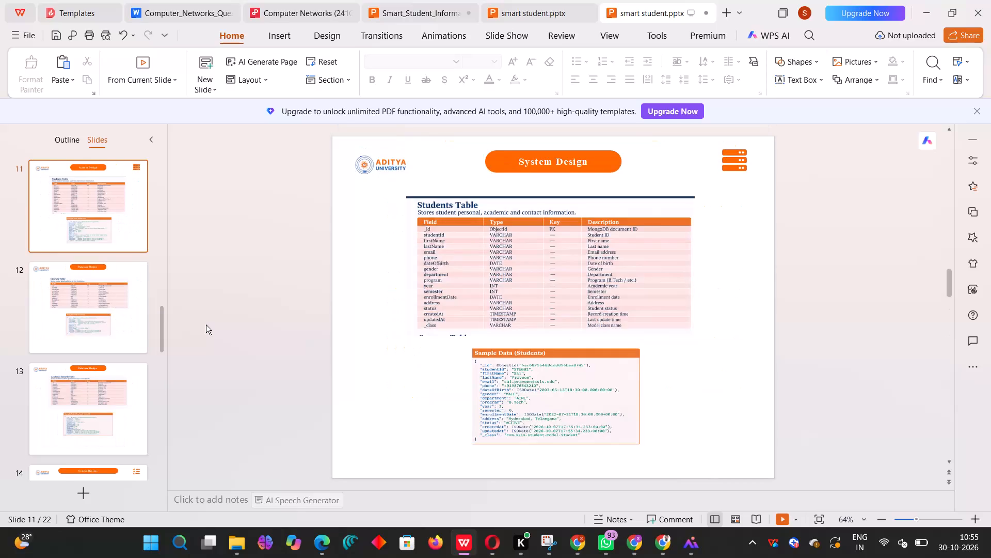
{"action": "scroll", "coordinate": [206, 324], "scroll_direction": "up", "scroll_amount": 6}
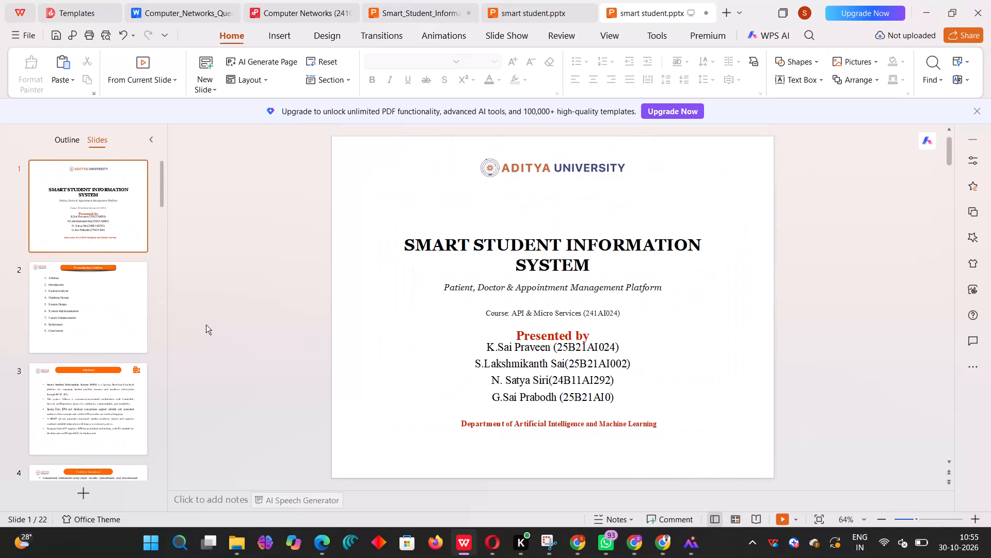
{"action": "scroll", "coordinate": [206, 324], "scroll_direction": "down", "scroll_amount": 2}
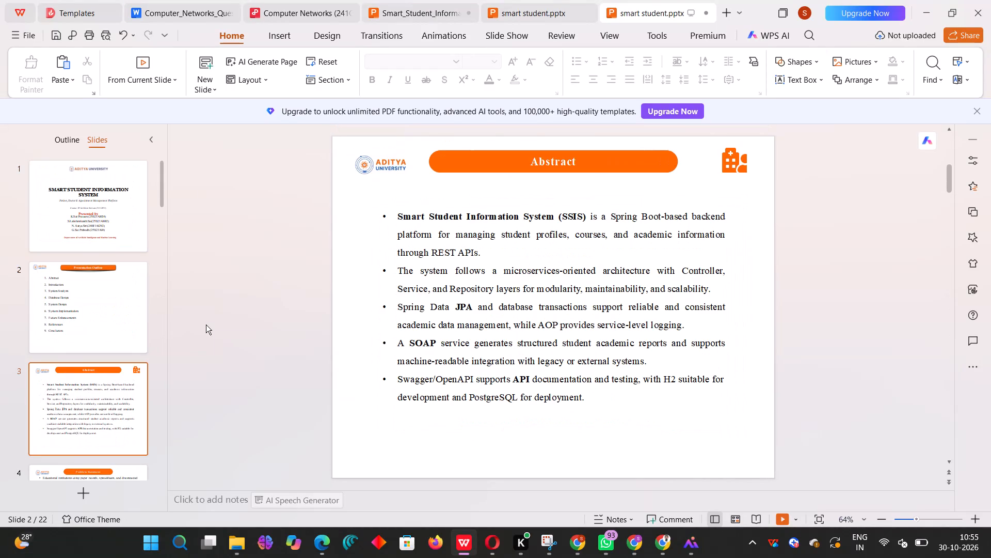
{"action": "scroll", "coordinate": [206, 324], "scroll_direction": "up", "scroll_amount": 3}
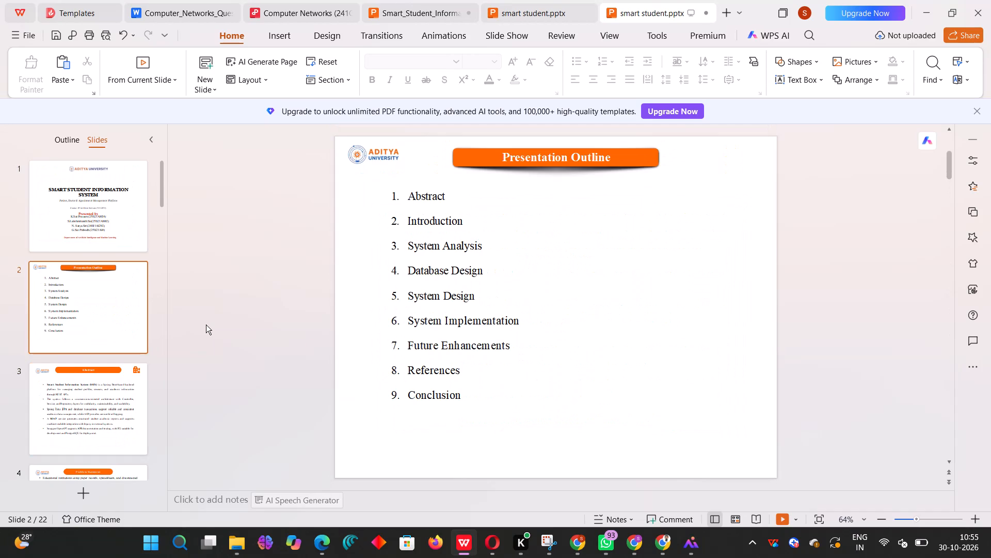
{"action": "left_click", "coordinate": [61, 279]}
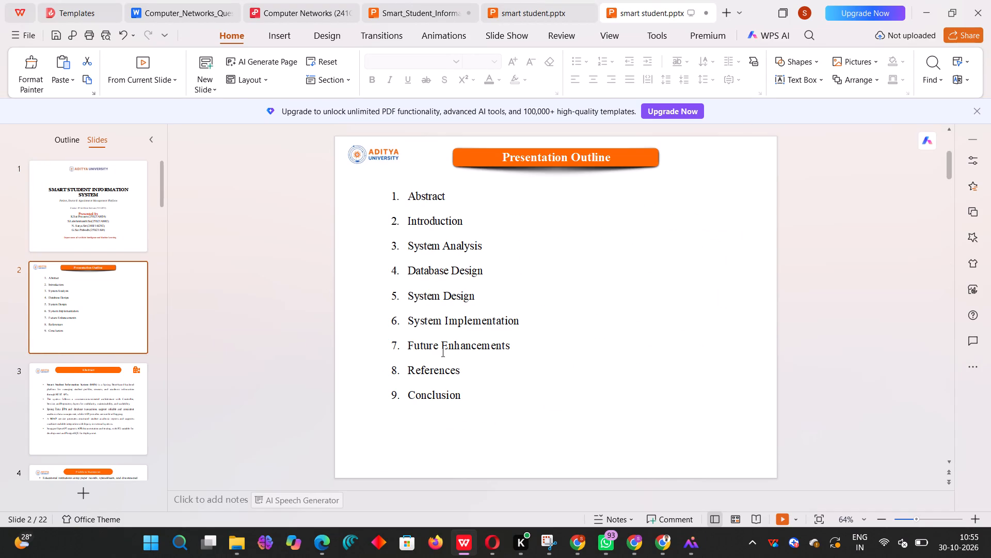
{"action": "left_click_drag", "start_coordinate": [461, 399], "coordinate": [326, 146]}
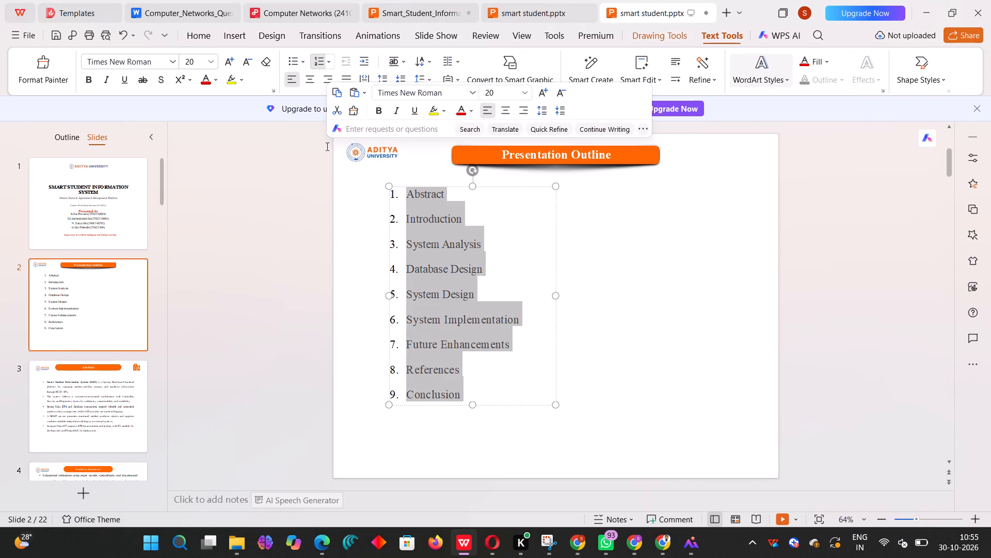
{"action": "left_click", "coordinate": [215, 63]}
{"action": "left_click", "coordinate": [211, 88]}
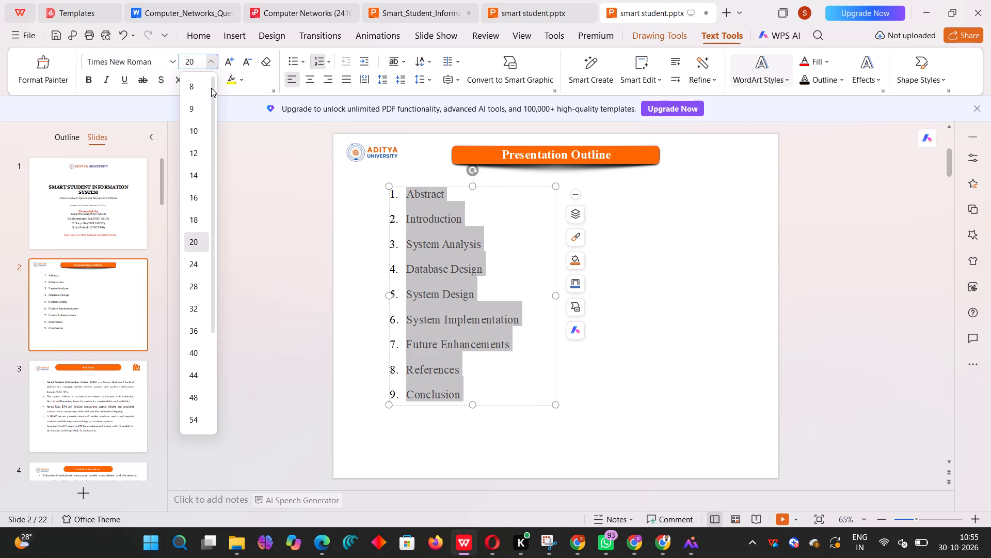
{"action": "left_click", "coordinate": [289, 265]}
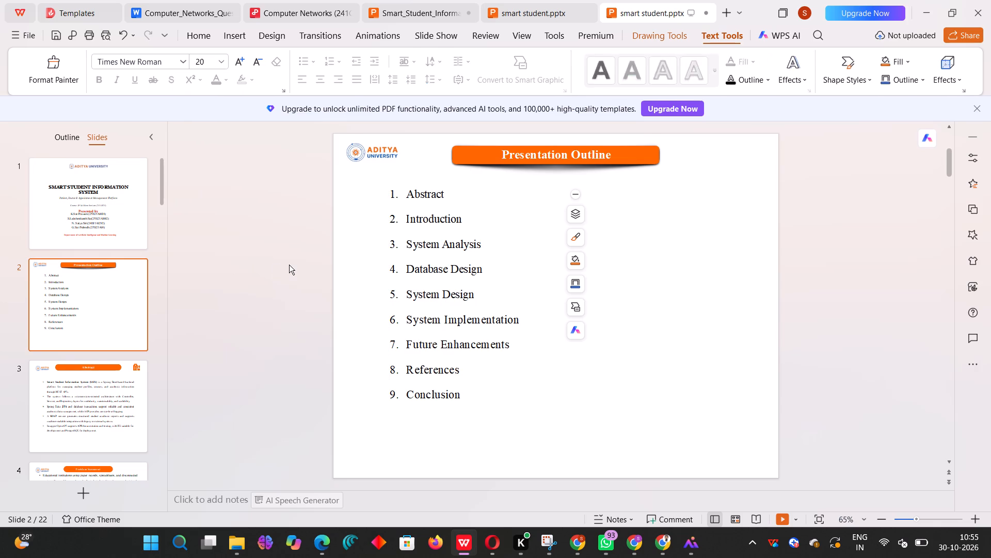
Check the Abstract and title slides, view the title slide as a slide show, and return to the Abstract slide.
{"action": "left_click", "coordinate": [76, 405]}
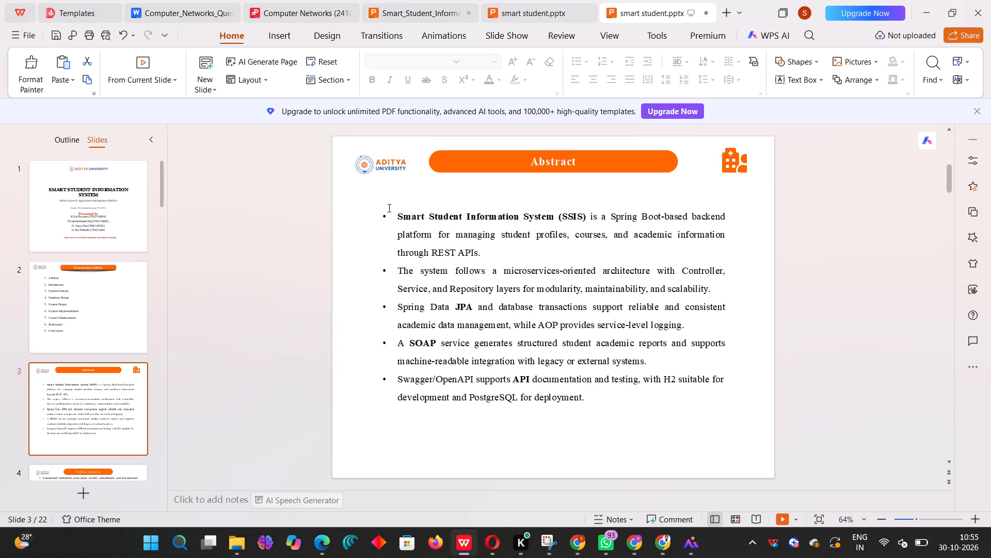
{"action": "left_click", "coordinate": [106, 216]}
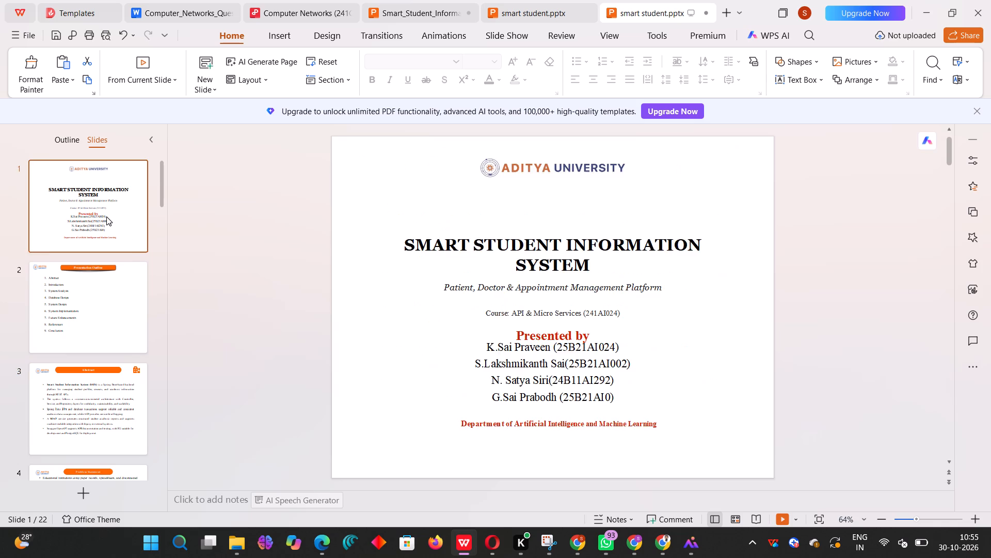
{"action": "left_click", "coordinate": [106, 216]}
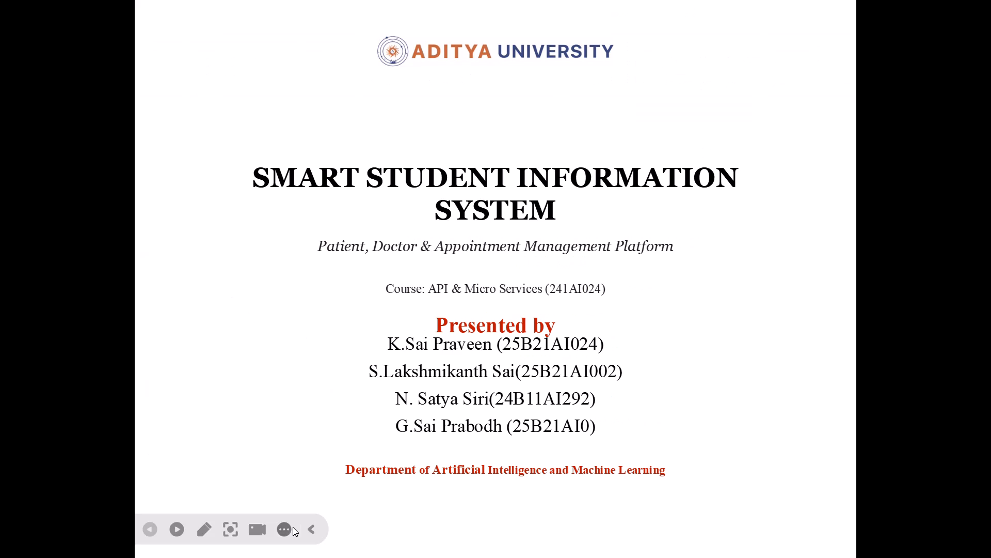
{"action": "left_click", "coordinate": [288, 530]}
{"action": "left_click", "coordinate": [300, 498]}
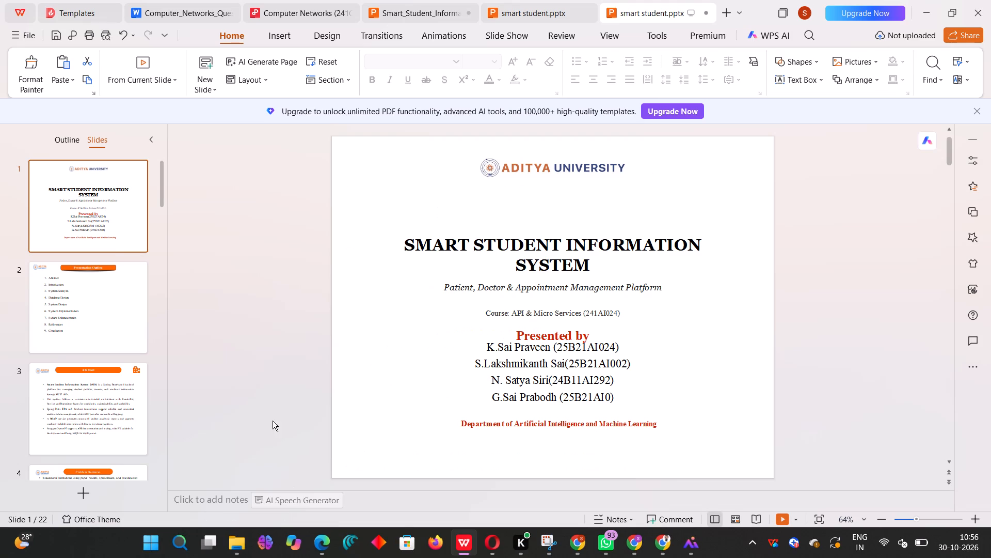
{"action": "left_click", "coordinate": [84, 339]}
{"action": "left_click", "coordinate": [101, 451]}
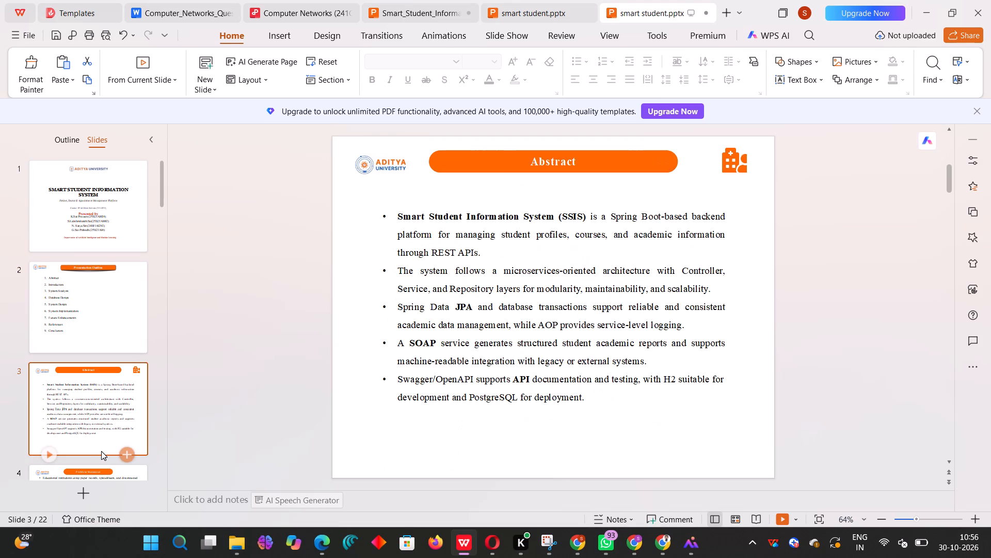
Set all the bullet text on the Problem Statement slide to font size 18.
{"action": "scroll", "coordinate": [101, 451], "scroll_direction": "down", "scroll_amount": 1}
{"action": "left_click", "coordinate": [82, 401]}
{"action": "scroll", "coordinate": [82, 401], "scroll_direction": "down", "scroll_amount": 2}
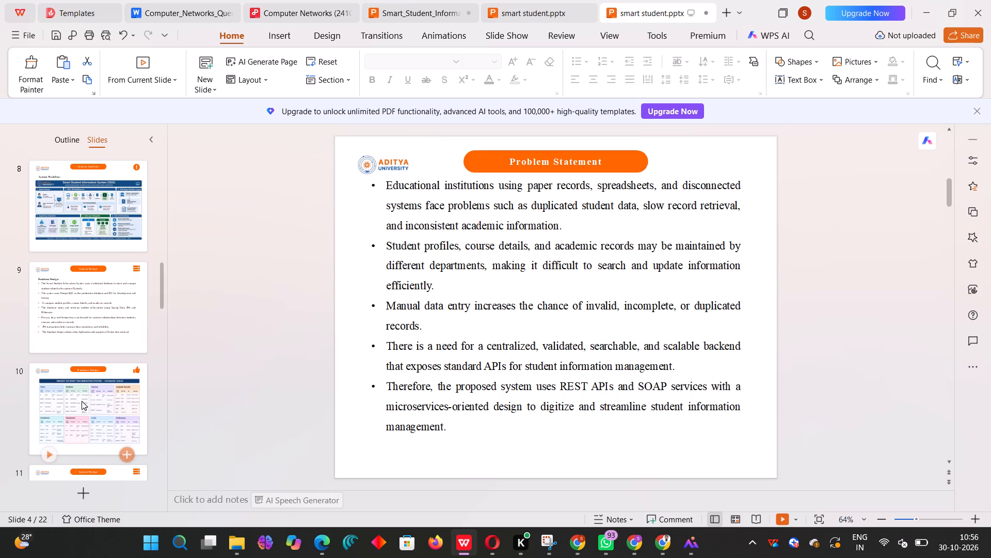
{"action": "left_click_drag", "start_coordinate": [382, 183], "coordinate": [491, 455]}
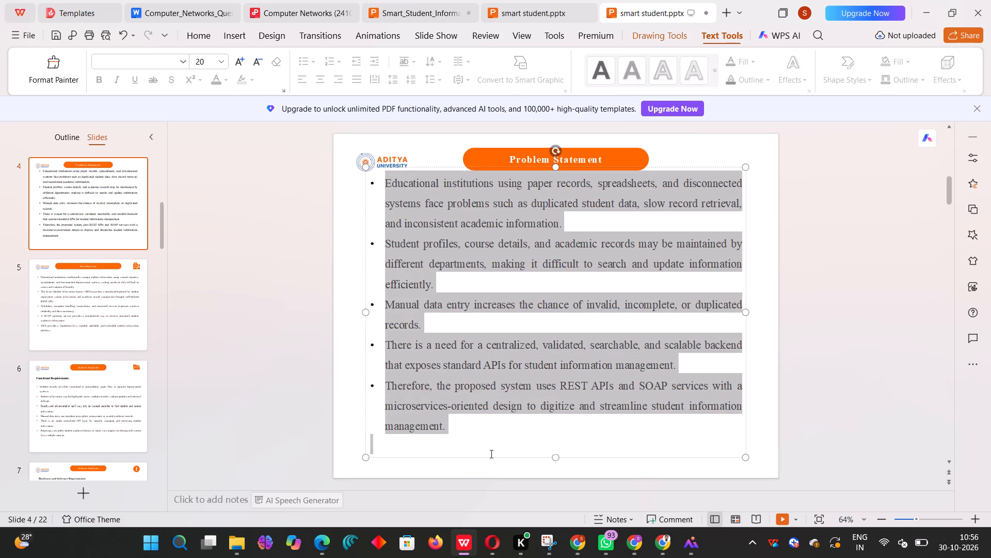
{"action": "left_click_drag", "start_coordinate": [491, 455], "coordinate": [494, 467]}
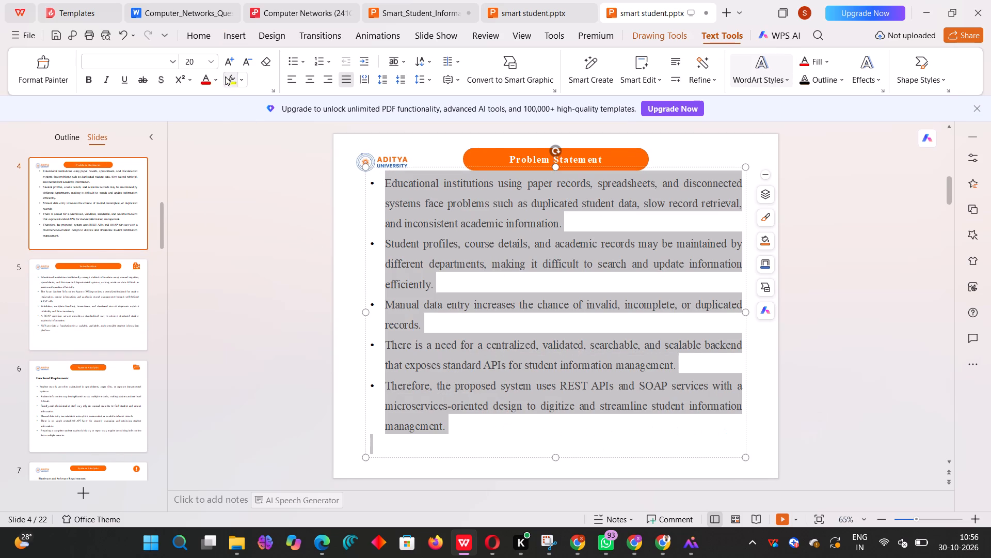
{"action": "left_click", "coordinate": [212, 66]}
{"action": "left_click", "coordinate": [206, 226]}
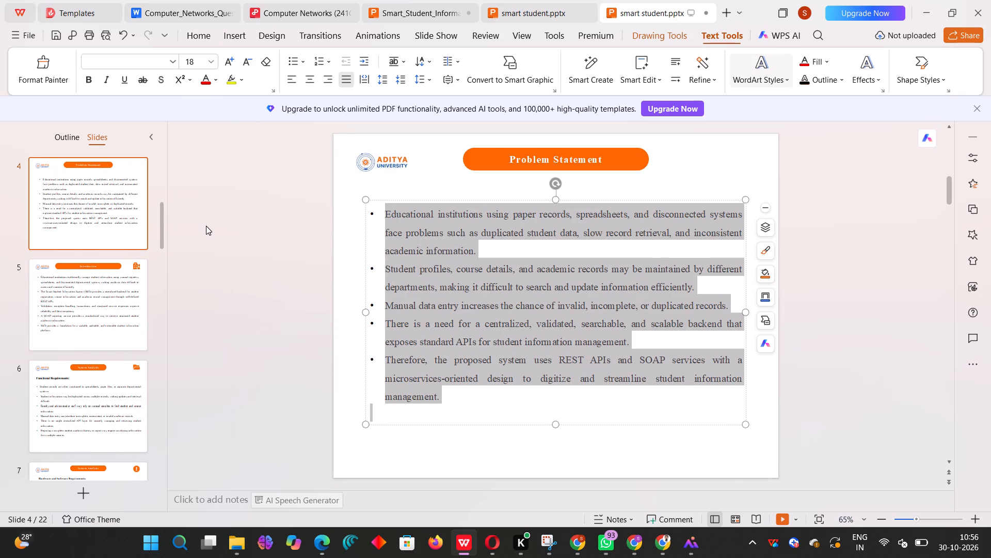
{"action": "left_click", "coordinate": [340, 351]}
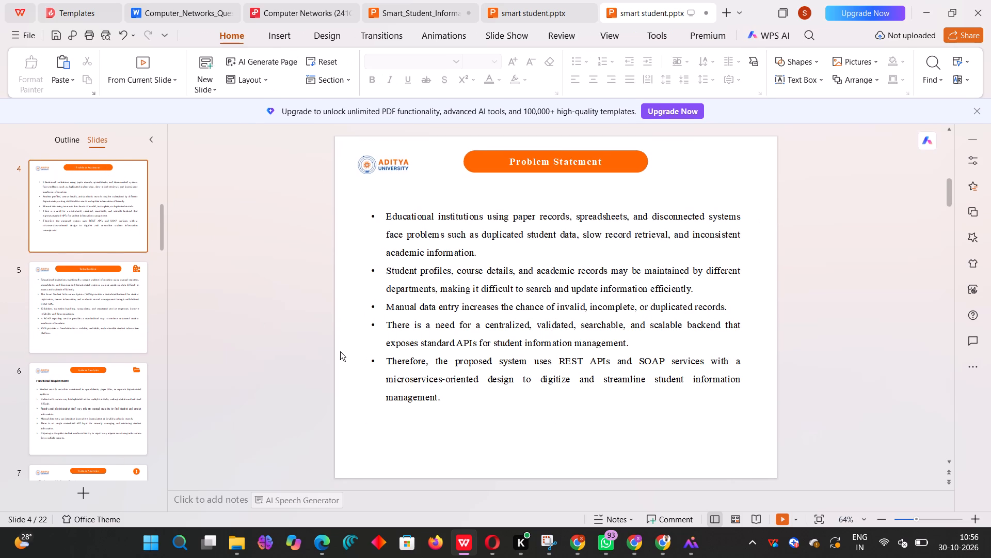
Move the Problem Statement bullet text box slightly up, closer to the slide heading.
{"action": "left_click_drag", "start_coordinate": [381, 215], "coordinate": [426, 417]}
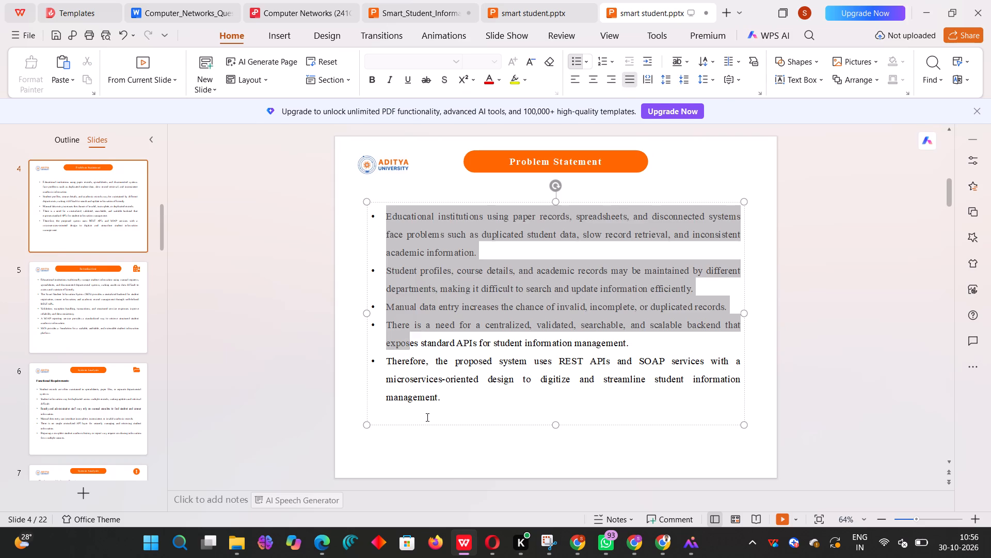
{"action": "left_click_drag", "start_coordinate": [426, 417], "coordinate": [446, 482]}
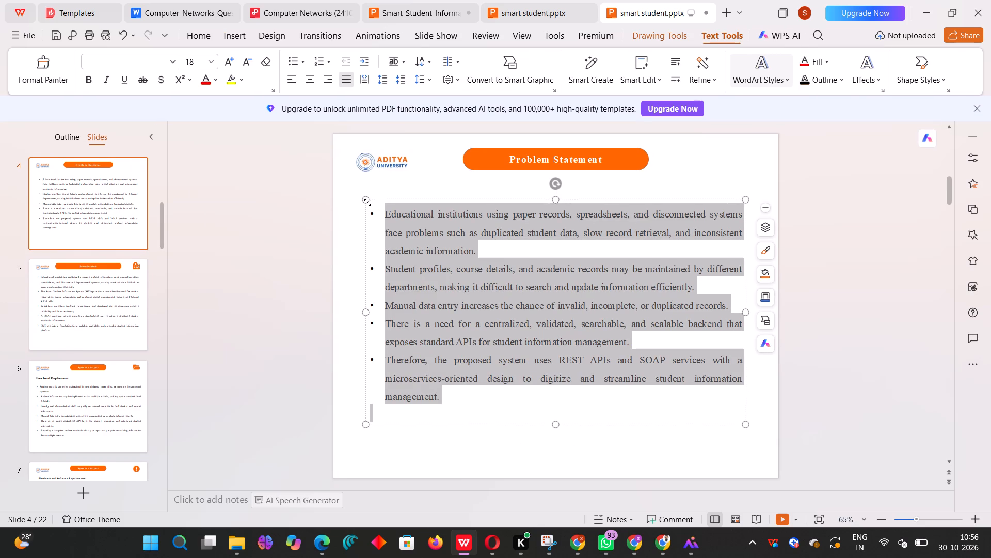
{"action": "left_click_drag", "start_coordinate": [372, 203], "coordinate": [373, 181]}
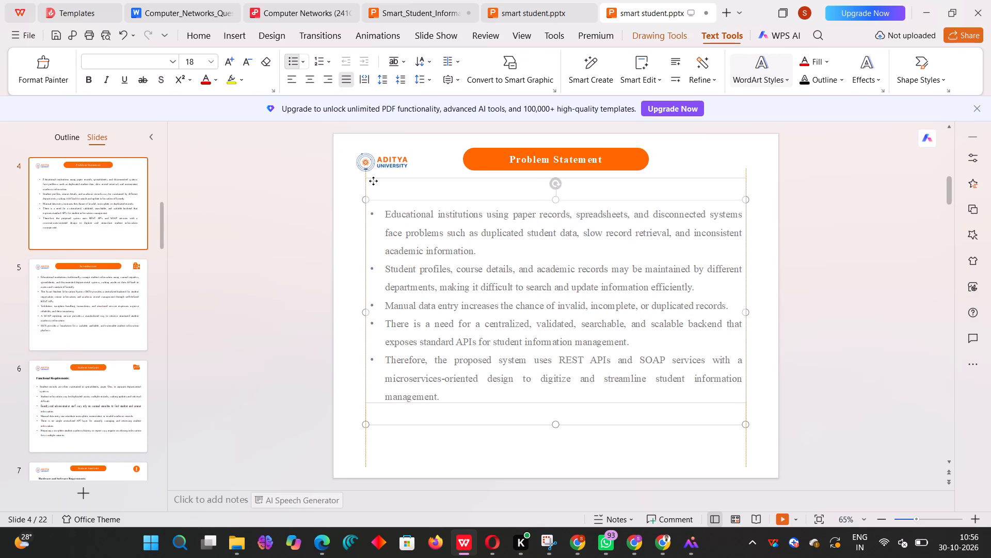
{"action": "left_click_drag", "start_coordinate": [373, 181], "coordinate": [373, 189]}
{"action": "left_click", "coordinate": [271, 299]}
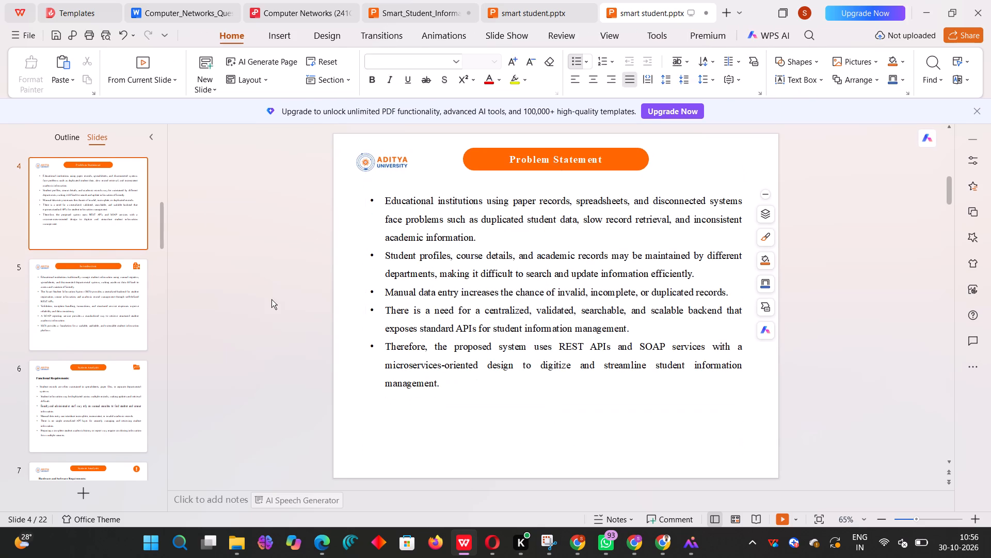
Review the Introduction and System Analysis functional requirements slides, and go back to the Presentation Outline for comparison.
{"action": "left_click", "coordinate": [114, 323]}
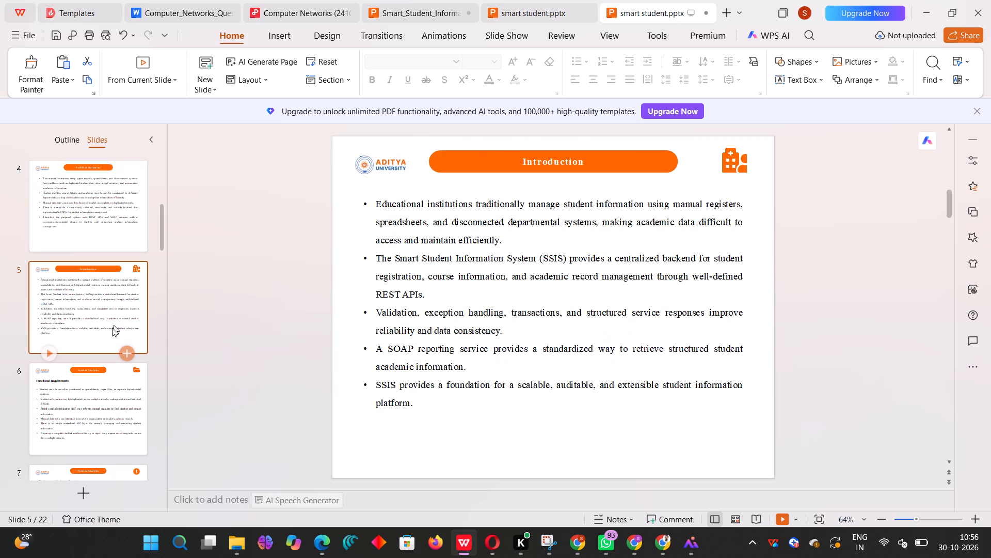
{"action": "left_click", "coordinate": [99, 383]}
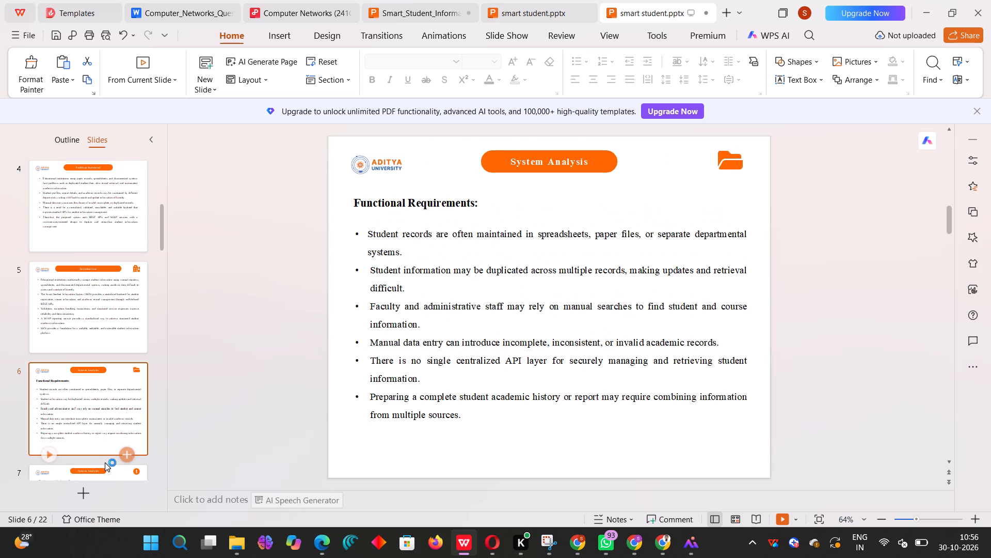
{"action": "scroll", "coordinate": [105, 462], "scroll_direction": "down", "scroll_amount": 4}
{"action": "scroll", "coordinate": [105, 462], "scroll_direction": "up", "scroll_amount": 20}
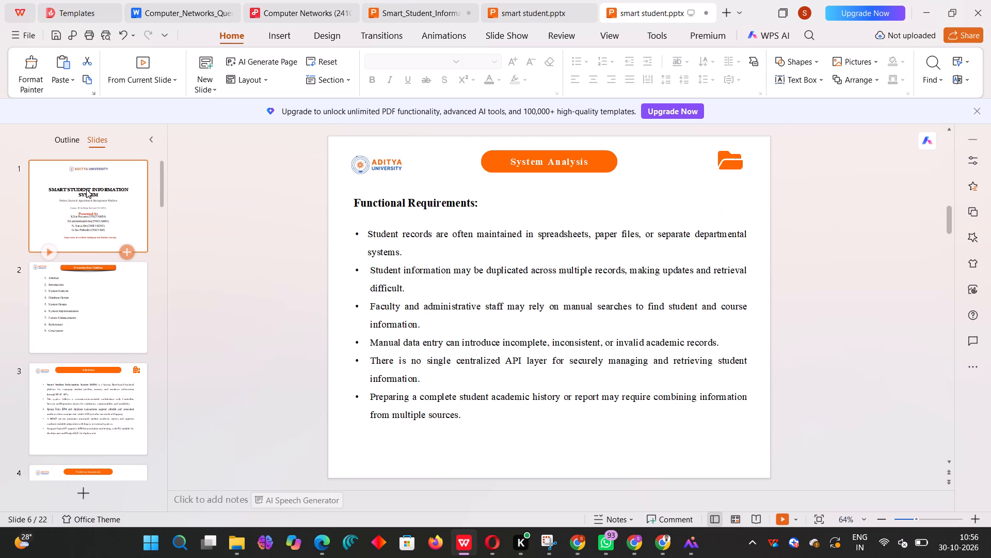
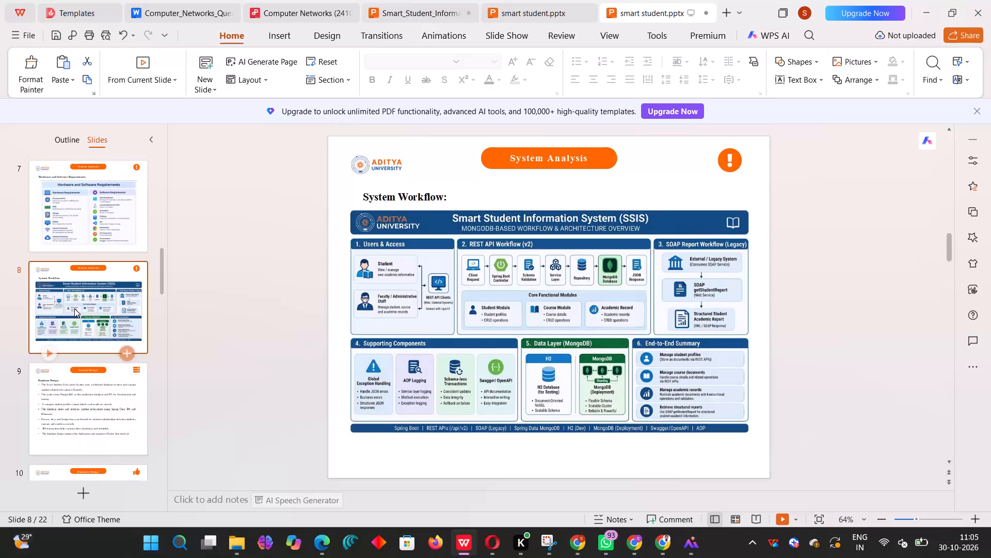
Review the slides from Hardware and Software Requirements through Database Design and the dashboard, up to the Doctor Module slide under System Implementation.
{"action": "left_click", "coordinate": [82, 227]}
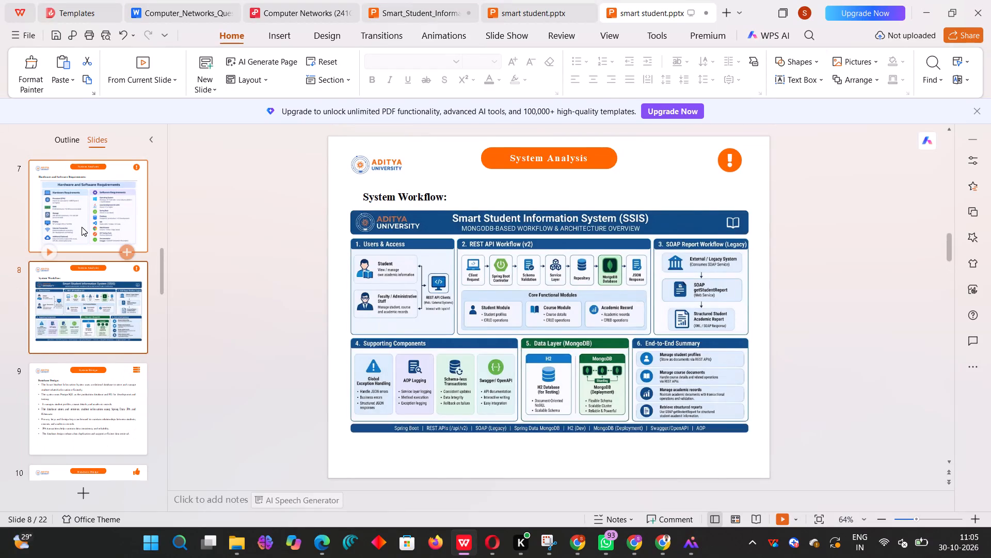
{"action": "left_click", "coordinate": [87, 418]}
{"action": "scroll", "coordinate": [87, 418], "scroll_direction": "down", "scroll_amount": 1}
{"action": "left_click", "coordinate": [93, 327]}
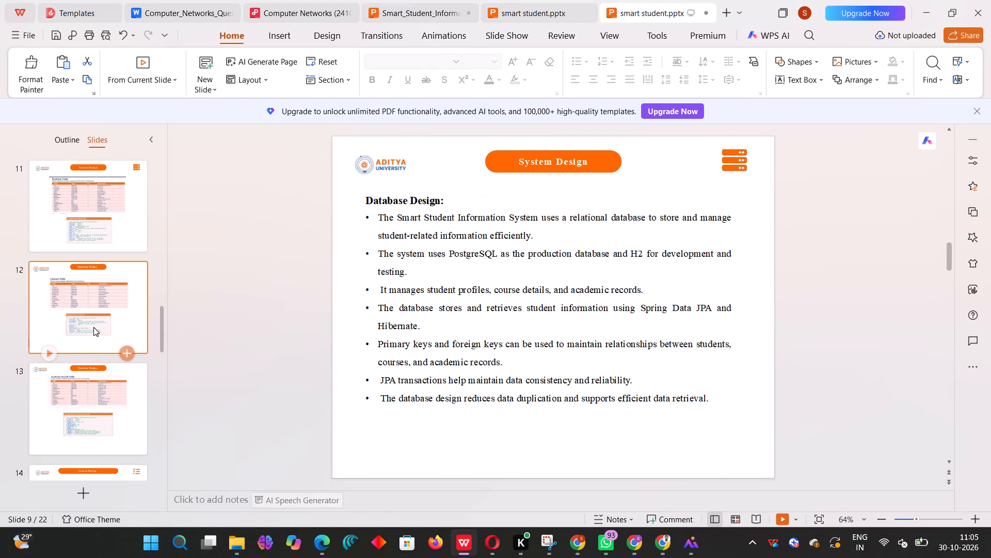
{"action": "left_click", "coordinate": [86, 405]}
{"action": "scroll", "coordinate": [86, 405], "scroll_direction": "down", "scroll_amount": 1}
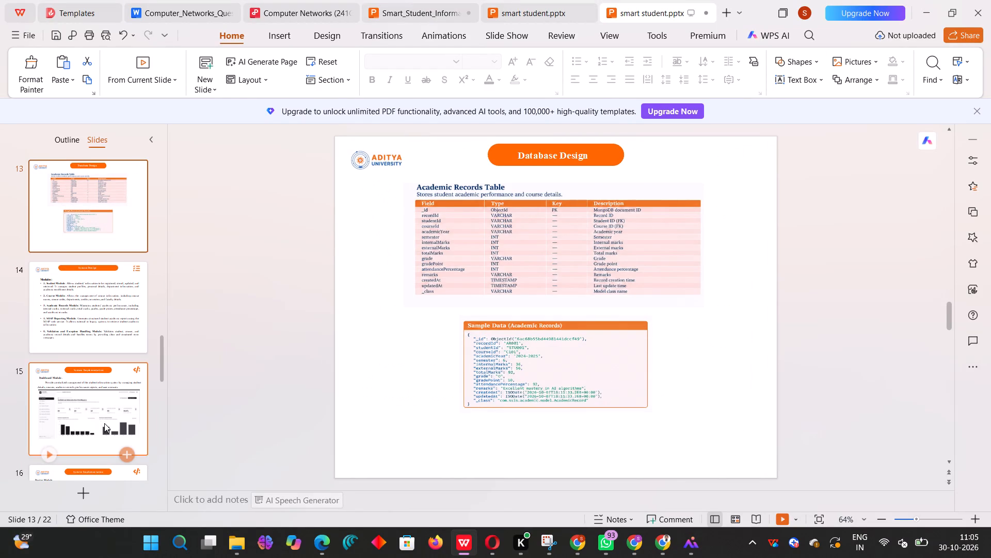
{"action": "left_click", "coordinate": [104, 421]}
{"action": "scroll", "coordinate": [104, 421], "scroll_direction": "down", "scroll_amount": 1}
{"action": "left_click", "coordinate": [96, 314]}
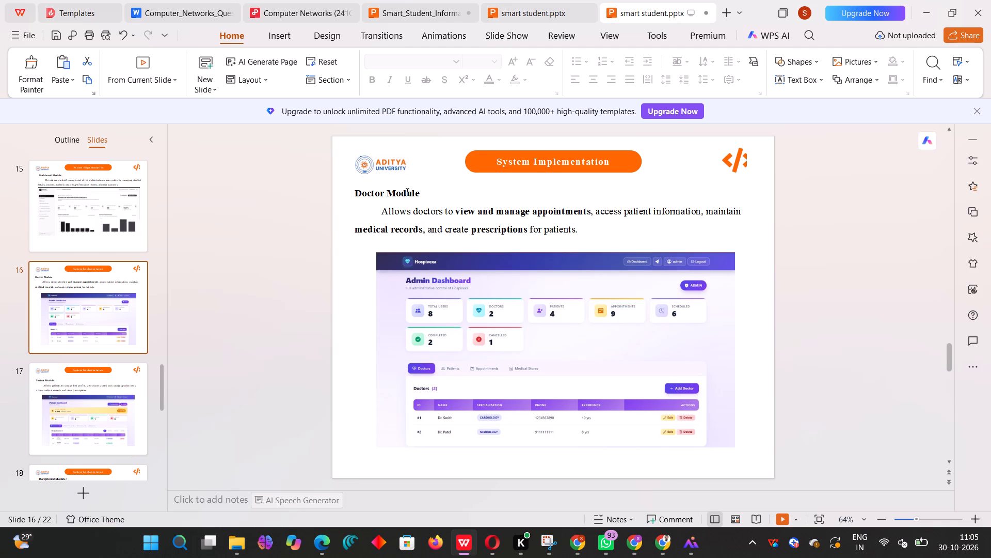
Delete the Hospiveza Admin Dashboard screenshot from the Doctor Module slide.
{"action": "left_click", "coordinate": [558, 290]}
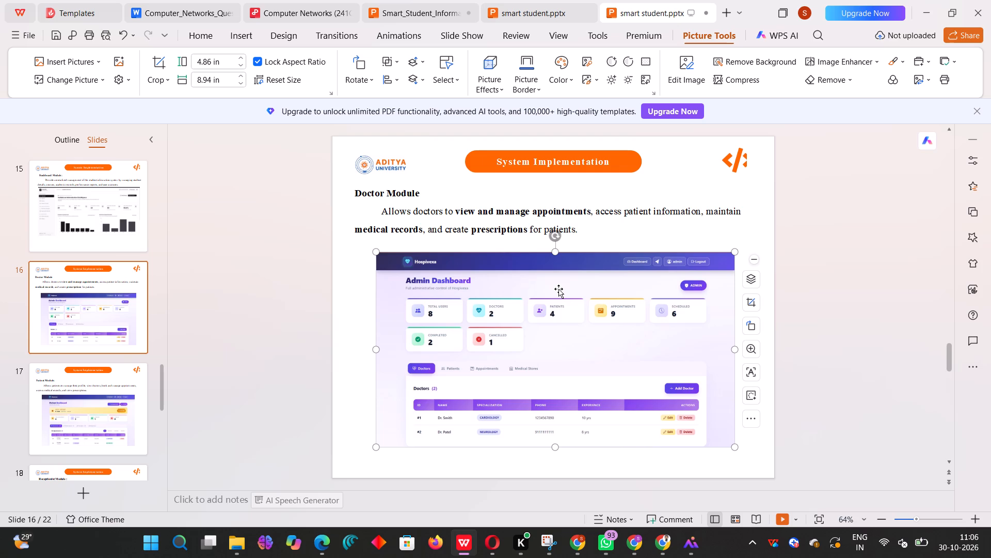
{"action": "key", "text": "Delete"}
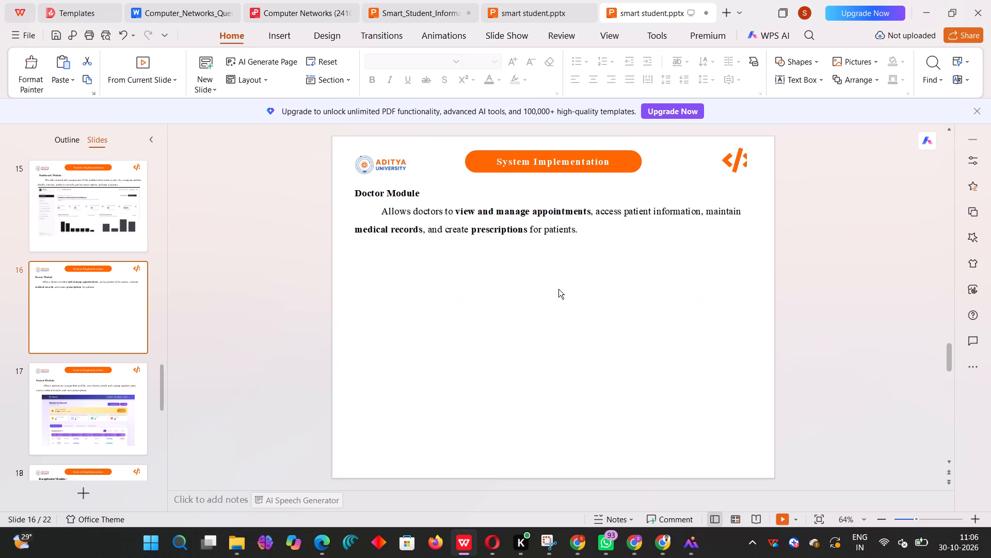
Copy the Doctor Module description paragraph about appointments, medical records and prescriptions on slide 16.
{"action": "left_click_drag", "start_coordinate": [378, 207], "coordinate": [540, 222]}
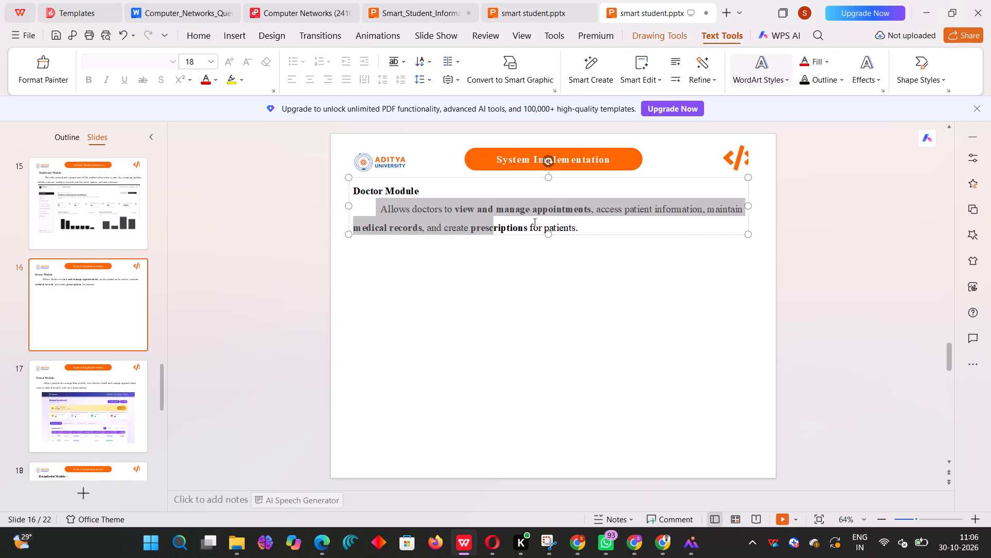
{"action": "left_click_drag", "start_coordinate": [540, 222], "coordinate": [645, 228]}
{"action": "key", "text": "ctrl+c"}
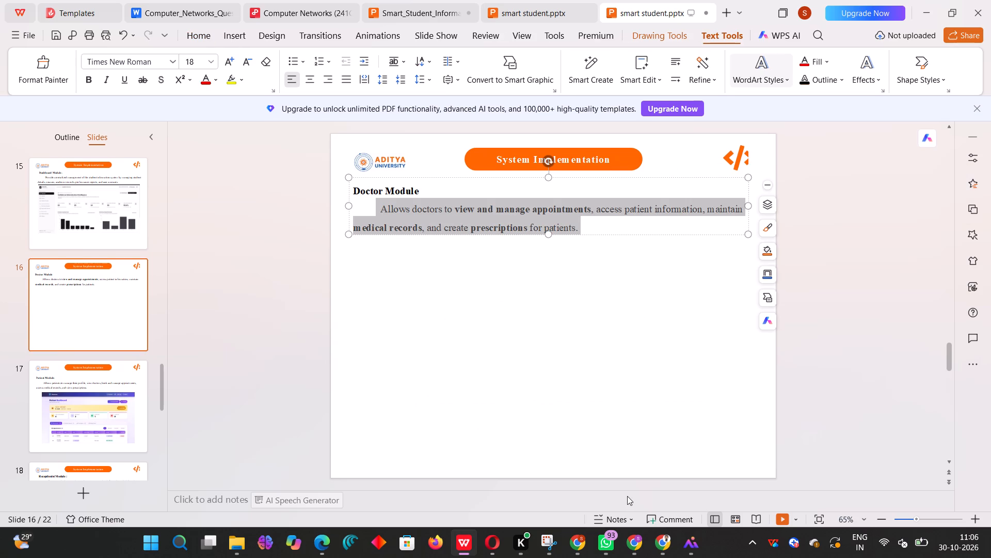
{"action": "left_click", "coordinate": [621, 412]}
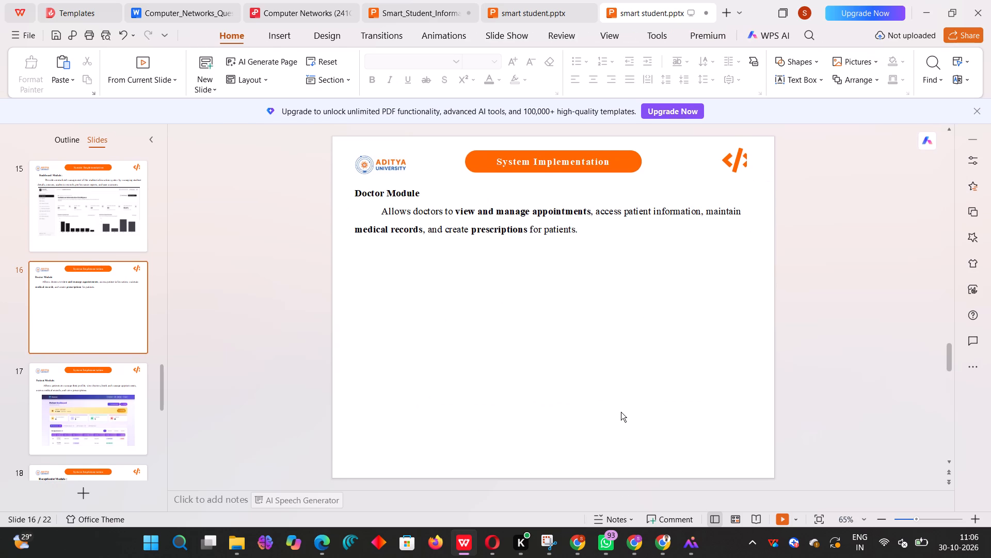
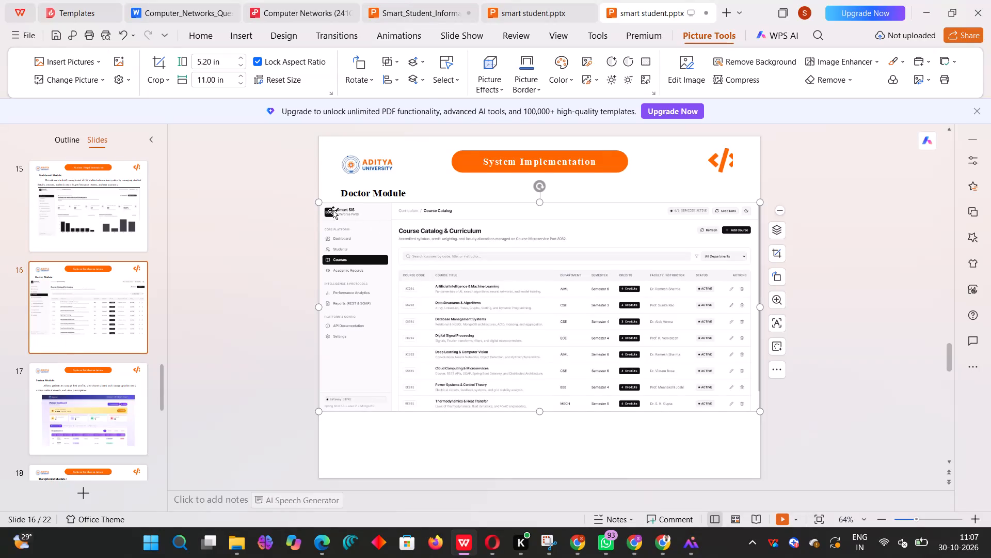
Resize the Course Catalog screenshot on slide 16 to about 4.53 by 9.57 in and place it below the description paragraph.
{"action": "left_click", "coordinate": [327, 207]}
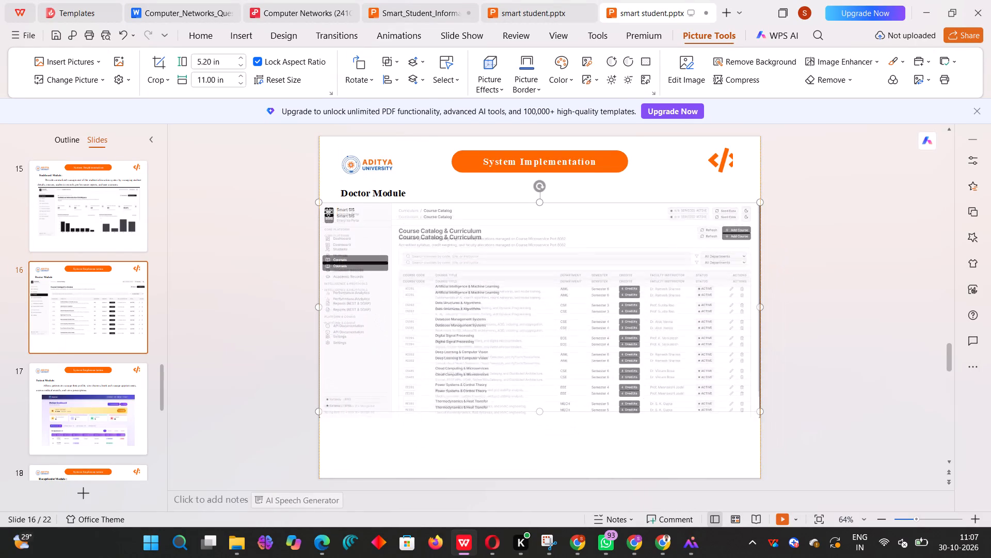
{"action": "left_click_drag", "start_coordinate": [319, 200], "coordinate": [377, 274]}
{"action": "left_click_drag", "start_coordinate": [576, 332], "coordinate": [544, 340]}
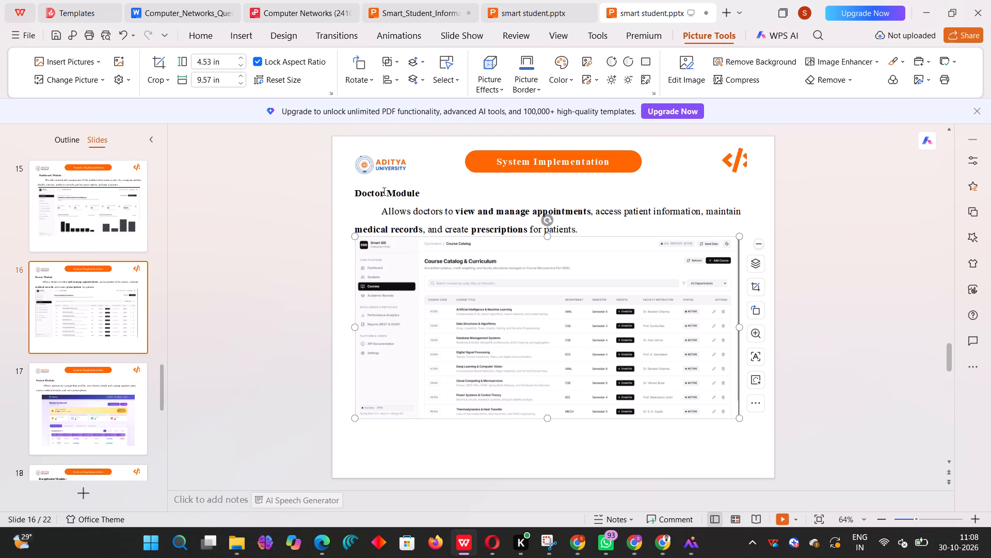
Change the heading on slide 16 from Doctor Module to "Courses Module".
{"action": "left_click_drag", "start_coordinate": [384, 192], "coordinate": [351, 192]}
{"action": "key", "text": "BackSpace"}
{"action": "type", "text": "Courses"}
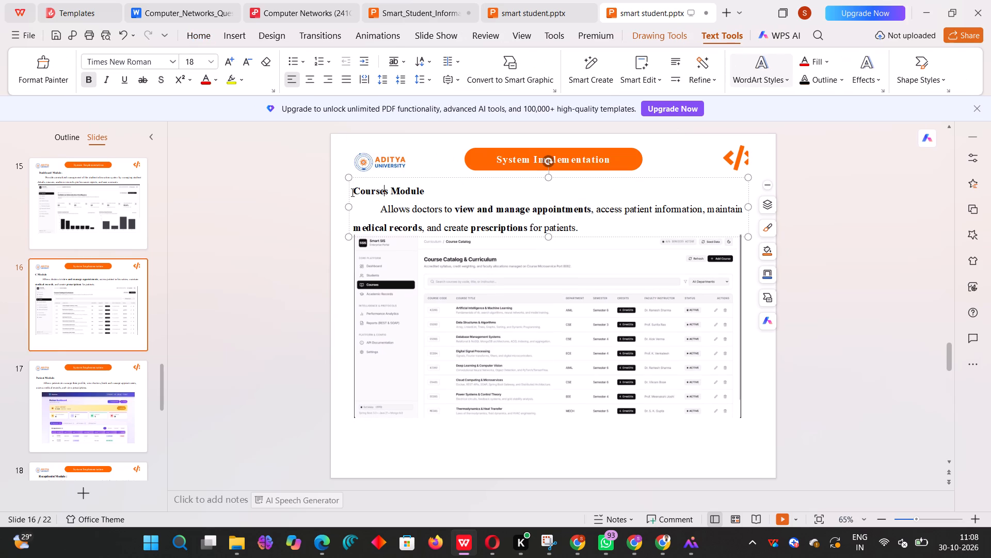
{"action": "left_click", "coordinate": [311, 269]}
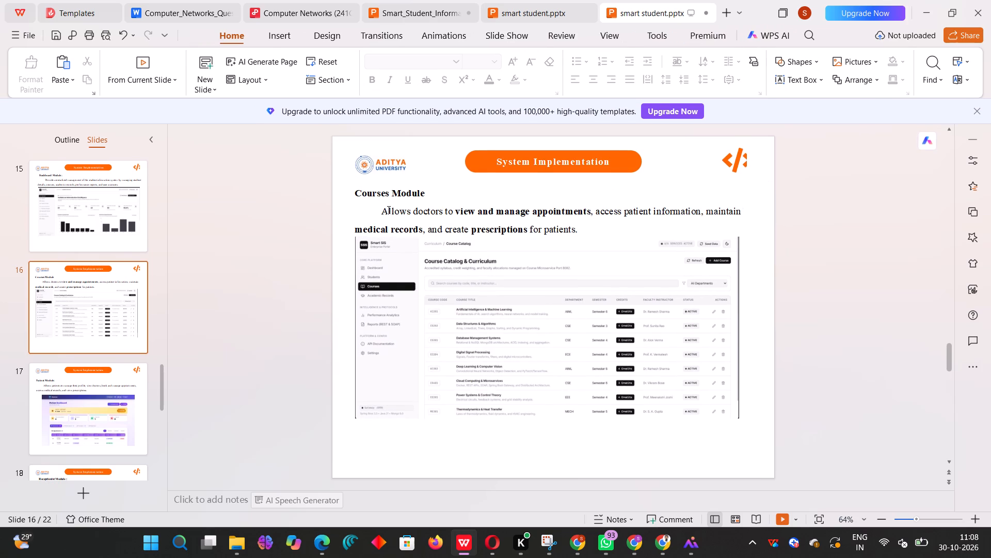
{"action": "left_click_drag", "start_coordinate": [380, 210], "coordinate": [591, 228]}
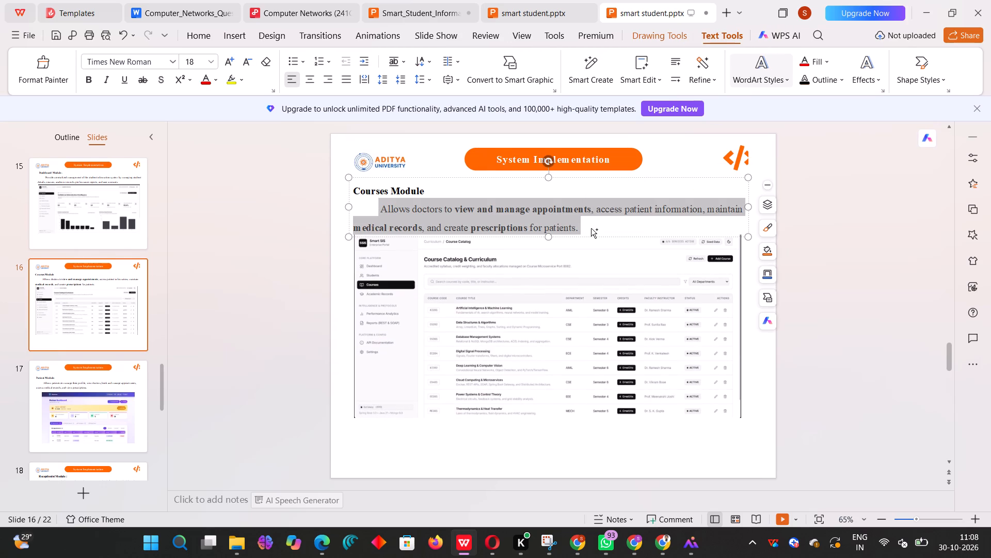
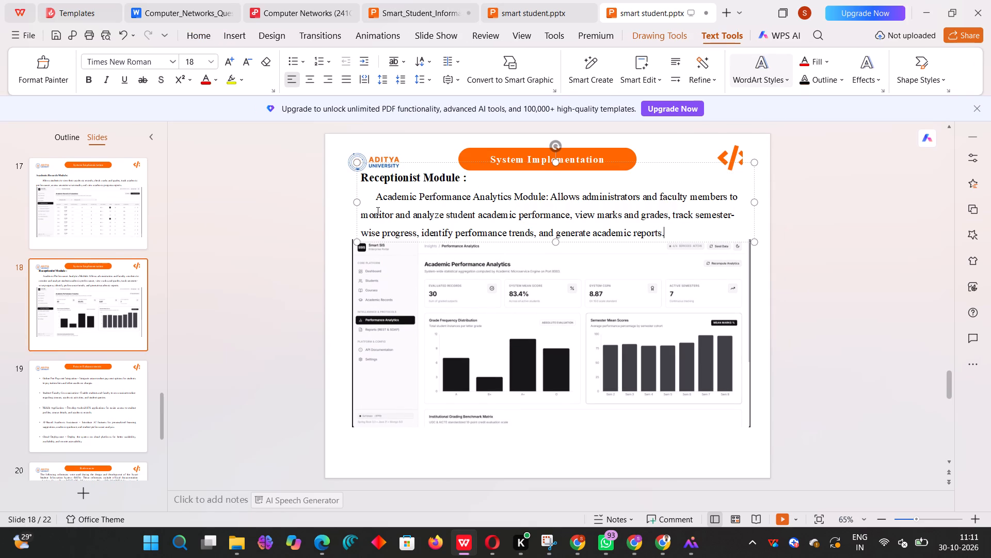
{"action": "left_click", "coordinate": [295, 306]}
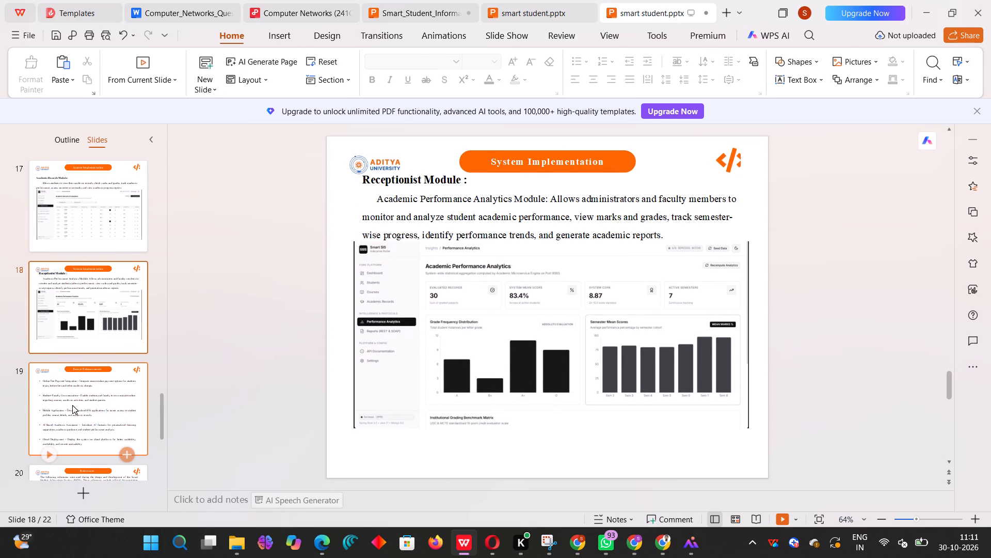
Insert a new blank slide after slide 18, before the Future Enhancements slide.
{"action": "left_click", "coordinate": [94, 307]}
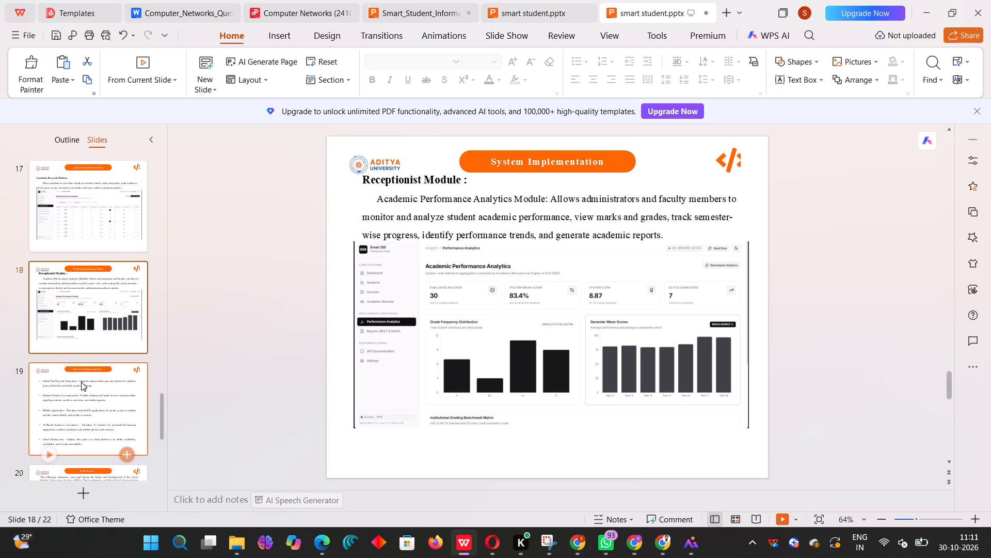
{"action": "left_click", "coordinate": [82, 382]}
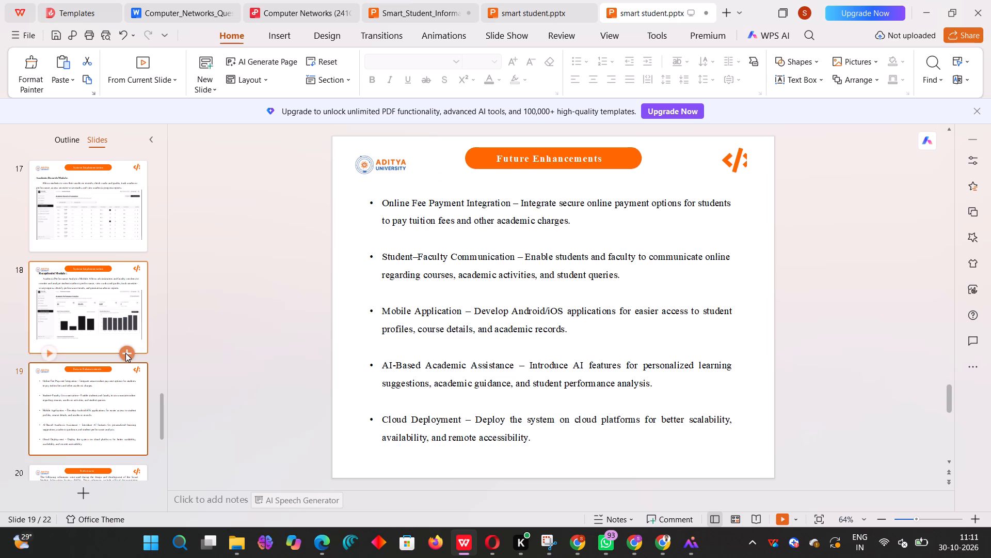
{"action": "left_click", "coordinate": [125, 353]}
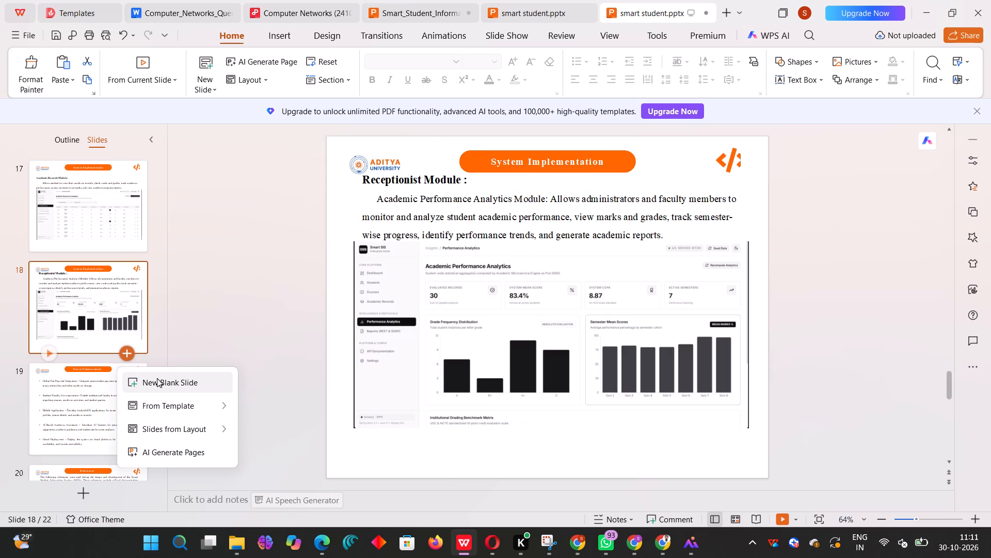
{"action": "left_click", "coordinate": [161, 399]}
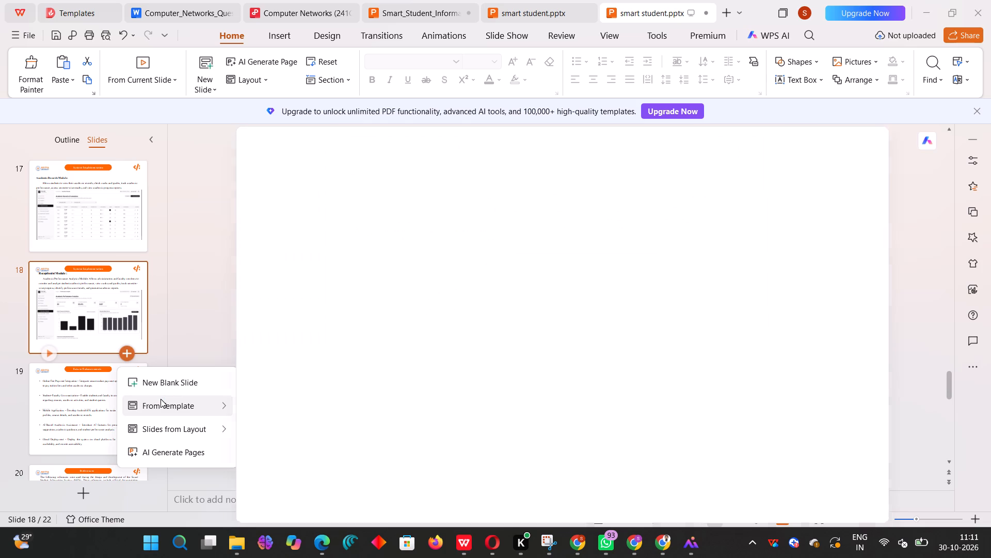
{"action": "left_click", "coordinate": [160, 384]}
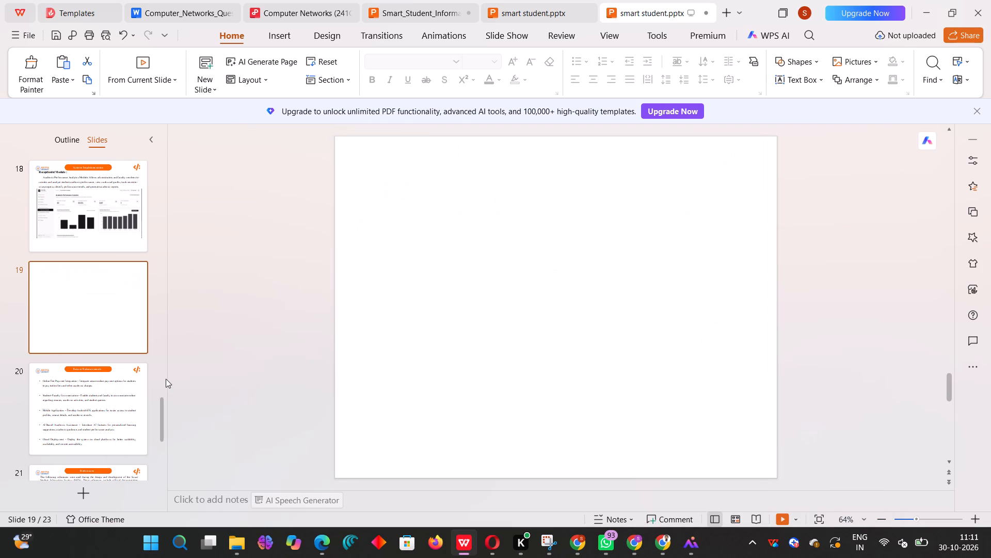
Copy all of slide 18's contents, including the banner, logos, text and screenshot, onto the blank slide 19.
{"action": "scroll", "coordinate": [116, 284], "scroll_direction": "up", "scroll_amount": 1}
{"action": "left_click", "coordinate": [88, 280]}
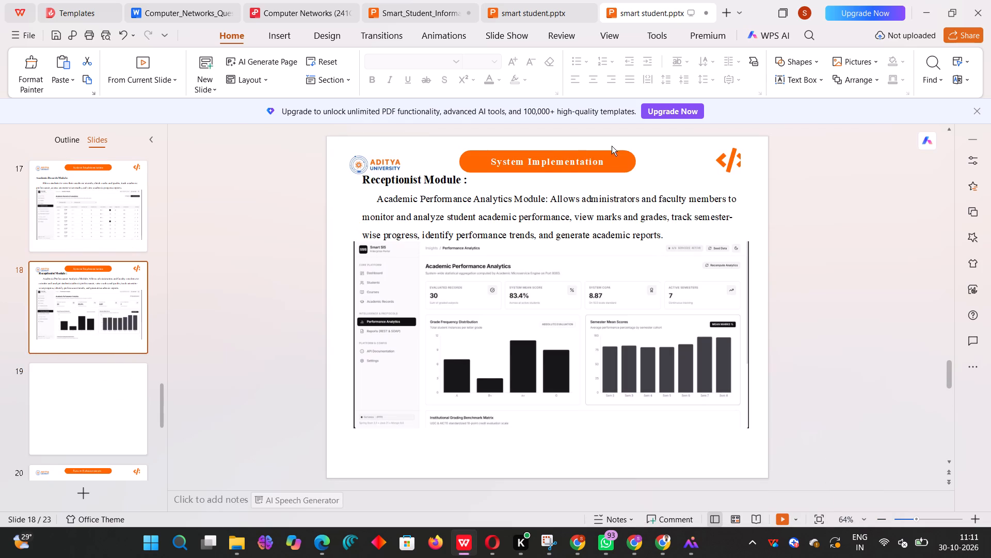
{"action": "left_click", "coordinate": [577, 169]}
{"action": "left_click", "coordinate": [608, 148]}
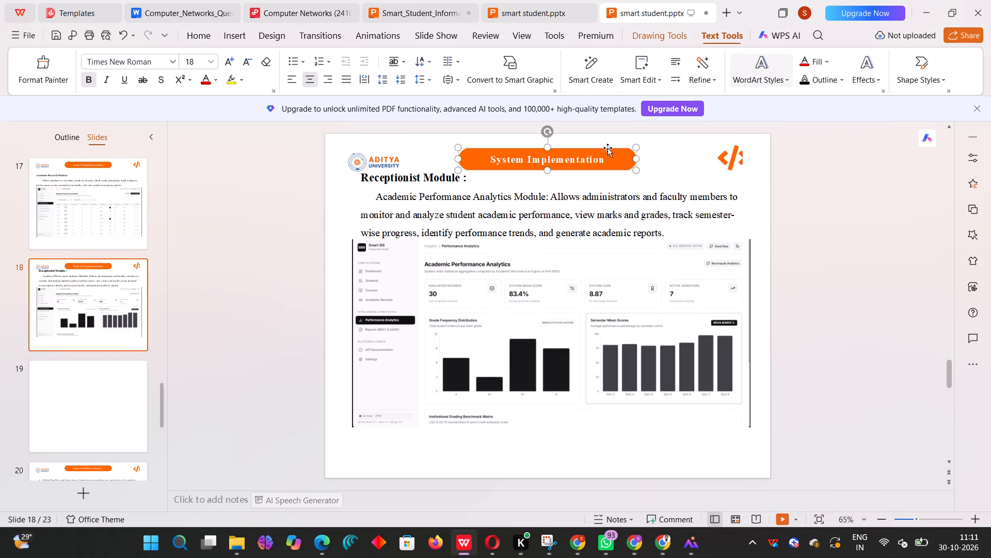
{"action": "key", "text": "ctrl+c"}
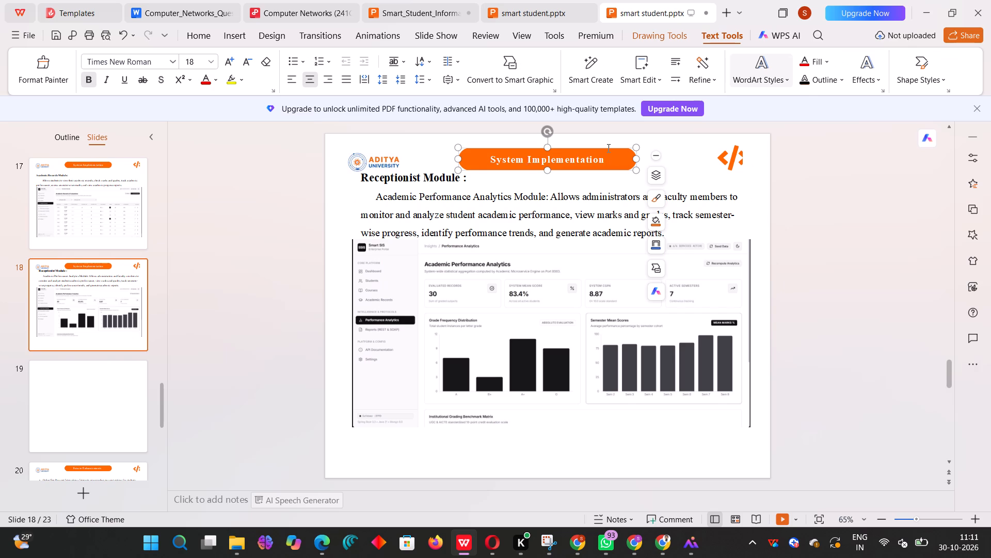
{"action": "left_click", "coordinate": [433, 148]}
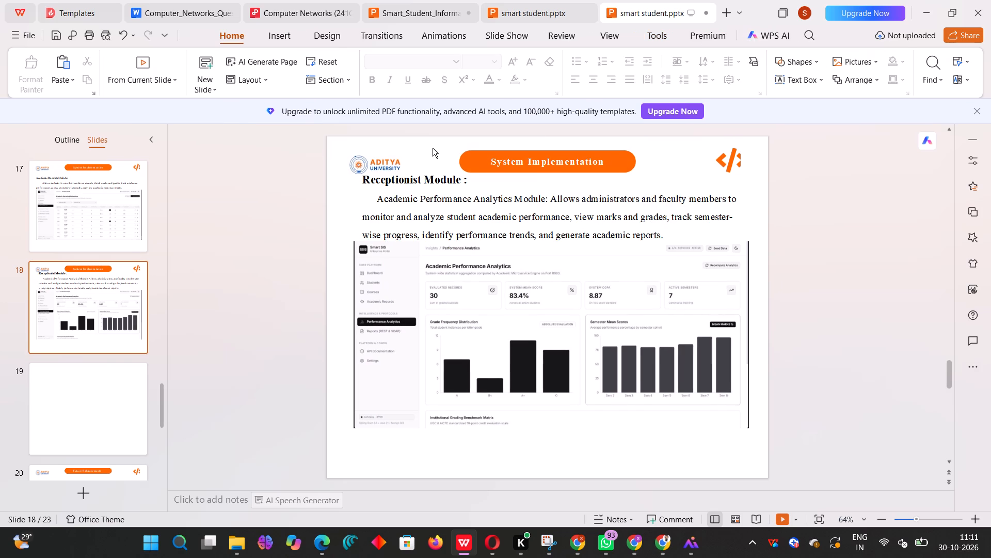
{"action": "key", "text": "ctrl+a"}
{"action": "key", "text": "ctrl+c"}
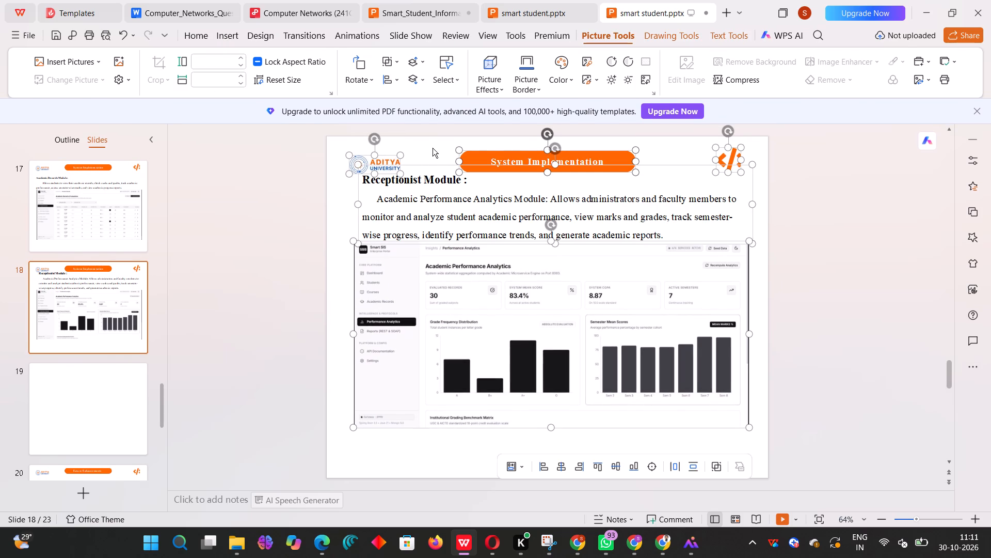
{"action": "left_click", "coordinate": [60, 404]}
{"action": "left_click", "coordinate": [452, 364]}
{"action": "key", "text": "ctrl+v"}
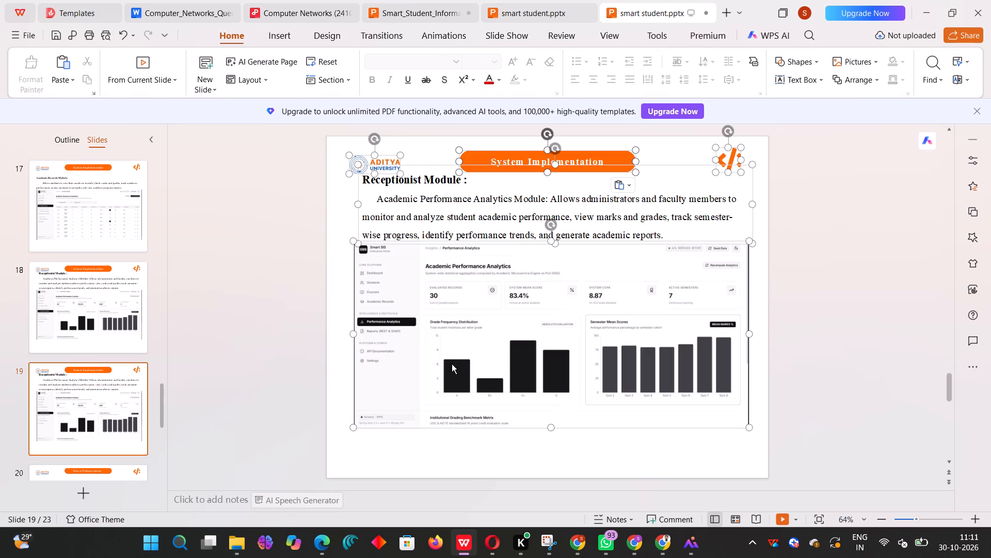
{"action": "left_click", "coordinate": [295, 297]}
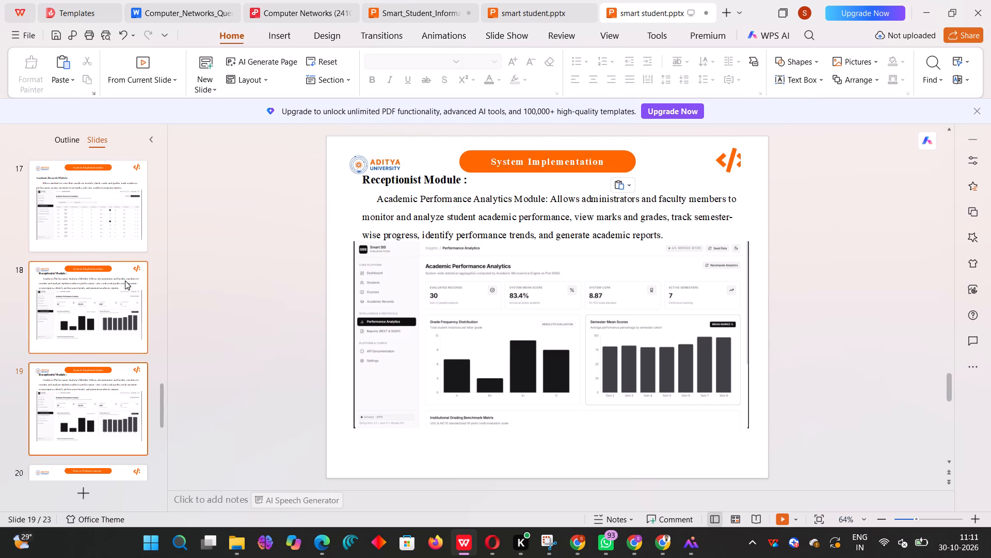
Change slide 18's heading from Receptionist Module to "Academic Performance Module :" using the description's wording, and make the pasted words bold.
{"action": "left_click", "coordinate": [93, 321]}
{"action": "left_click_drag", "start_coordinate": [372, 203], "coordinate": [473, 193]}
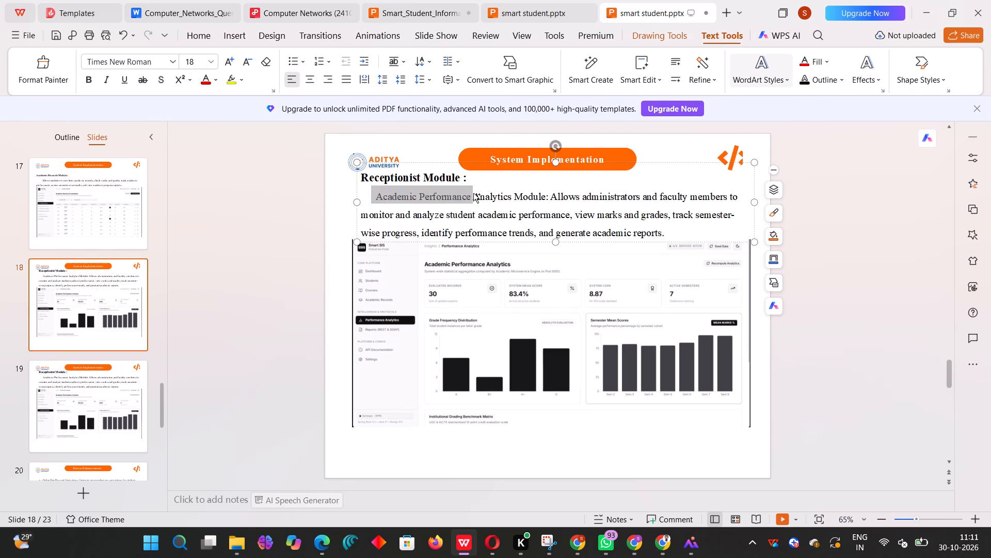
{"action": "key", "text": "ctrl+c"}
{"action": "left_click", "coordinate": [422, 176]}
{"action": "key", "text": "BackSpace"}
{"action": "key", "text": "BackSpace"}
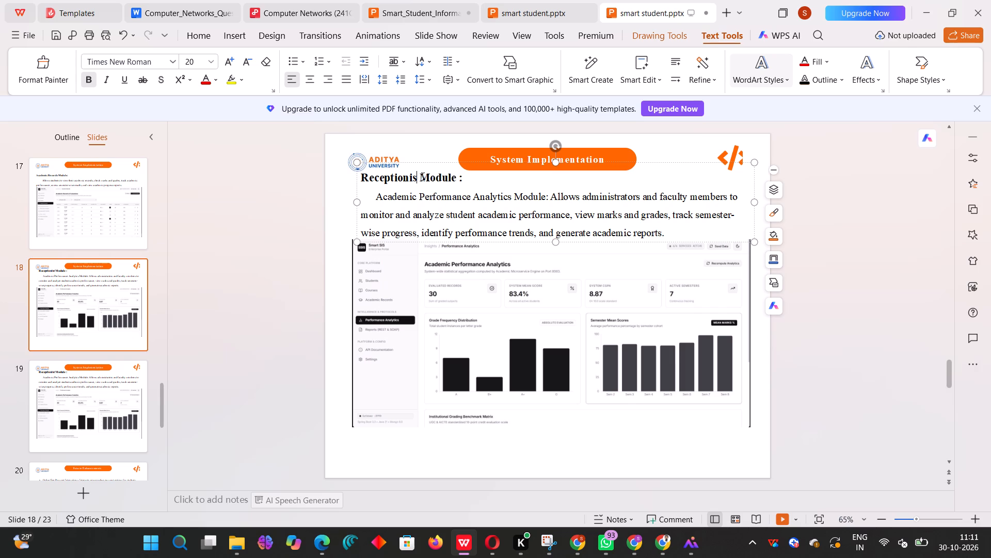
{"action": "key", "text": "BackSpace"}
{"action": "key", "text": "BackSpace"}
{"action": "key", "text": "BackSpace"}
{"action": "key", "text": "BackSpace"}
{"action": "key", "text": "BackSpace"}
{"action": "key", "text": "BackSpace"}
{"action": "key", "text": "BackSpace"}
{"action": "key", "text": "BackSpace"}
{"action": "key", "text": "BackSpace"}
{"action": "key", "text": "BackSpace"}
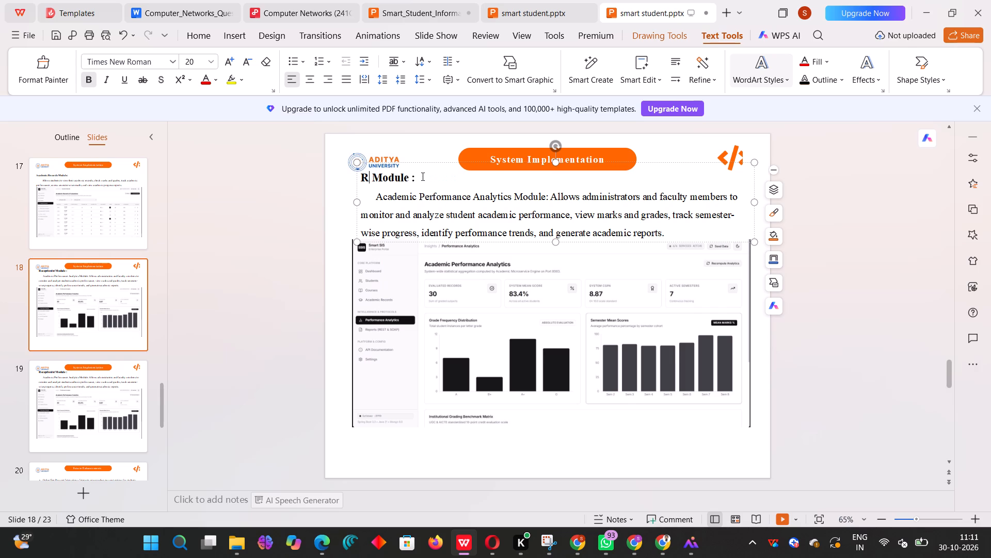
{"action": "key", "text": "ctrl+v"}
{"action": "left_click_drag", "start_coordinate": [476, 177], "coordinate": [371, 182]}
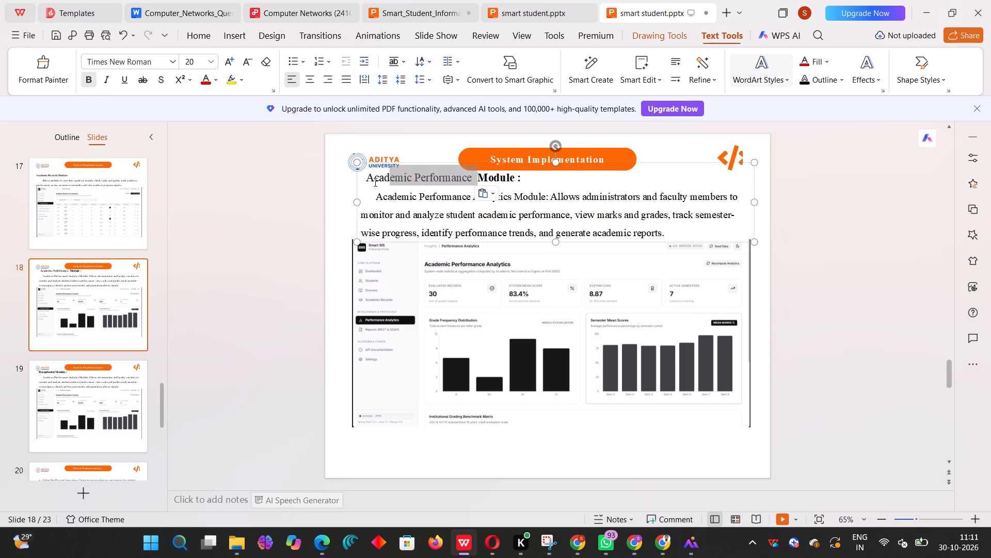
{"action": "left_click_drag", "start_coordinate": [371, 182], "coordinate": [346, 181]}
{"action": "left_click", "coordinate": [403, 141]}
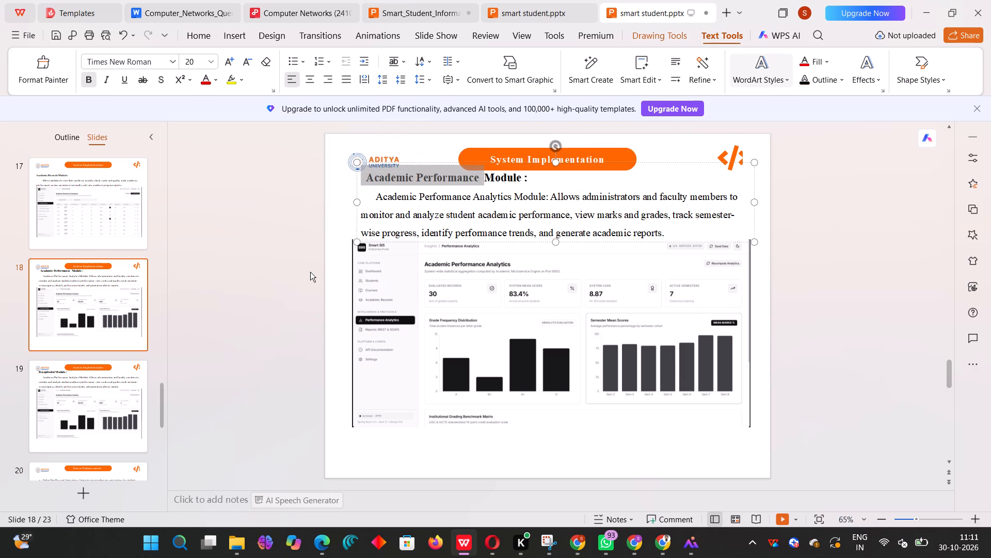
{"action": "left_click", "coordinate": [310, 272]}
Delete the Performance Analytics screenshot from slide 19.
{"action": "left_click", "coordinate": [102, 405]}
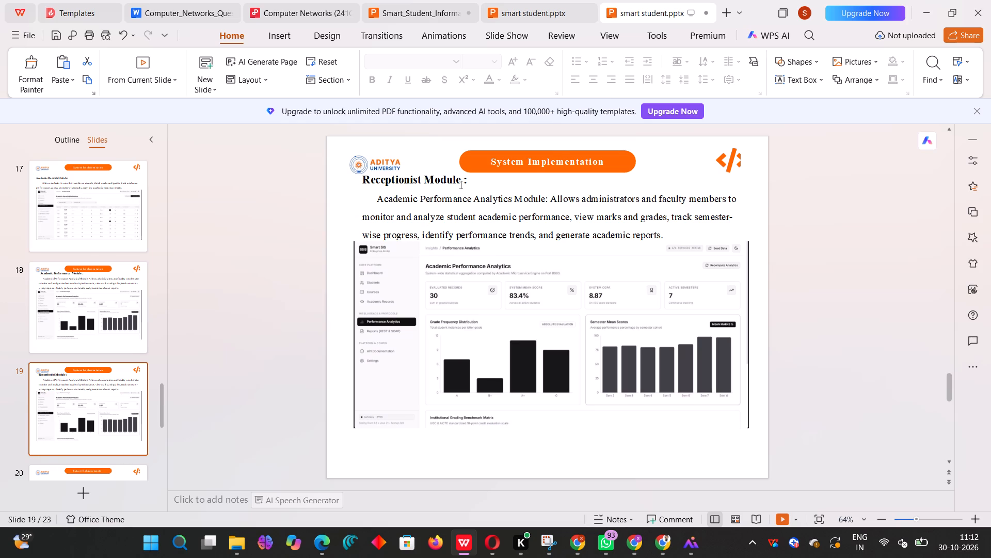
{"action": "left_click_drag", "start_coordinate": [460, 180], "coordinate": [382, 198]}
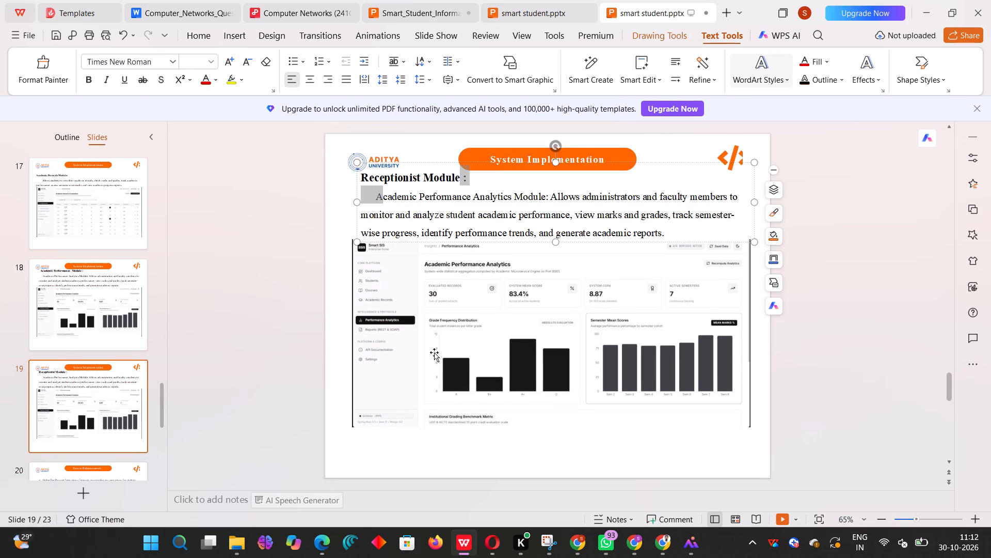
{"action": "left_click", "coordinate": [434, 352]}
{"action": "key", "text": "Delete"}
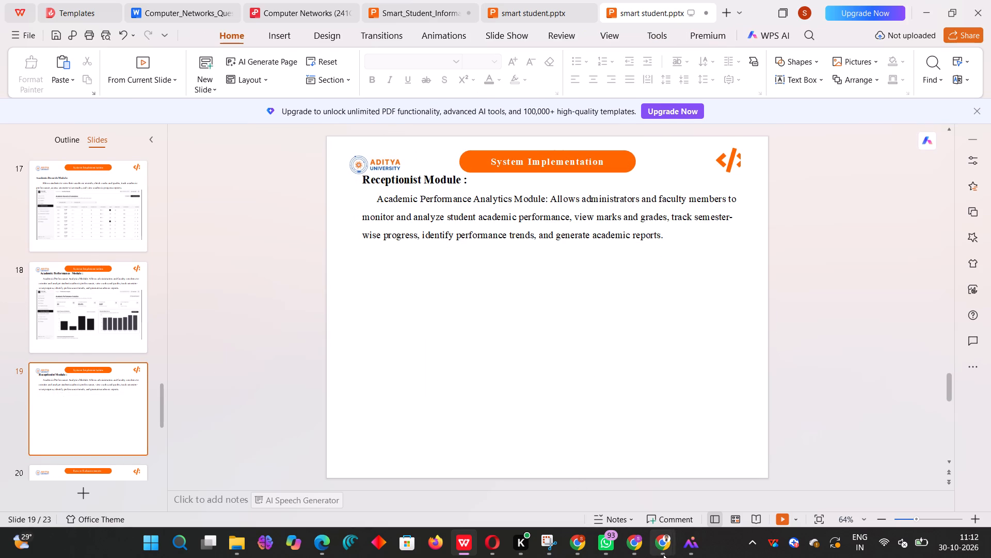
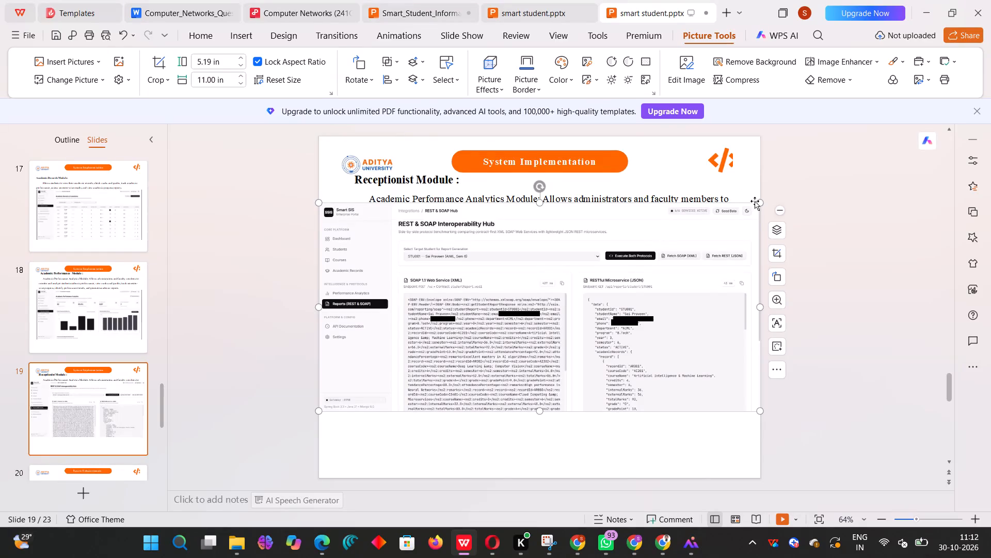
Shrink slide 19's REST & SOAP Interoperability Hub screenshot to 4.37 by 9.25 in and position it below the description.
{"action": "left_click_drag", "start_coordinate": [759, 202], "coordinate": [689, 283]}
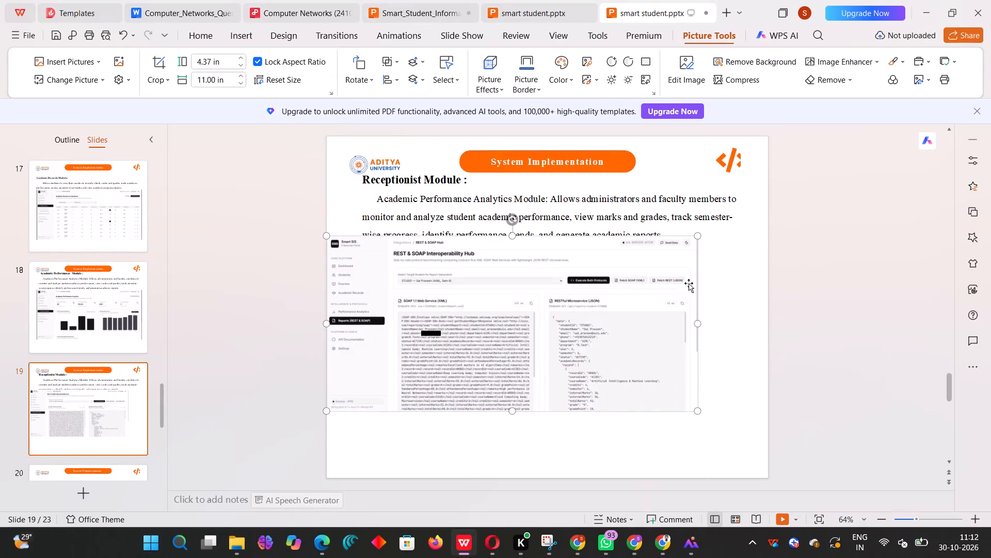
{"action": "left_click_drag", "start_coordinate": [547, 353], "coordinate": [569, 362]}
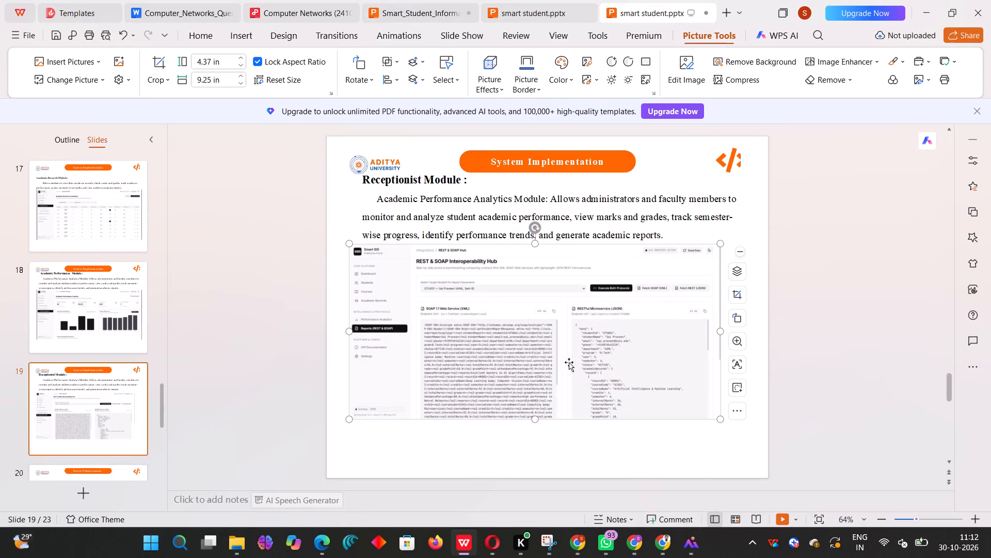
{"action": "left_click_drag", "start_coordinate": [569, 362], "coordinate": [571, 367]}
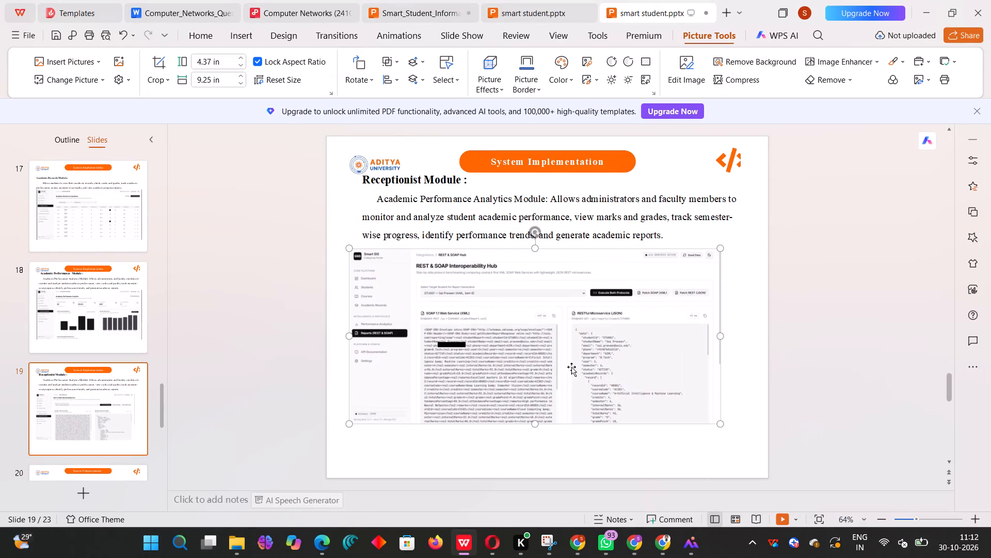
{"action": "left_click", "coordinate": [280, 369]}
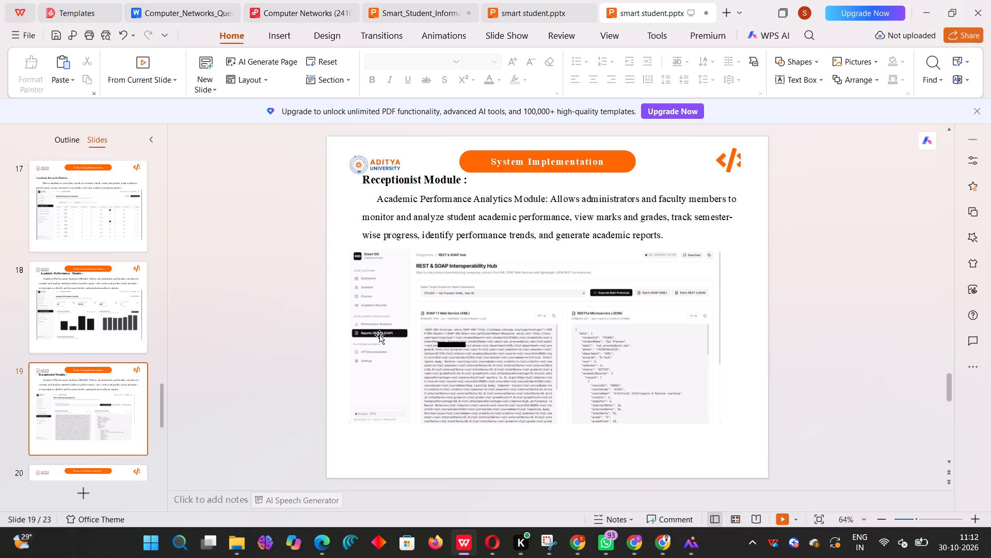
Examine slide 19's REST & SOAP Interoperability Hub screenshot and the heading and description above it.
{"action": "scroll", "coordinate": [390, 336], "scroll_direction": "up", "scroll_amount": 2, "text": "ctrl"}
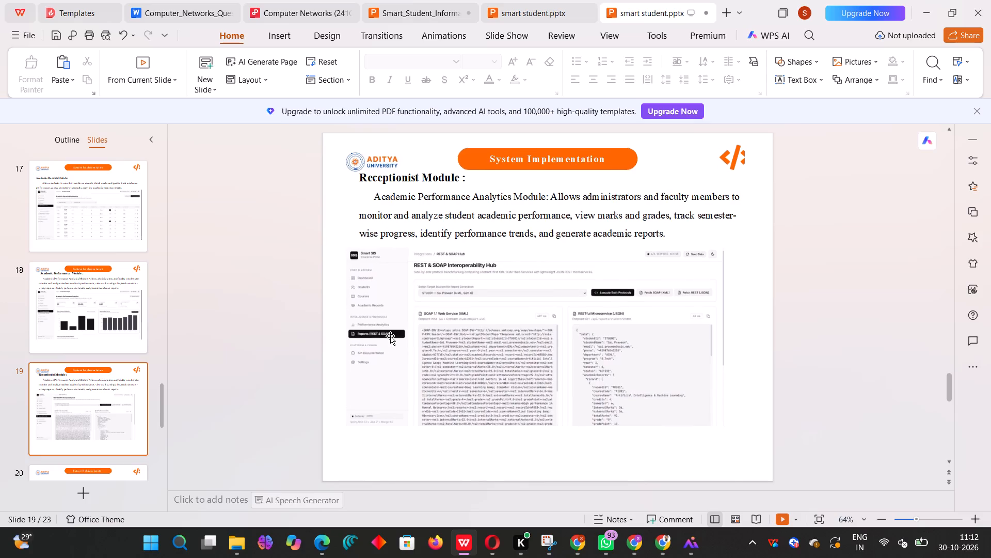
{"action": "scroll", "coordinate": [390, 336], "scroll_direction": "up", "scroll_amount": 3, "text": "ctrl"}
{"action": "scroll", "coordinate": [390, 336], "scroll_direction": "right", "scroll_amount": 2}
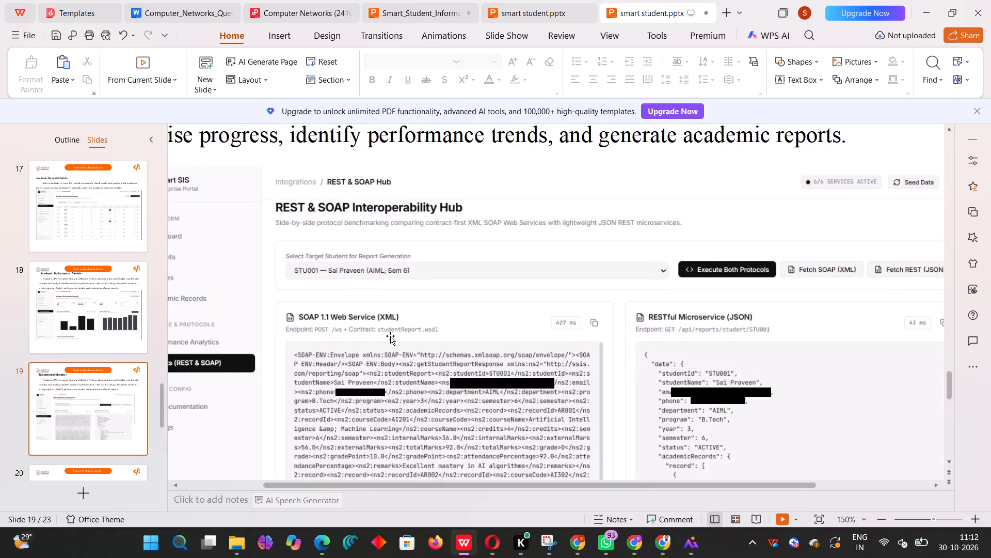
{"action": "scroll", "coordinate": [390, 336], "scroll_direction": "down", "scroll_amount": 2}
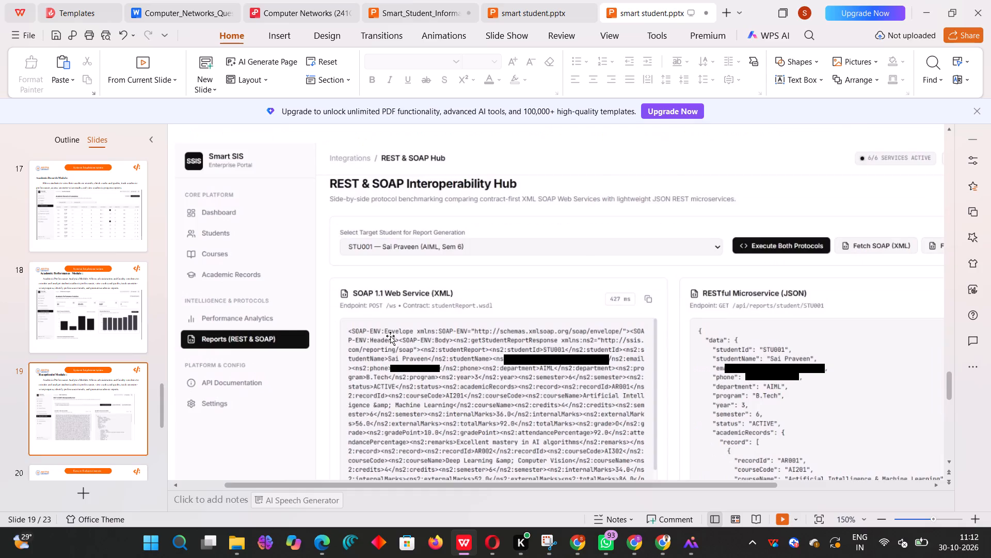
{"action": "scroll", "coordinate": [390, 336], "scroll_direction": "down", "scroll_amount": 2, "text": "ctrl"}
{"action": "scroll", "coordinate": [310, 194], "scroll_direction": "up", "scroll_amount": 1}
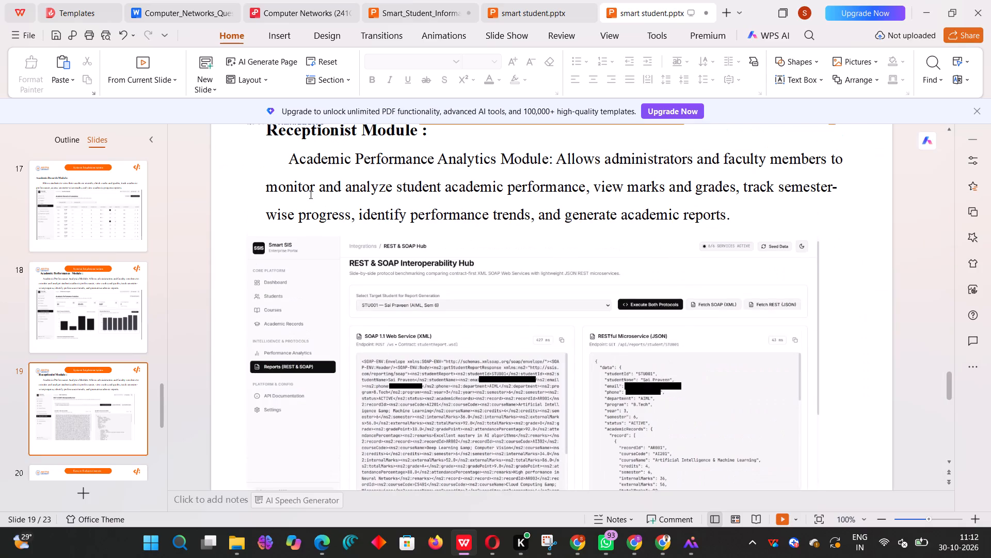
{"action": "scroll", "coordinate": [310, 194], "scroll_direction": "up", "scroll_amount": 1}
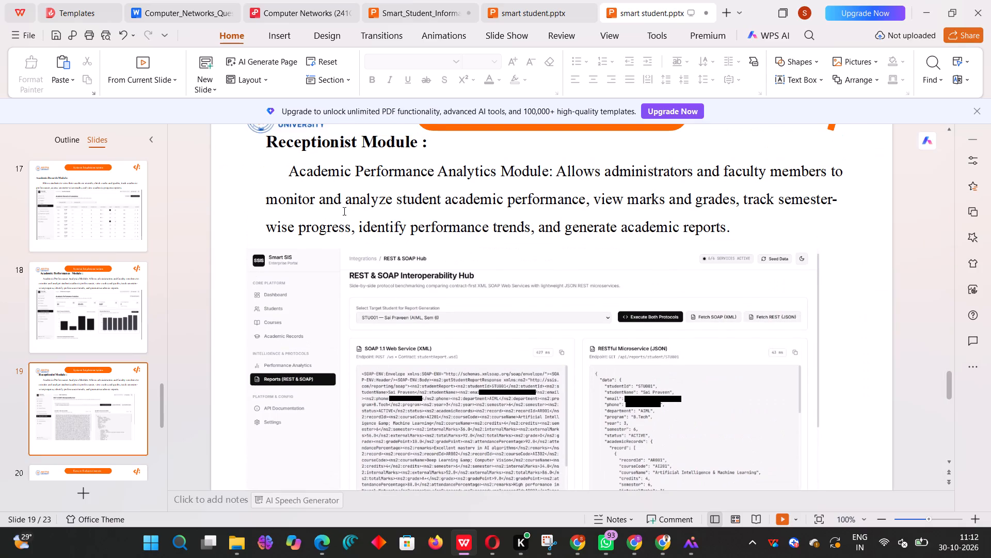
{"action": "scroll", "coordinate": [343, 211], "scroll_direction": "up", "scroll_amount": 1}
{"action": "scroll", "coordinate": [446, 273], "scroll_direction": "down", "scroll_amount": 1, "text": "ctrl"}
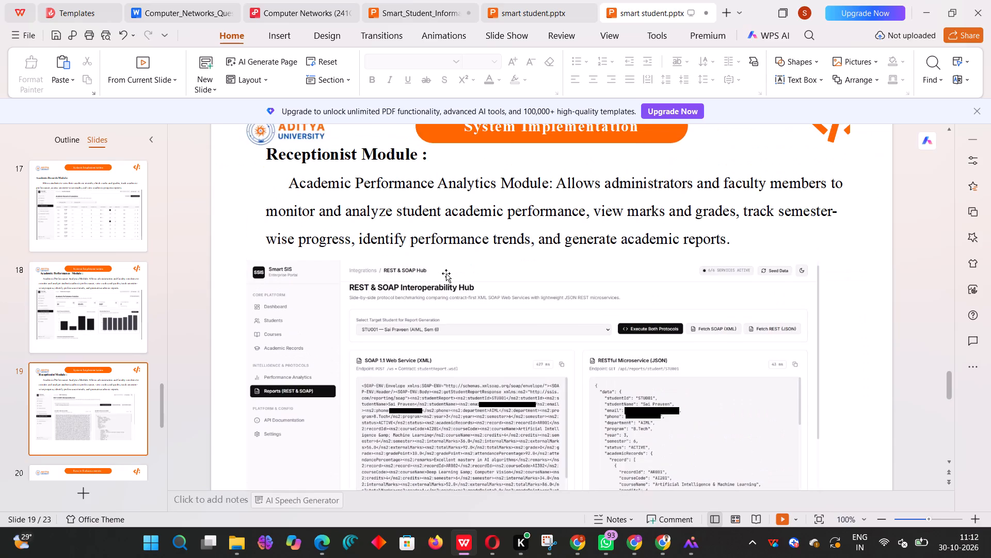
{"action": "scroll", "coordinate": [446, 273], "scroll_direction": "down", "scroll_amount": 1, "text": "ctrl"}
Replace "Receptionist" in slide 19's heading with "Reports" so it reads "Reports Module :".
{"action": "left_click_drag", "start_coordinate": [421, 178], "coordinate": [371, 177]}
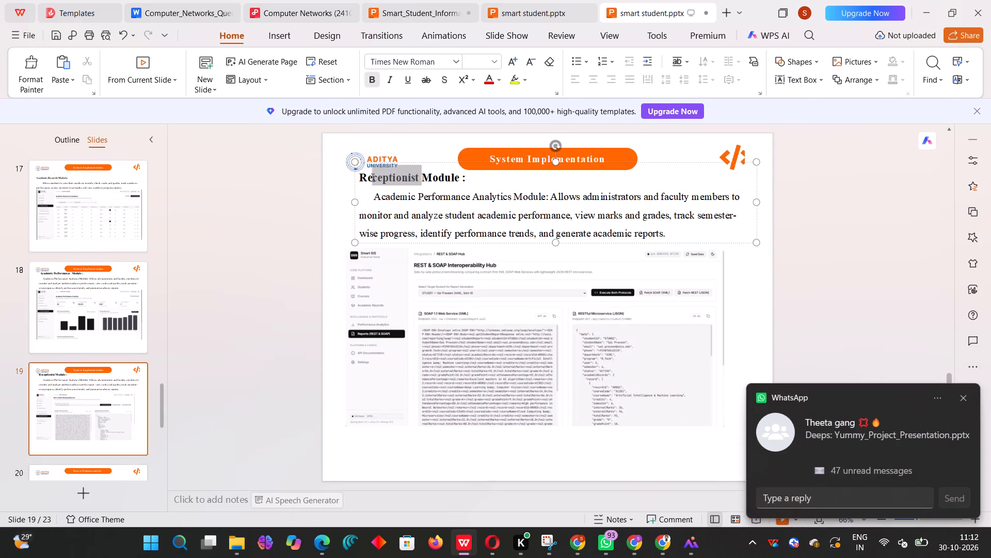
{"action": "left_click_drag", "start_coordinate": [371, 177], "coordinate": [351, 178]}
{"action": "key", "text": "BackSpace"}
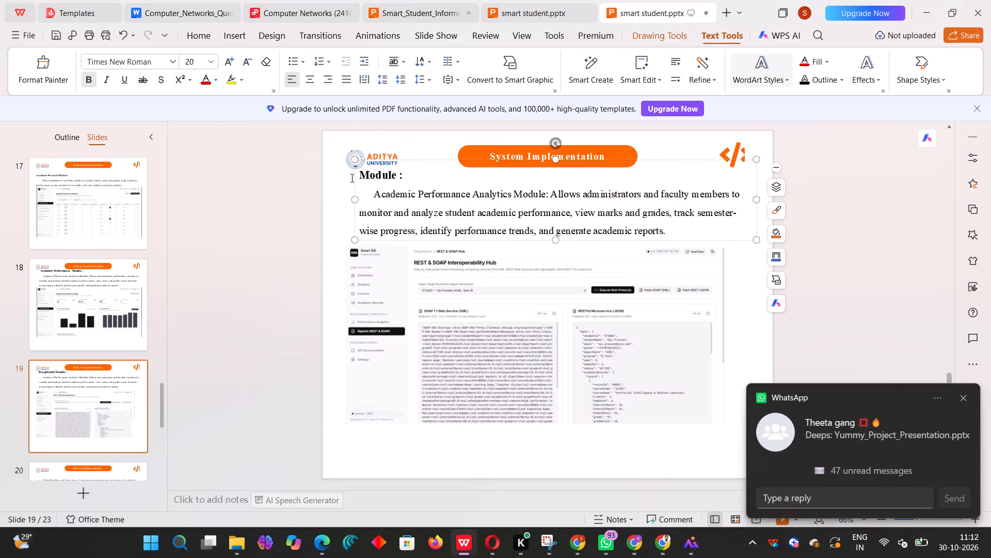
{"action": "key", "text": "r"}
{"action": "key", "text": "BackSpace"}
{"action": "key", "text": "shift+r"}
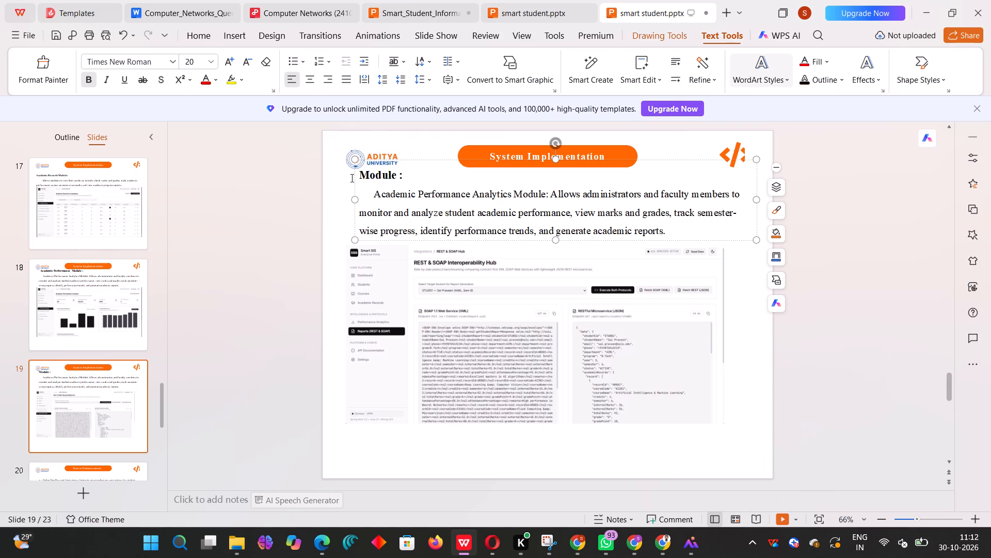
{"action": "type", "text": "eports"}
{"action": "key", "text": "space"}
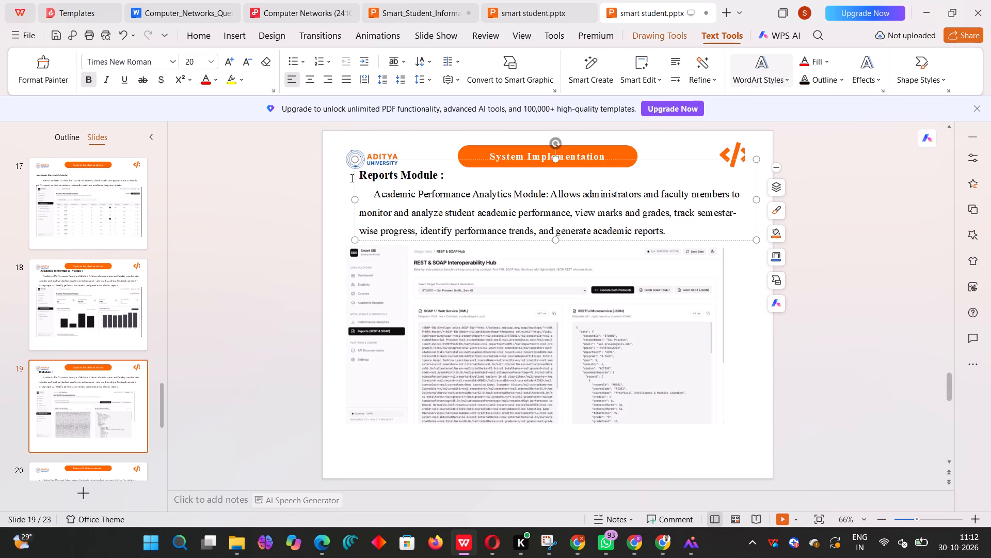
Complete slide 19's heading as "Reports (REST&SOAP)Module :".
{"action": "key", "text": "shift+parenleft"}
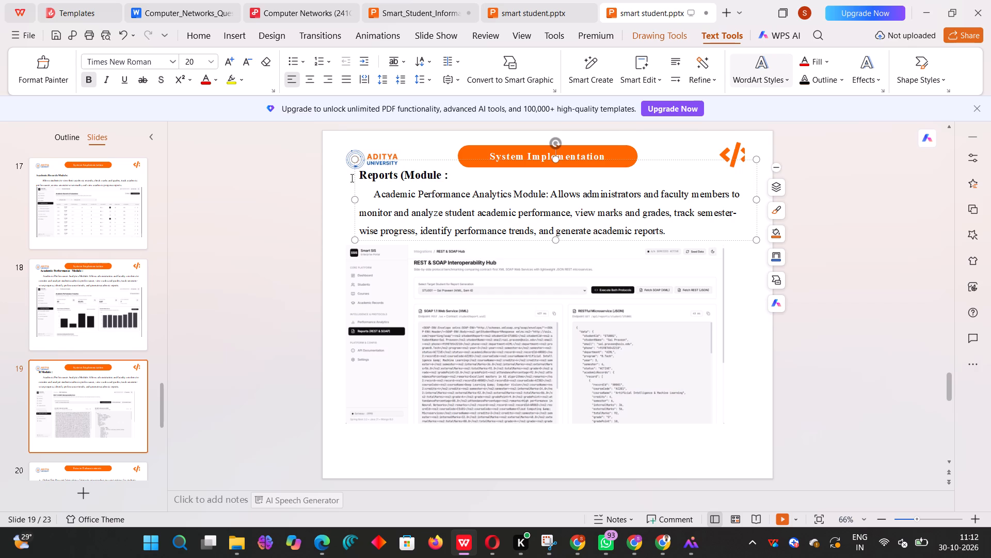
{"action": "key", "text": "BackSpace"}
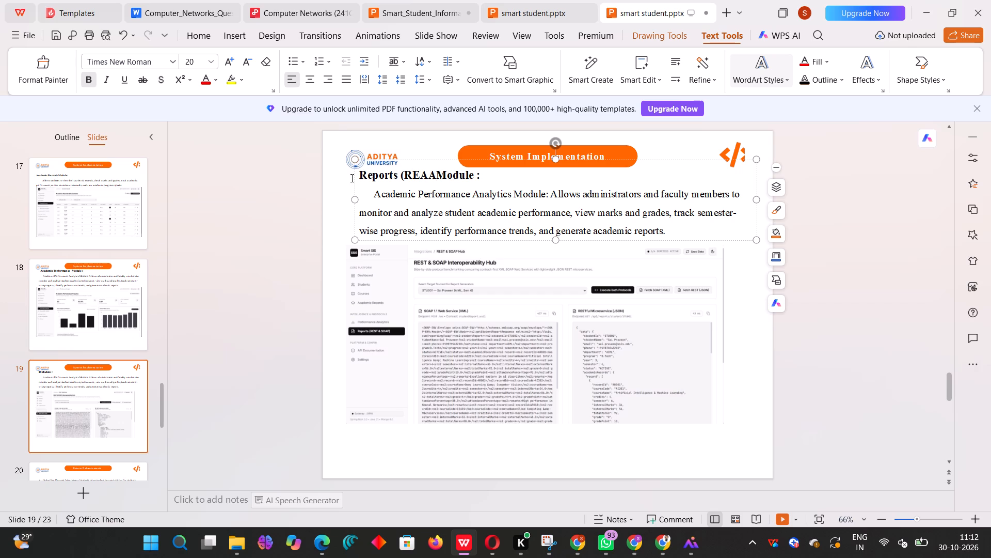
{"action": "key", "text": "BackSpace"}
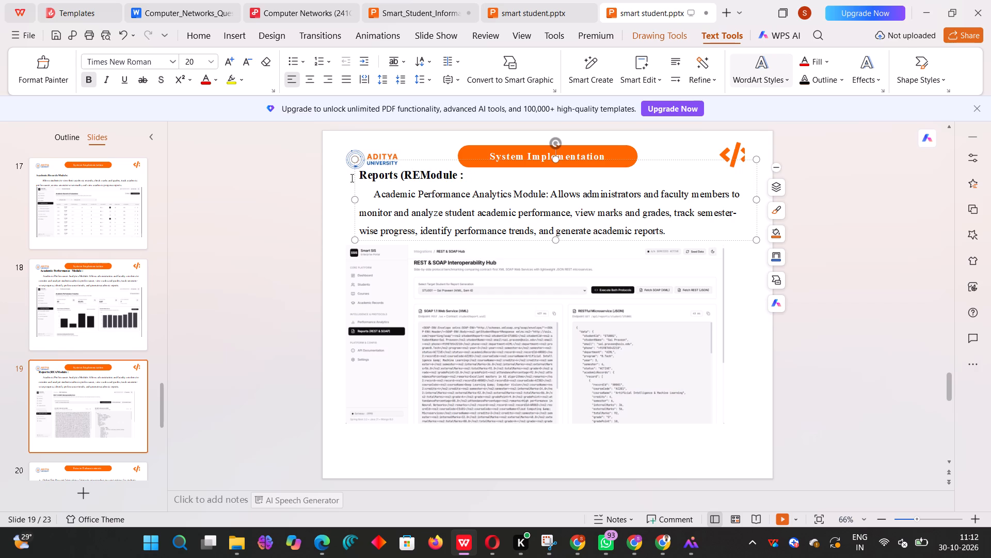
{"action": "type", "text": "ST"}
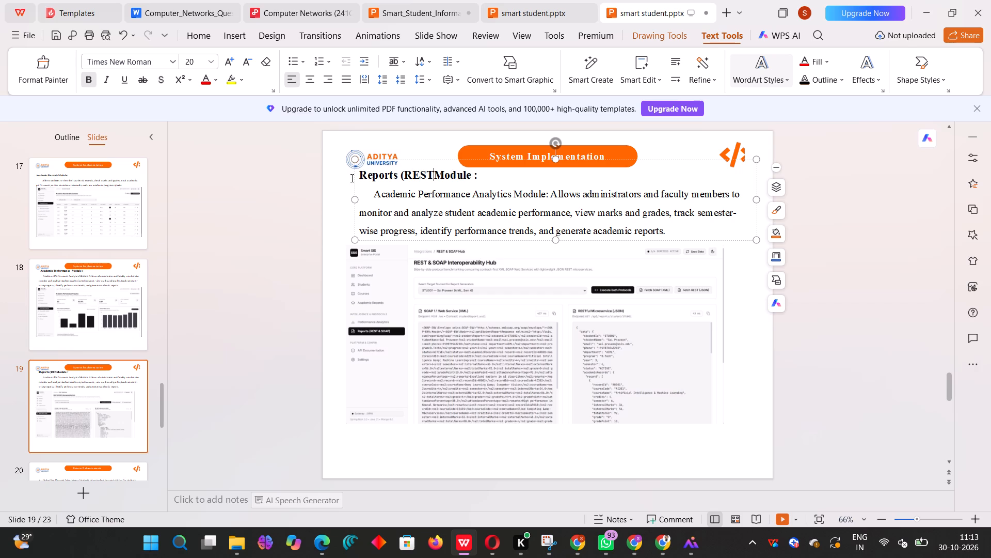
{"action": "key", "text": "shift+ampersand"}
{"action": "type", "text": "SOAP"}
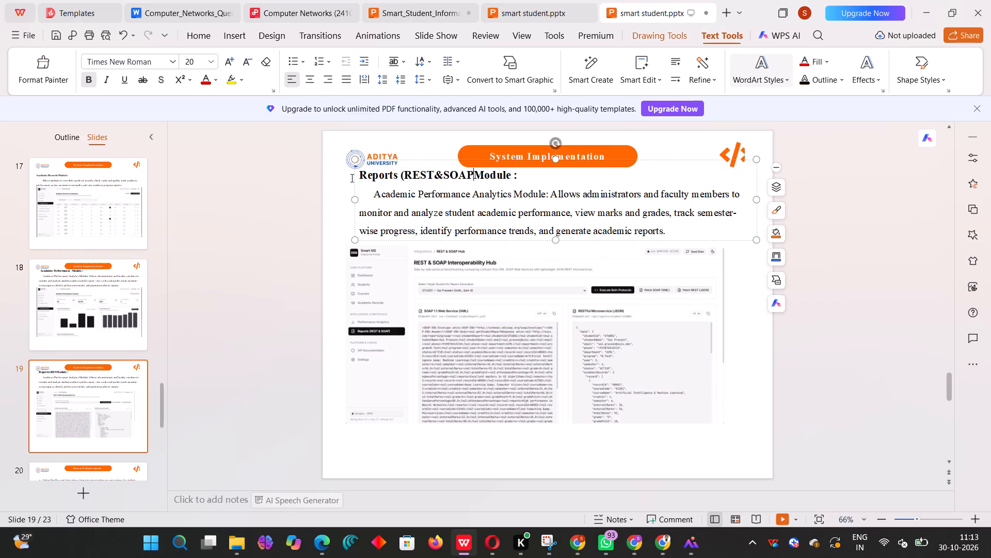
{"action": "key", "text": "shift+parenright"}
{"action": "left_click", "coordinate": [279, 253]}
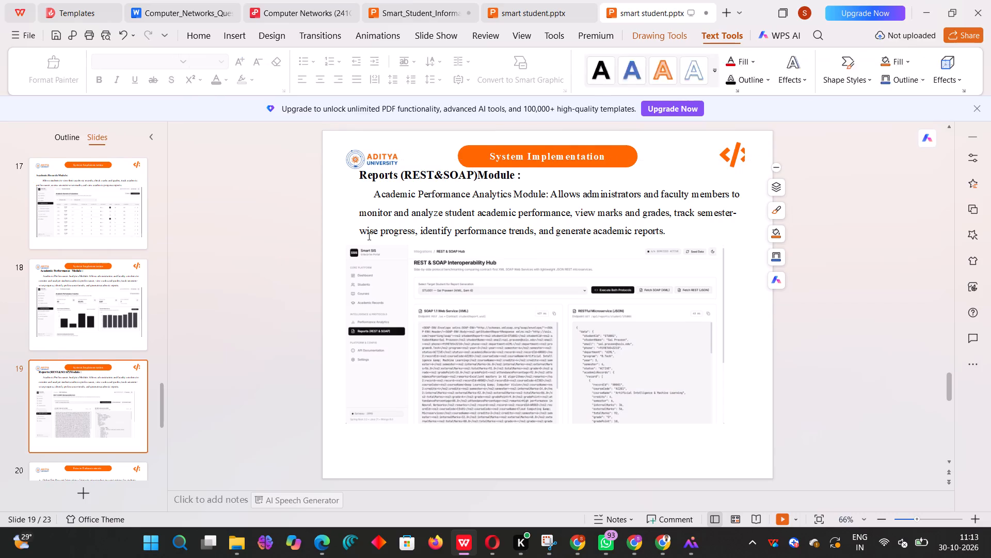
{"action": "left_click_drag", "start_coordinate": [373, 197], "coordinate": [421, 224]}
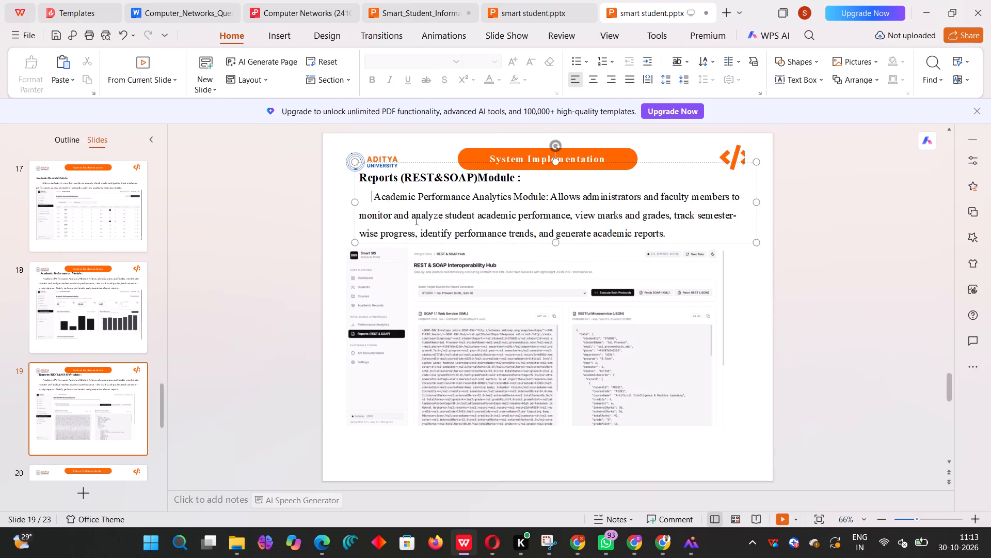
{"action": "left_click_drag", "start_coordinate": [421, 224], "coordinate": [677, 247]}
{"action": "key", "text": "ctrl+c"}
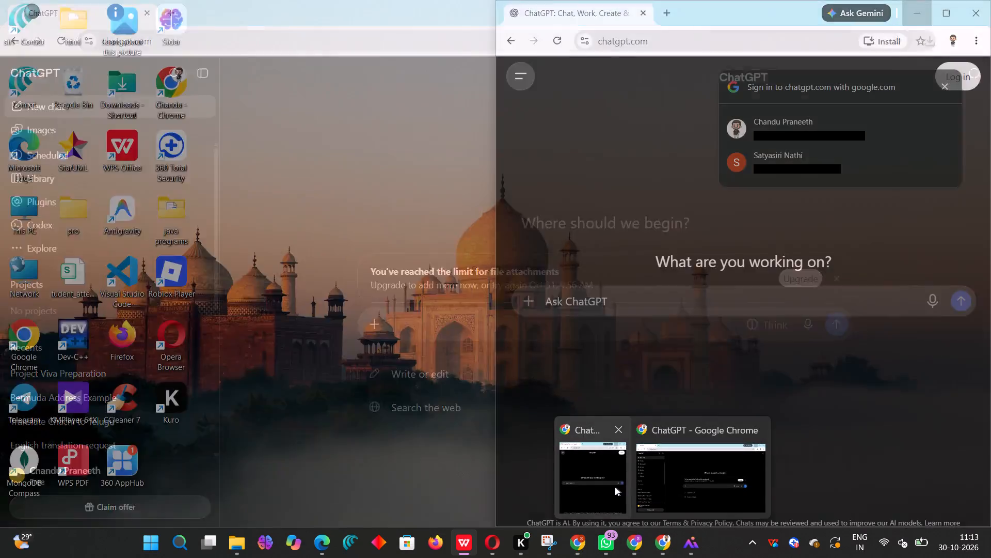
{"action": "left_click", "coordinate": [641, 495]}
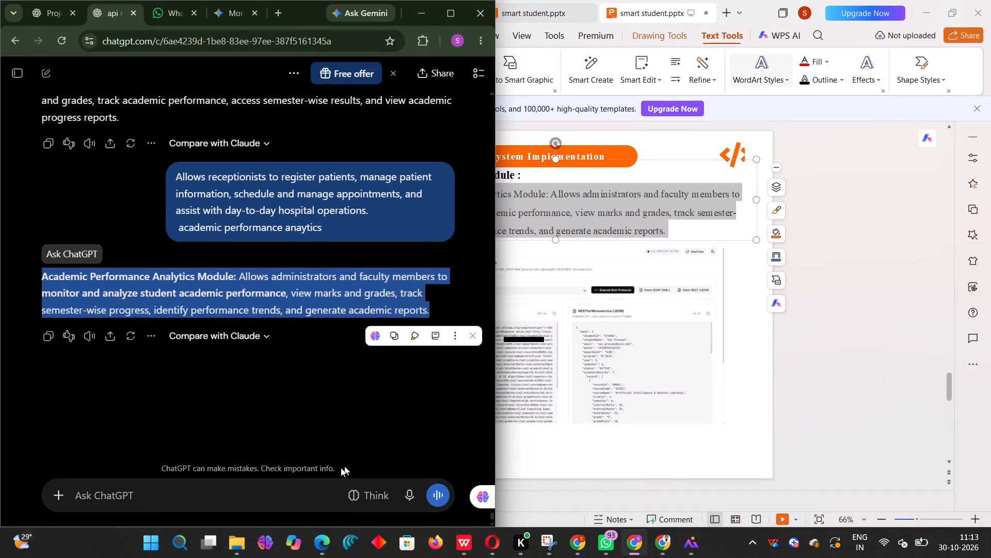
{"action": "left_click", "coordinate": [294, 492]}
{"action": "key", "text": "ctrl+v"}
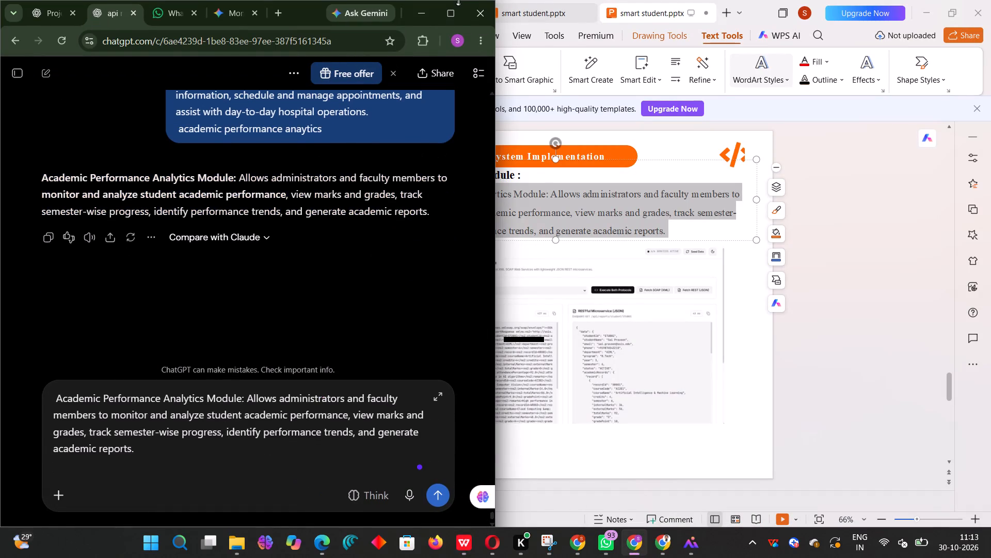
{"action": "left_click", "coordinate": [419, 22]}
{"action": "left_click_drag", "start_coordinate": [525, 169], "coordinate": [402, 172]}
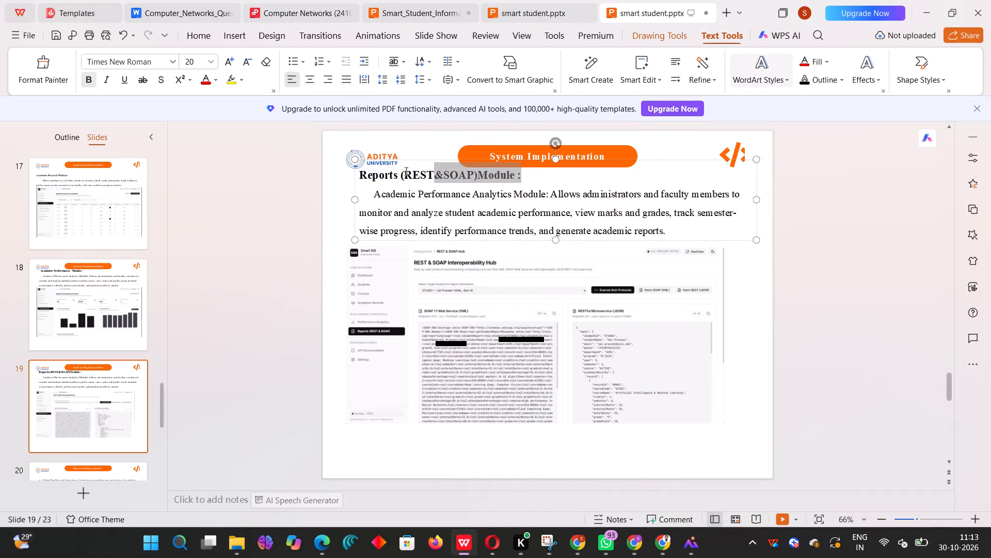
{"action": "left_click_drag", "start_coordinate": [402, 172], "coordinate": [320, 176]}
{"action": "key", "text": "ctrl+c"}
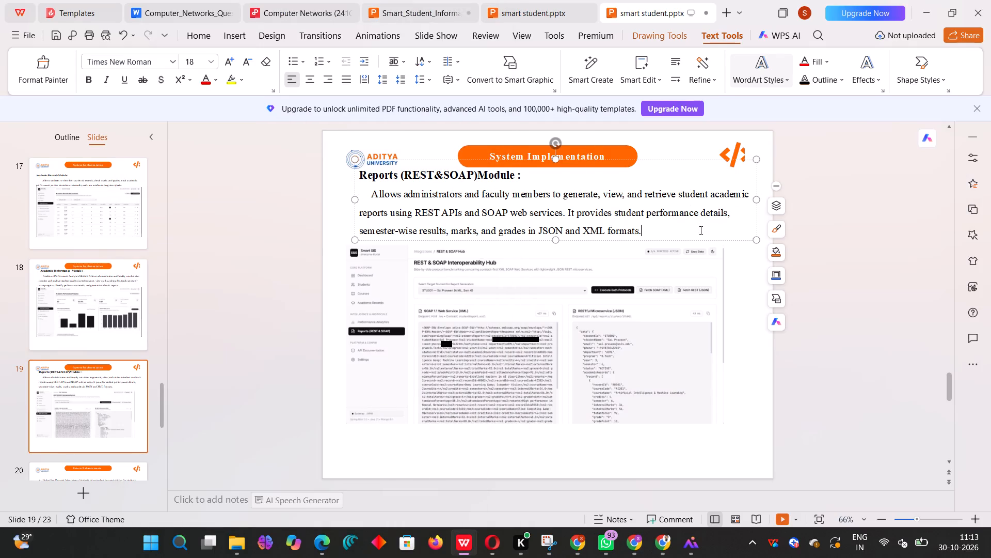
{"action": "left_click", "coordinate": [282, 235]}
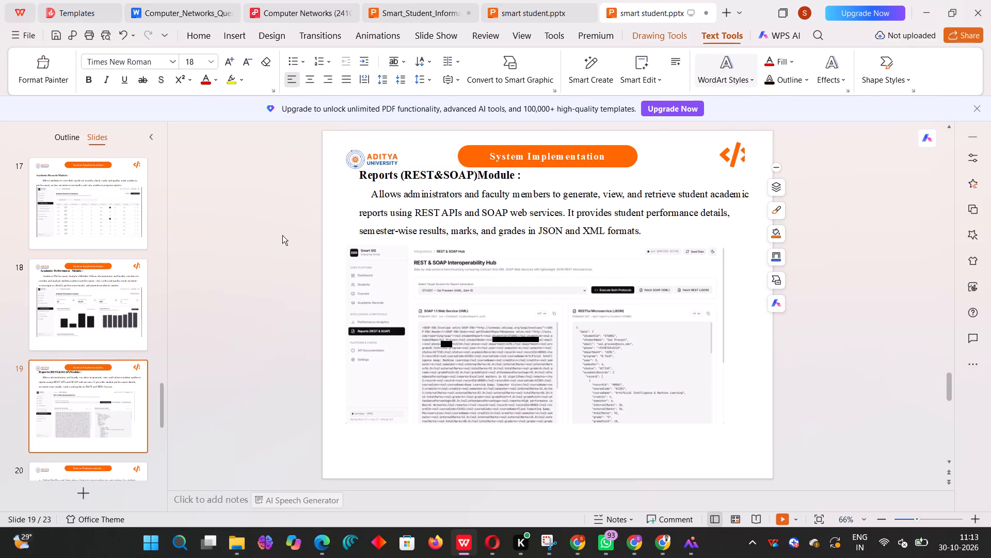
Review the slides from the title slide through the System Analysis slides for leftover hospital content.
{"action": "scroll", "coordinate": [447, 281], "scroll_direction": "down", "scroll_amount": 1}
{"action": "scroll", "coordinate": [447, 281], "scroll_direction": "up", "scroll_amount": 4}
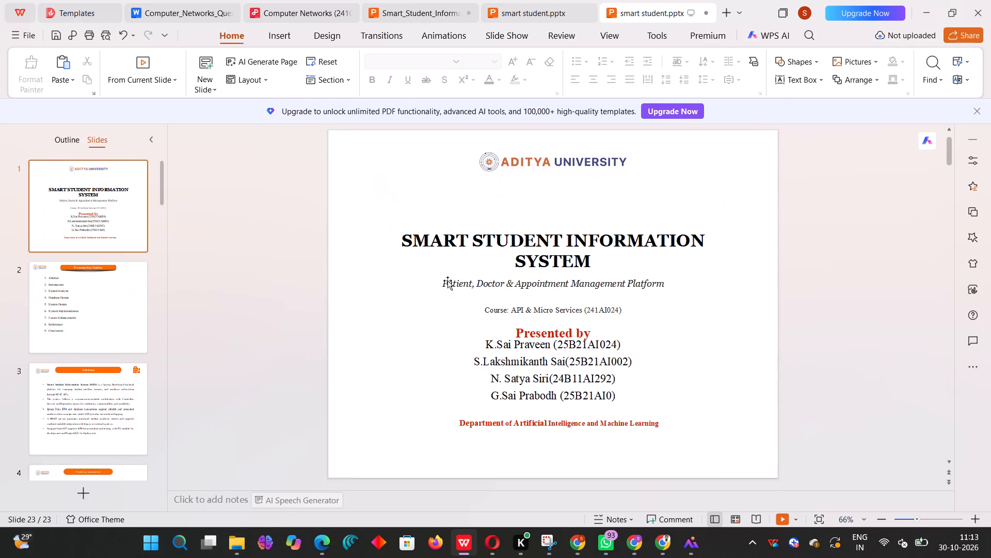
{"action": "scroll", "coordinate": [447, 281], "scroll_direction": "up", "scroll_amount": 9}
{"action": "key", "text": "Right"}
{"action": "key", "text": "Right"}
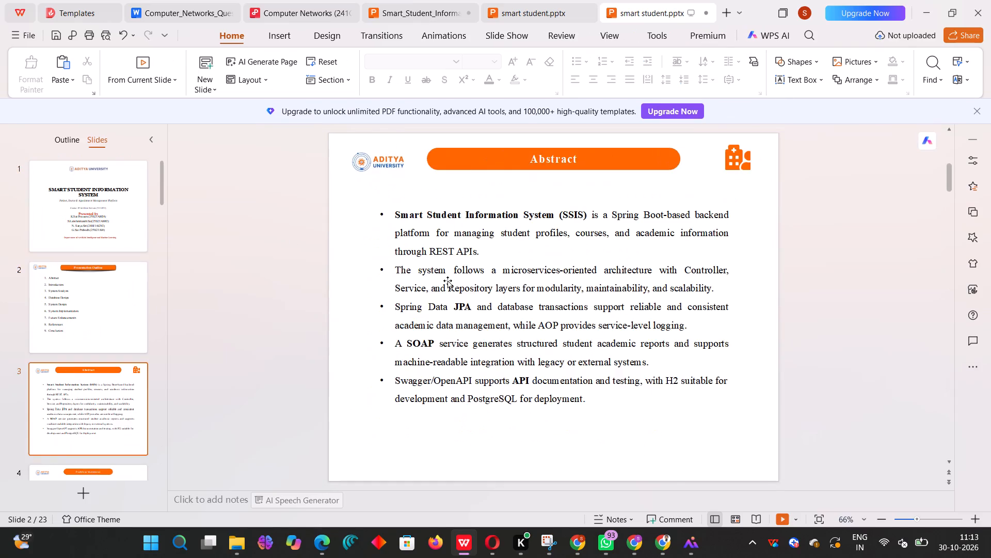
{"action": "key", "text": "Right"}
{"action": "key", "text": "Right"}
{"action": "key", "text": "Right"}
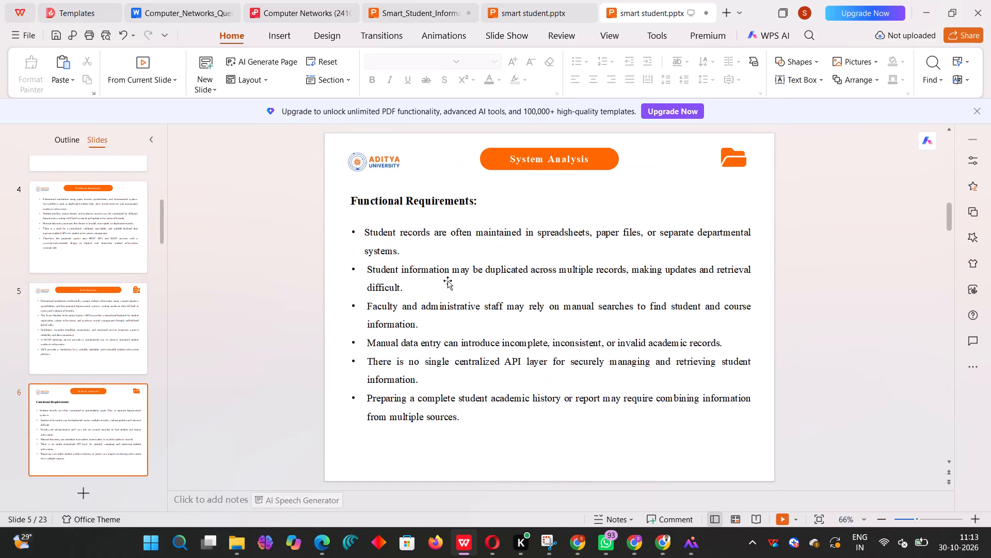
{"action": "key", "text": "Right"}
{"action": "key", "text": "Left"}
{"action": "key", "text": "Left"}
{"action": "key", "text": "Left"}
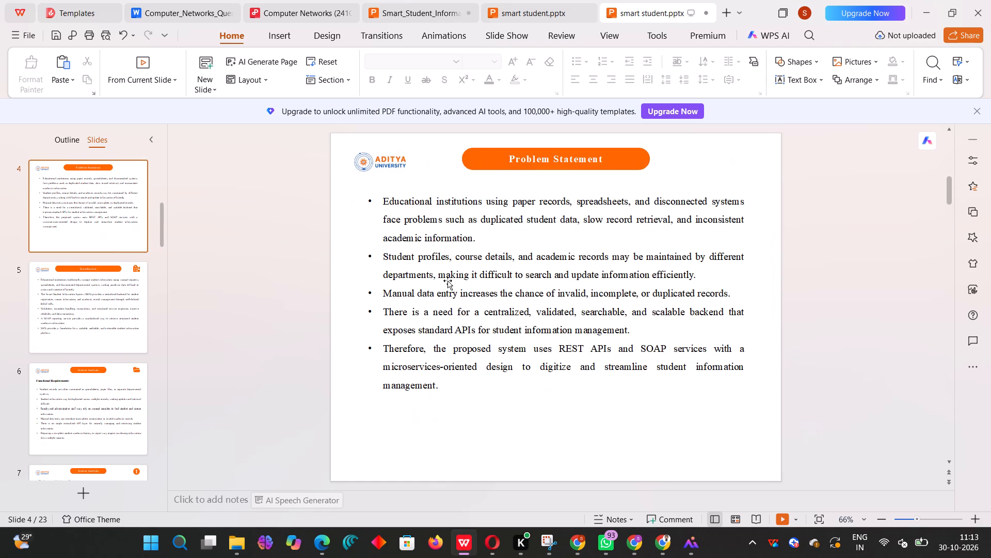
Delete the hospital icon beside the Introduction banner on slide 5.
{"action": "key", "text": "Right"}
{"action": "left_click", "coordinate": [741, 172]}
{"action": "key", "text": "Delete"}
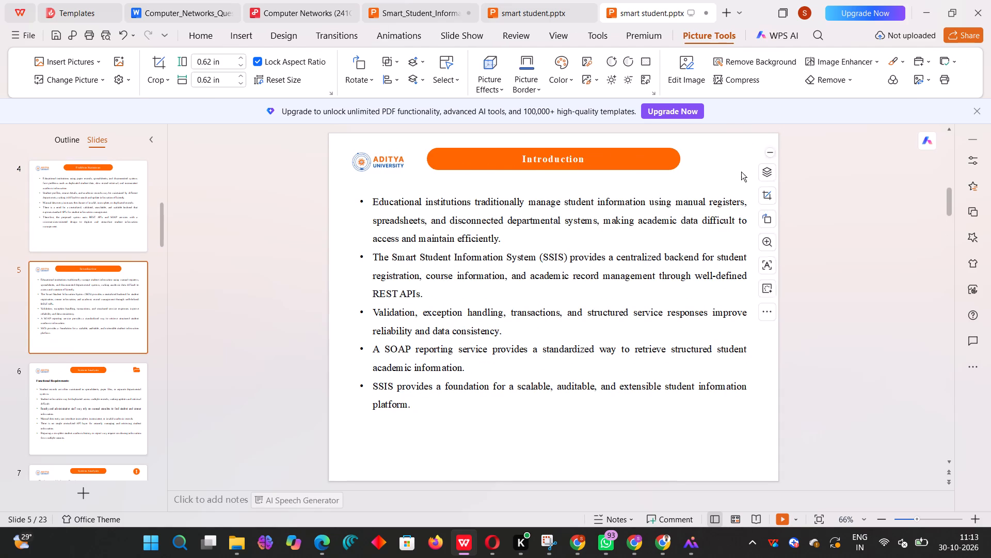
Delete the orange icons beside the System Analysis banners: the exclamation mark on slides 7 and 8 and the folder on slide 6.
{"action": "key", "text": "Right"}
{"action": "key", "text": "Right"}
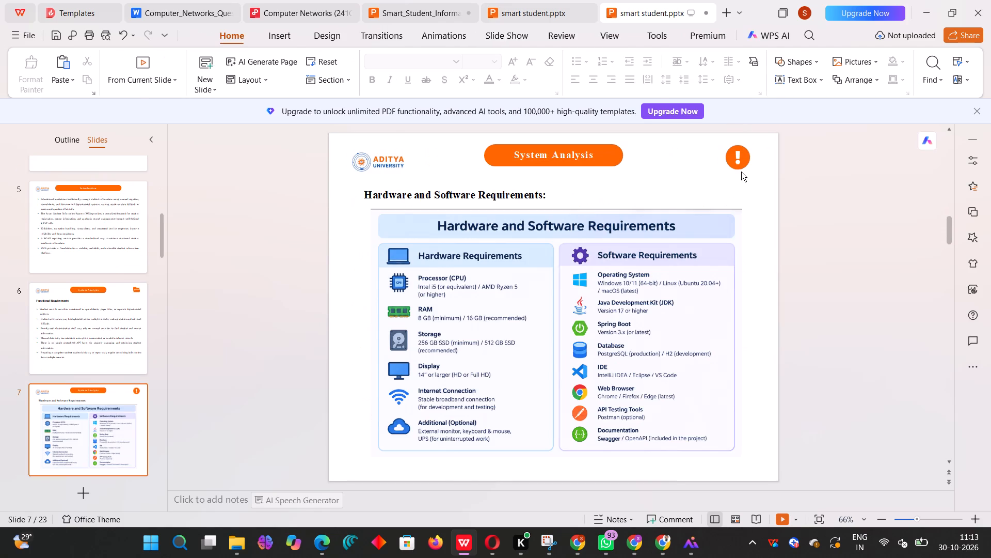
{"action": "left_click", "coordinate": [732, 166]}
{"action": "key", "text": "Delete"}
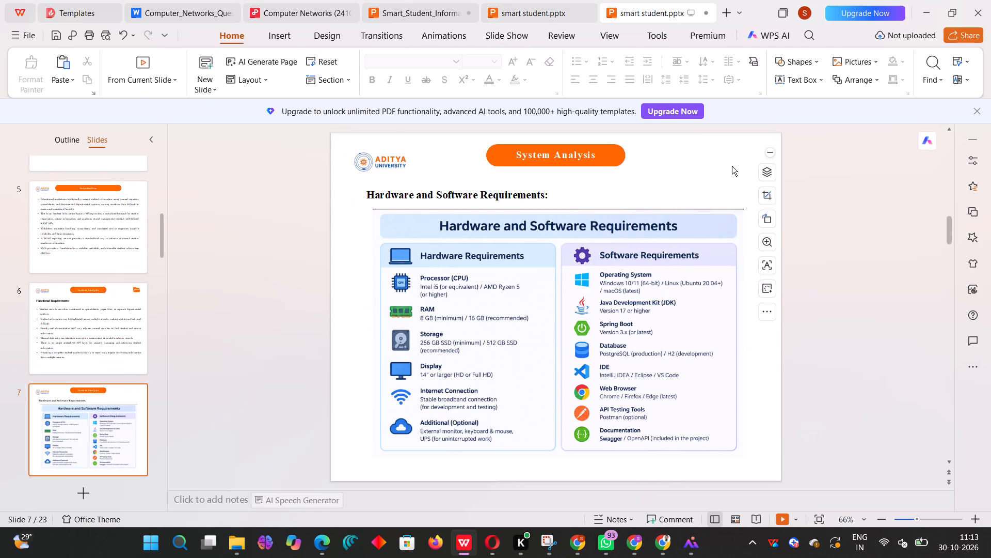
{"action": "key", "text": "Left"}
{"action": "left_click", "coordinate": [731, 161]}
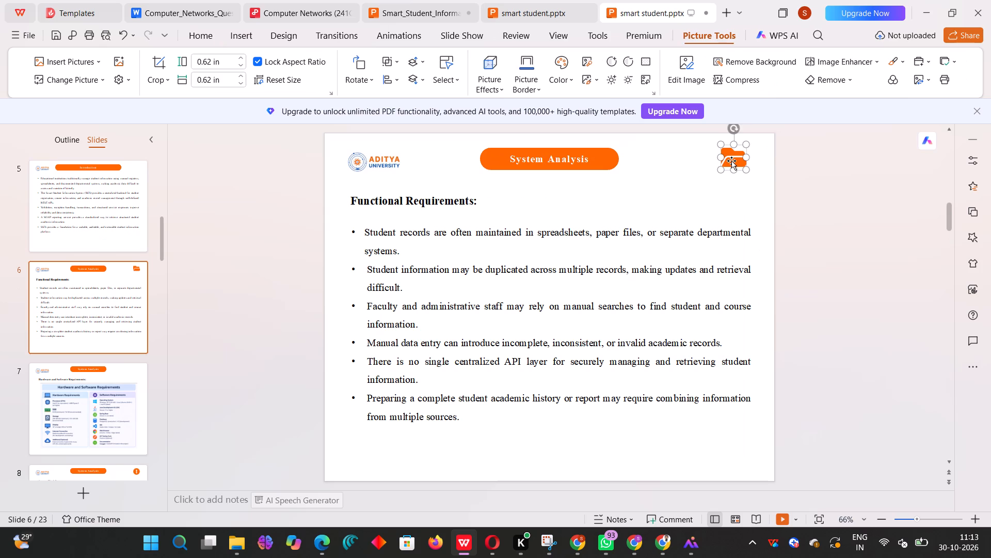
{"action": "key", "text": "Delete"}
{"action": "key", "text": "Down"}
{"action": "key", "text": "Right"}
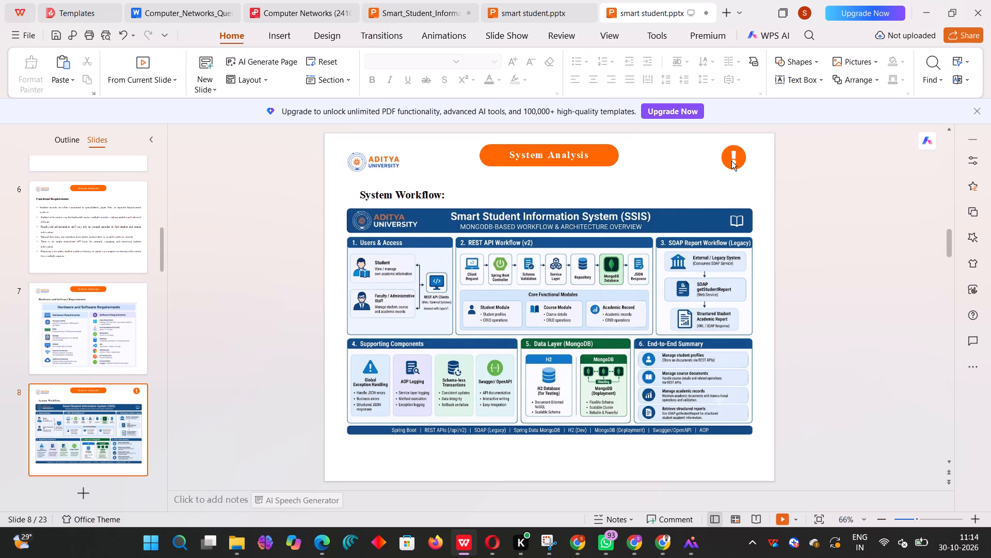
{"action": "left_click", "coordinate": [731, 161]}
{"action": "key", "text": "BackSpace"}
{"action": "key", "text": "Delete"}
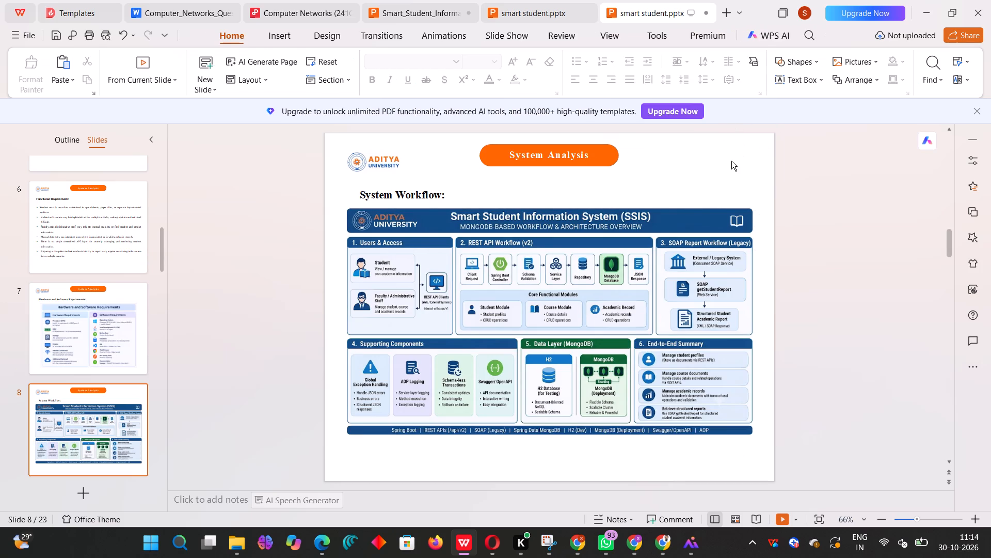
Examine the System Workflow diagram on slide 8 and the Database Design text on slide 9 up close.
{"action": "scroll", "coordinate": [665, 337], "scroll_direction": "up", "scroll_amount": 4, "text": "ctrl"}
{"action": "scroll", "coordinate": [665, 337], "scroll_direction": "down", "scroll_amount": 1}
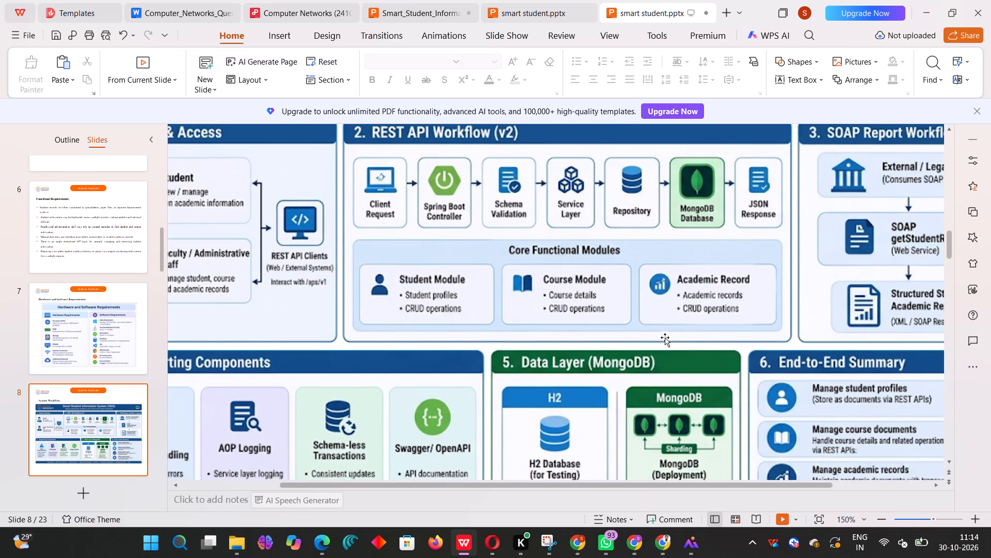
{"action": "scroll", "coordinate": [665, 337], "scroll_direction": "down", "scroll_amount": 6}
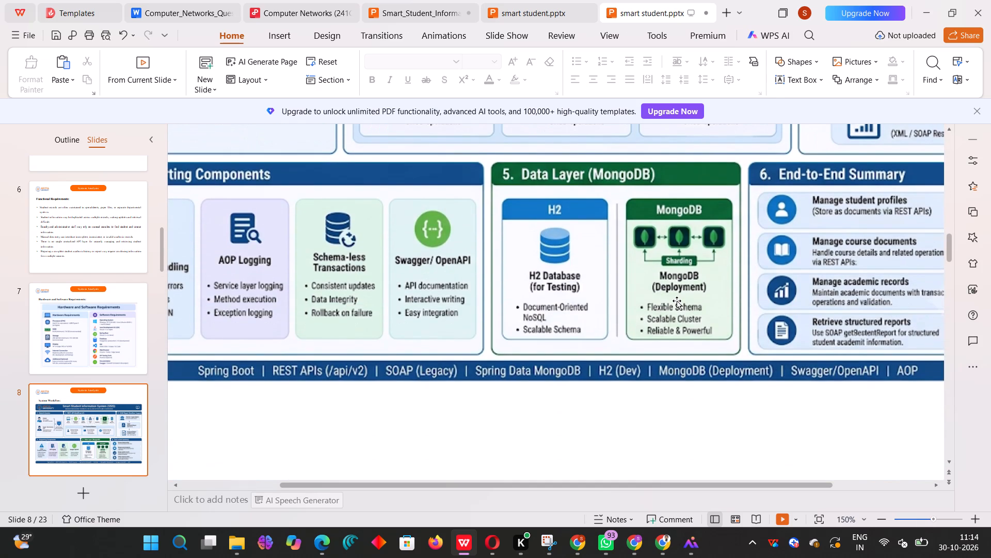
{"action": "key", "text": "Right"}
{"action": "scroll", "coordinate": [677, 301], "scroll_direction": "down", "scroll_amount": 1, "text": "ctrl"}
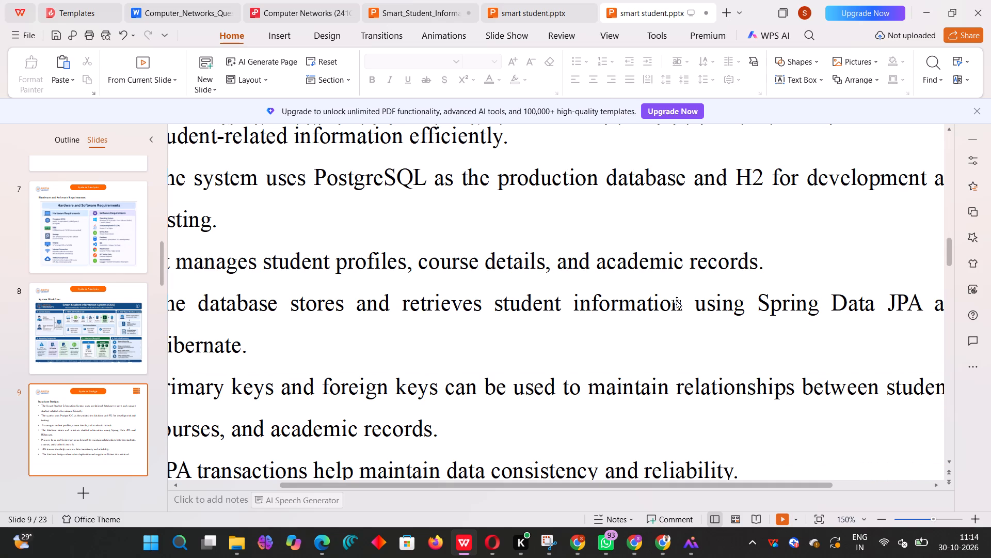
{"action": "scroll", "coordinate": [677, 301], "scroll_direction": "down", "scroll_amount": 1, "text": "ctrl"}
{"action": "scroll", "coordinate": [677, 301], "scroll_direction": "up", "scroll_amount": 1}
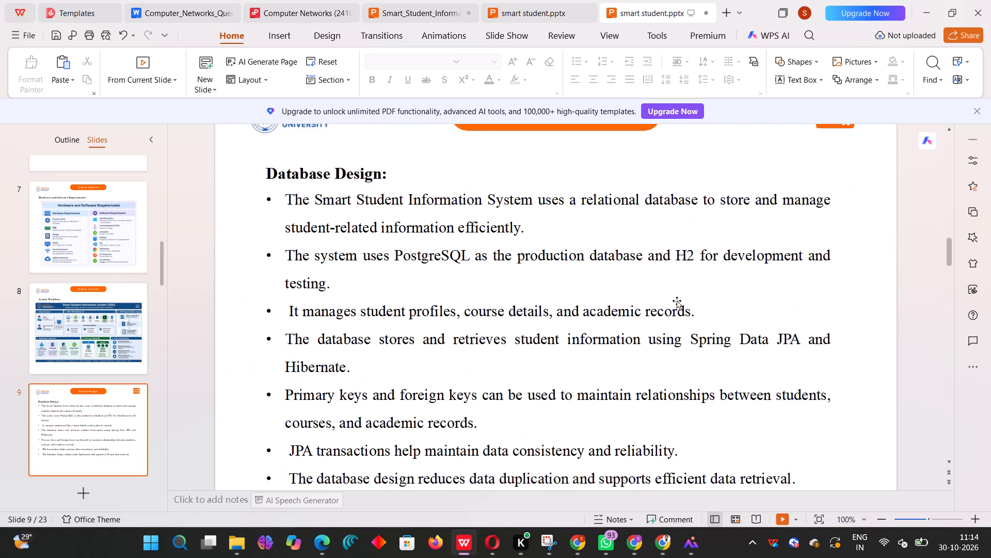
{"action": "scroll", "coordinate": [677, 301], "scroll_direction": "up", "scroll_amount": 1}
Review the remaining slides from the database tables on slide 10 through the closing Thank You slide.
{"action": "key", "text": "Right"}
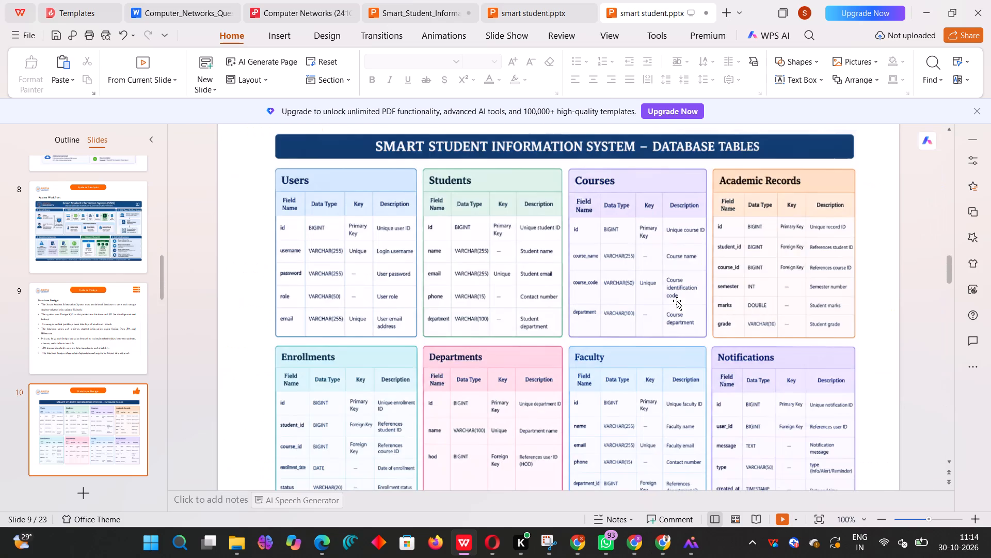
{"action": "scroll", "coordinate": [677, 301], "scroll_direction": "down", "scroll_amount": 3, "text": "ctrl"}
{"action": "key", "text": "Right"}
{"action": "key", "text": "Right"}
{"action": "key", "text": "Right"}
{"action": "key", "text": "Right"}
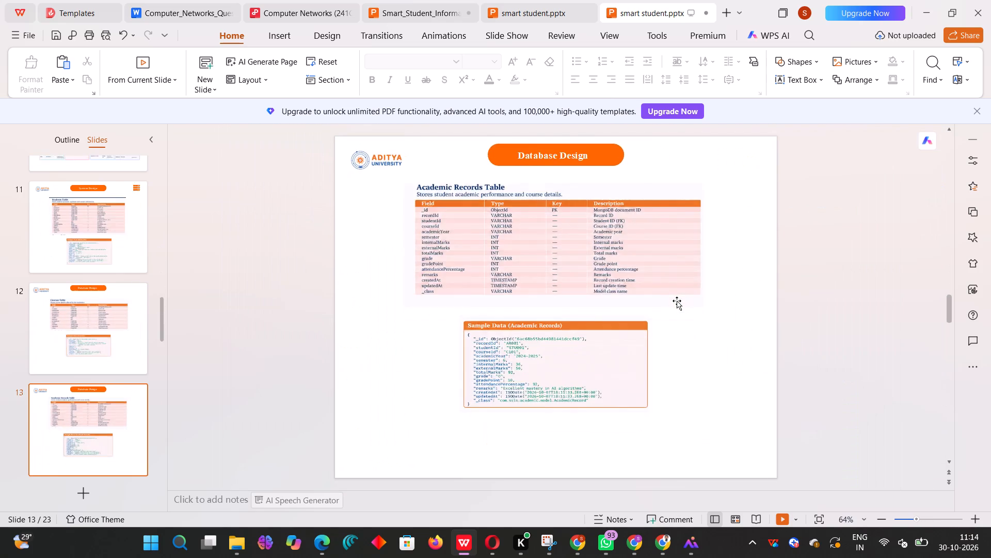
{"action": "key", "text": "Right"}
{"action": "key", "text": "Right"}
{"action": "key", "text": "Right"}
{"action": "key", "text": "Right"}
{"action": "key", "text": "Right"}
{"action": "key", "text": "Right"}
{"action": "key", "text": "Right"}
{"action": "key", "text": "Right"}
{"action": "key", "text": "Right"}
{"action": "key", "text": "Right"}
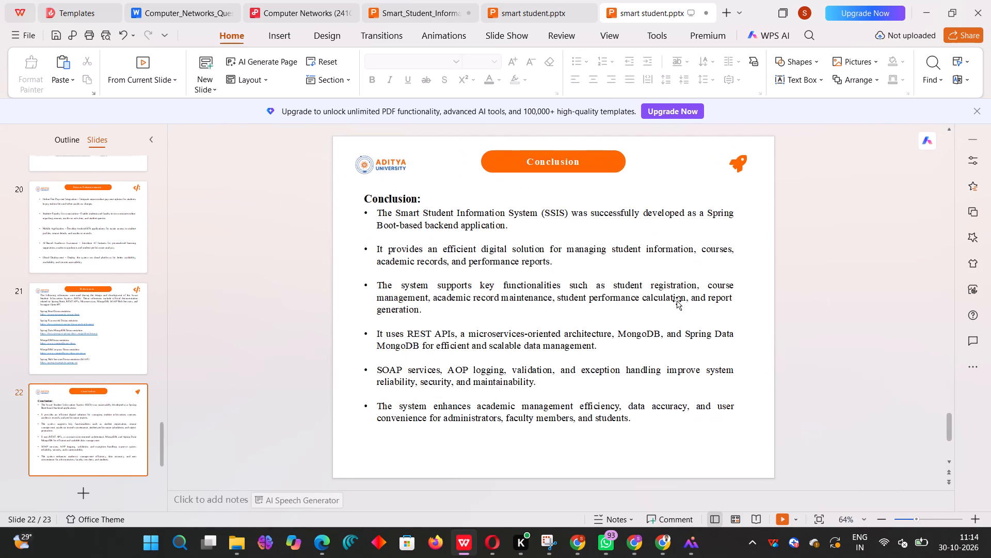
Save the presentation as smart student.pptx in Microsoft PowerPoint Presentation (*.pptx) format in the WPS Drive My Cloud folder.
{"action": "left_click", "coordinate": [20, 37]}
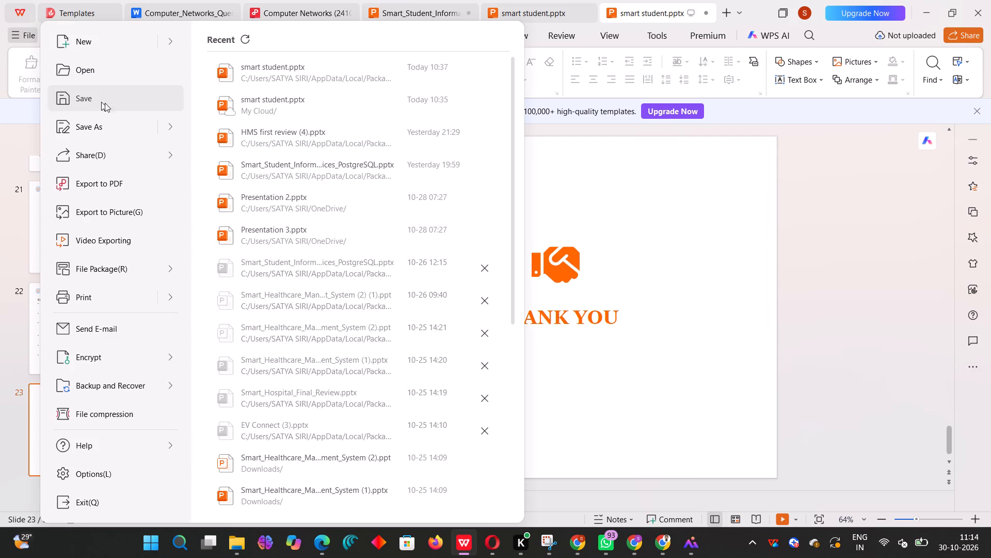
{"action": "left_click", "coordinate": [161, 127]}
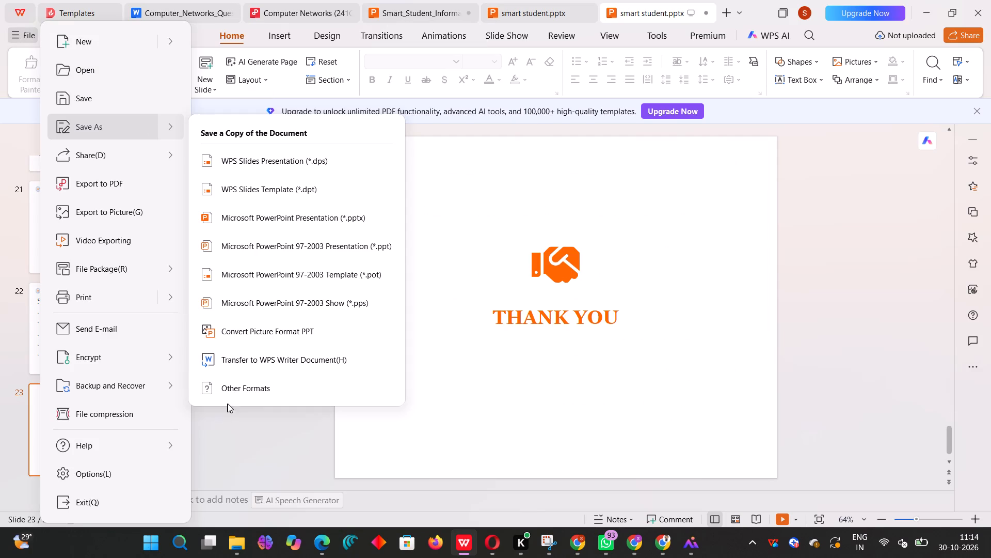
{"action": "left_click", "coordinate": [244, 390]}
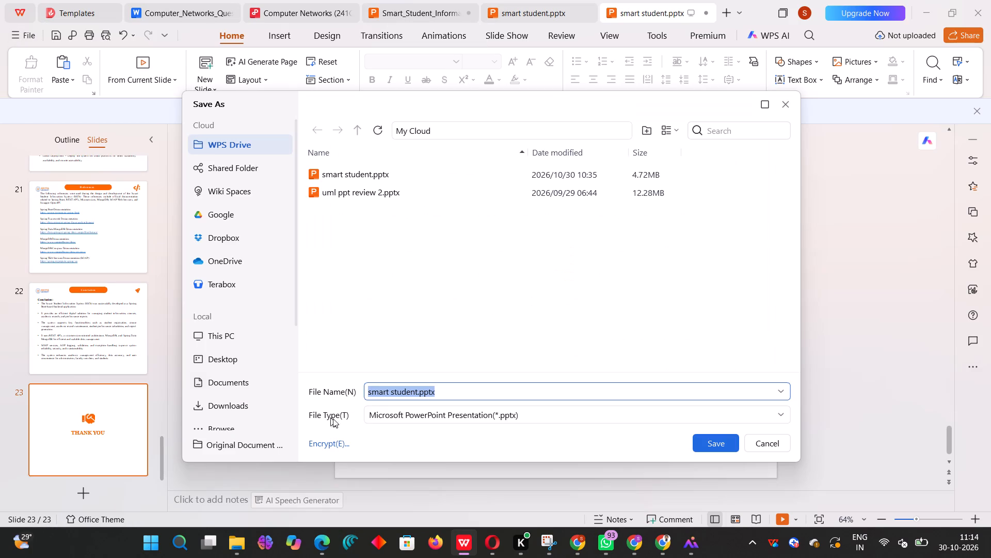
{"action": "left_click", "coordinate": [718, 444]}
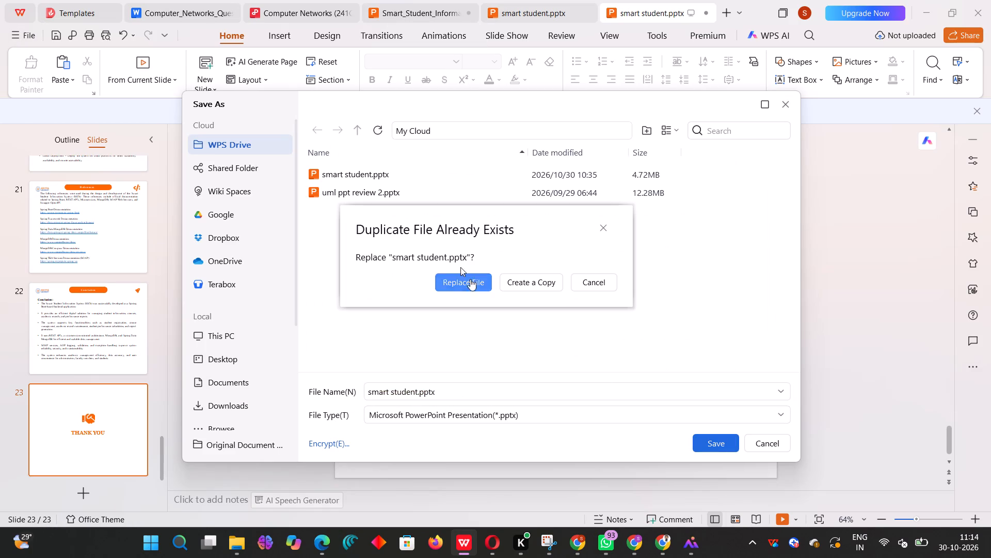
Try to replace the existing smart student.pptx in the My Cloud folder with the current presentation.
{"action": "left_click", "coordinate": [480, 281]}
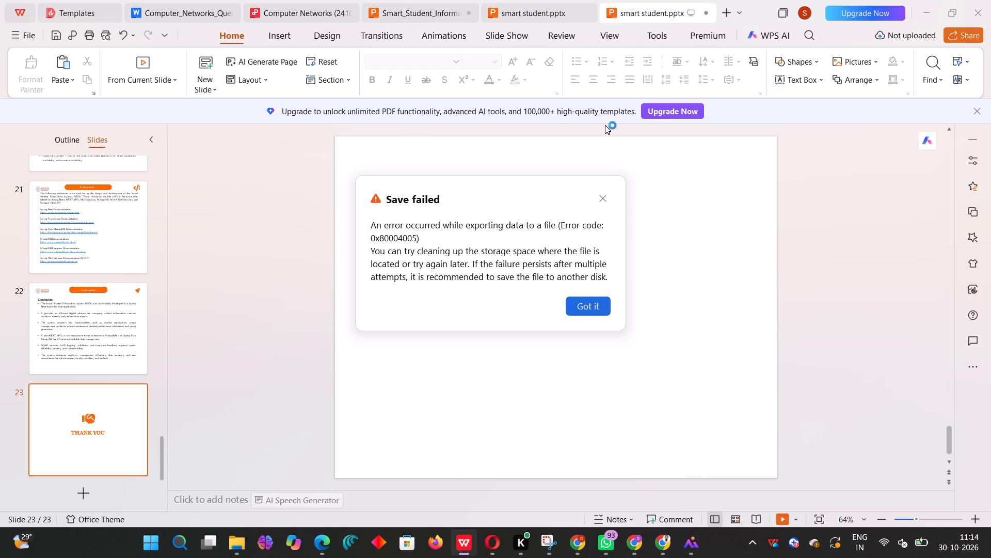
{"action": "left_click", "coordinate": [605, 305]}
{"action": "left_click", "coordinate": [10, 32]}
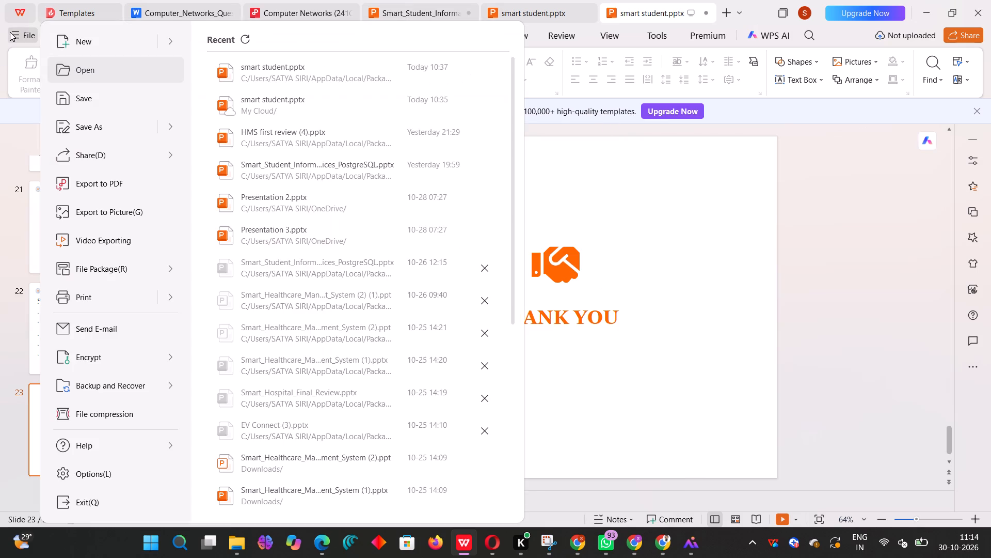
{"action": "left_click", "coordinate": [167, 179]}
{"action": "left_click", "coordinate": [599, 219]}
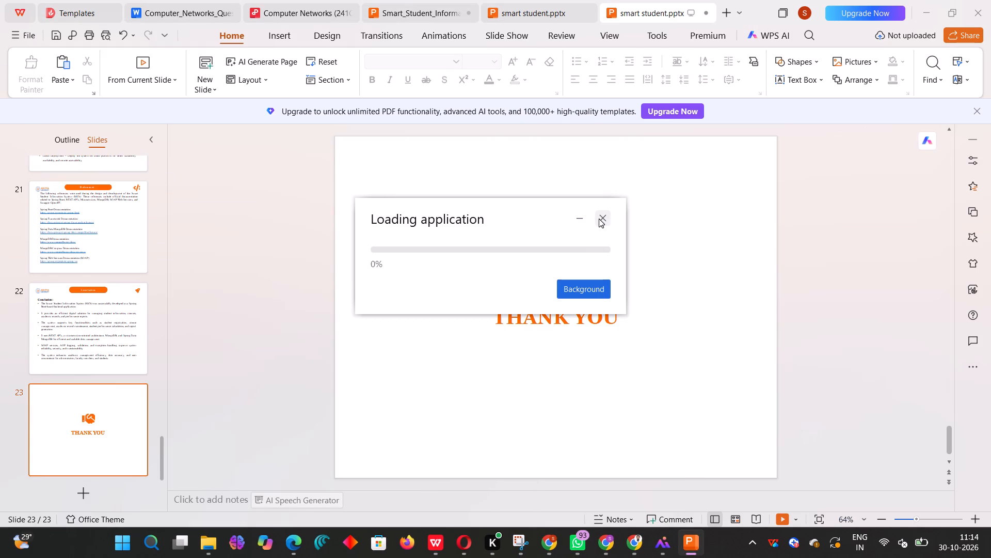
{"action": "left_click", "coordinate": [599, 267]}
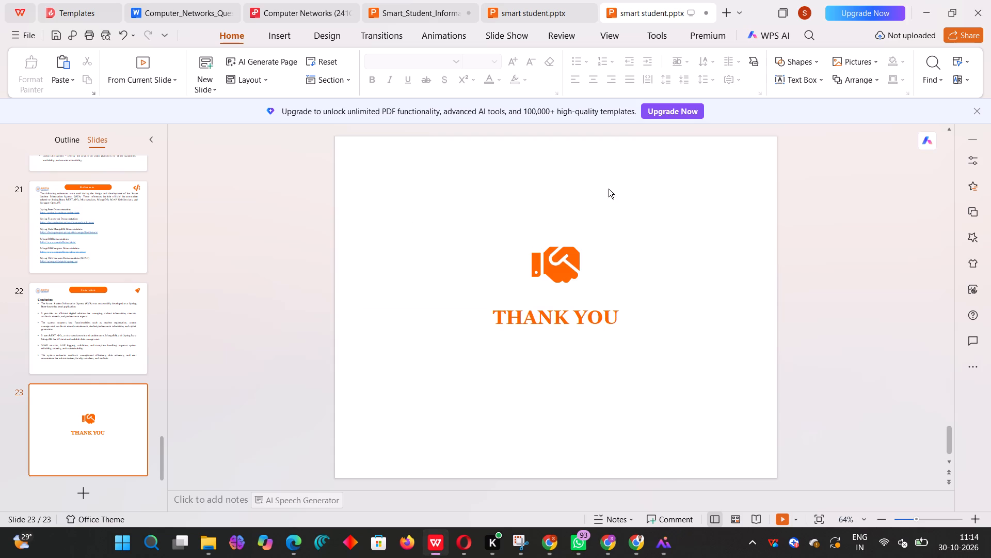
Share the presentation as a .pptx file, saving its changes first, and copy smart student.pptx for sending.
{"action": "left_click", "coordinate": [30, 37]}
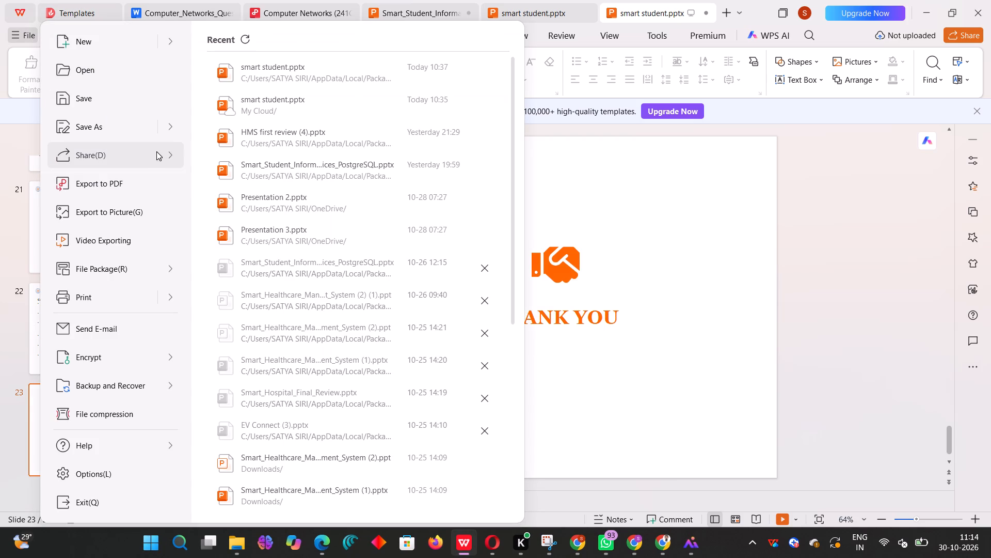
{"action": "left_click", "coordinate": [165, 153]}
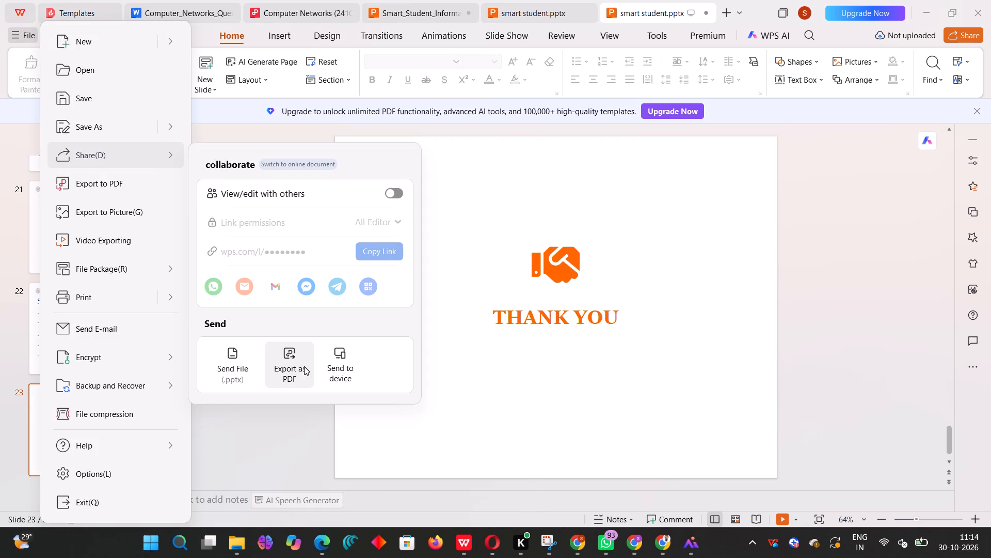
{"action": "left_click", "coordinate": [244, 375]}
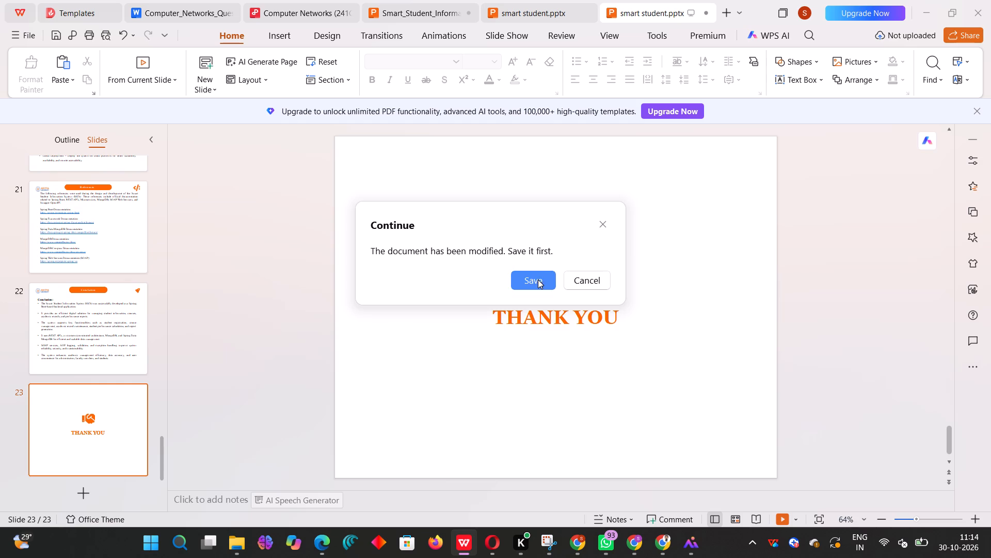
{"action": "left_click", "coordinate": [538, 280]}
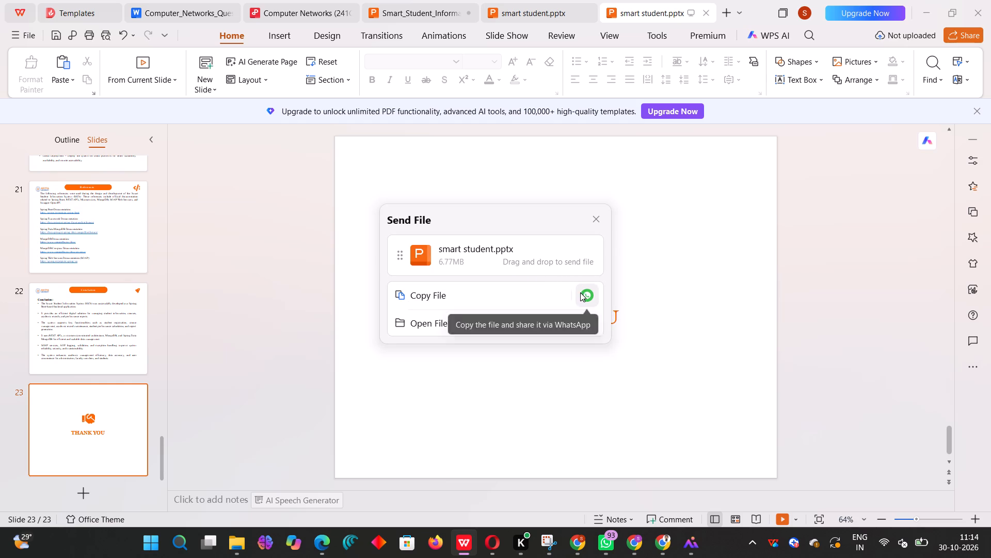
{"action": "left_click", "coordinate": [482, 303]}
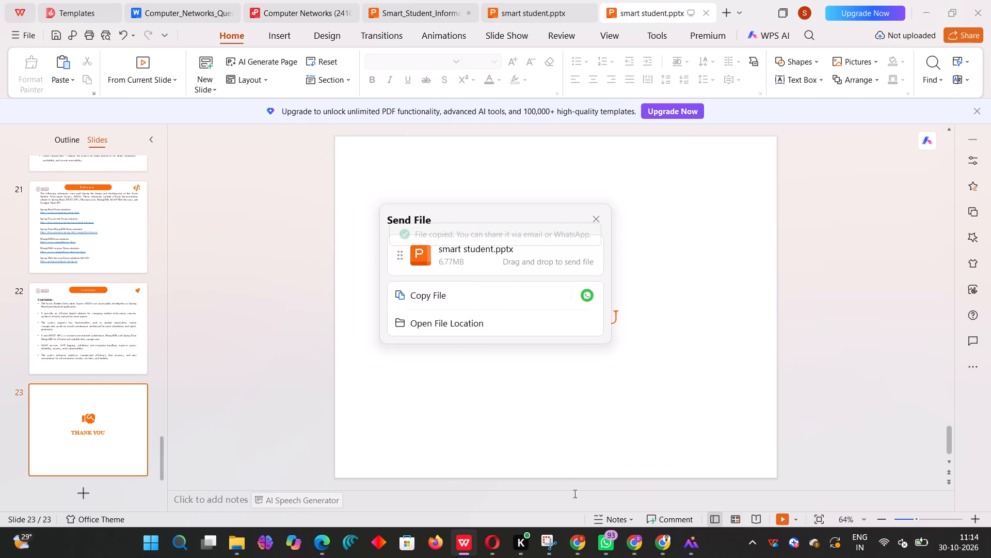